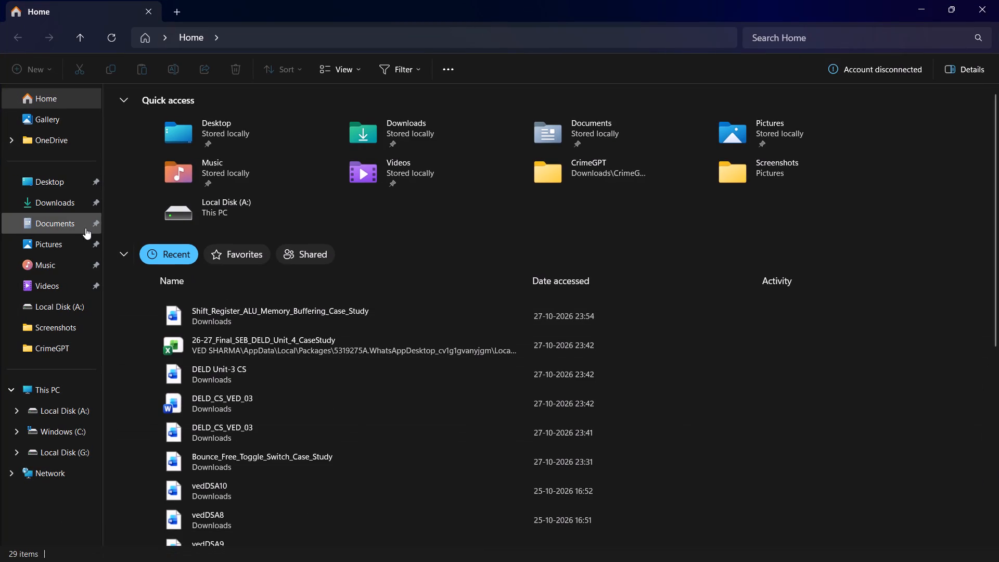
Open the Shift_Register_ALU_Memory_Buffering_Case_Study PDF from the Downloads folder in Word.
click(74, 207)
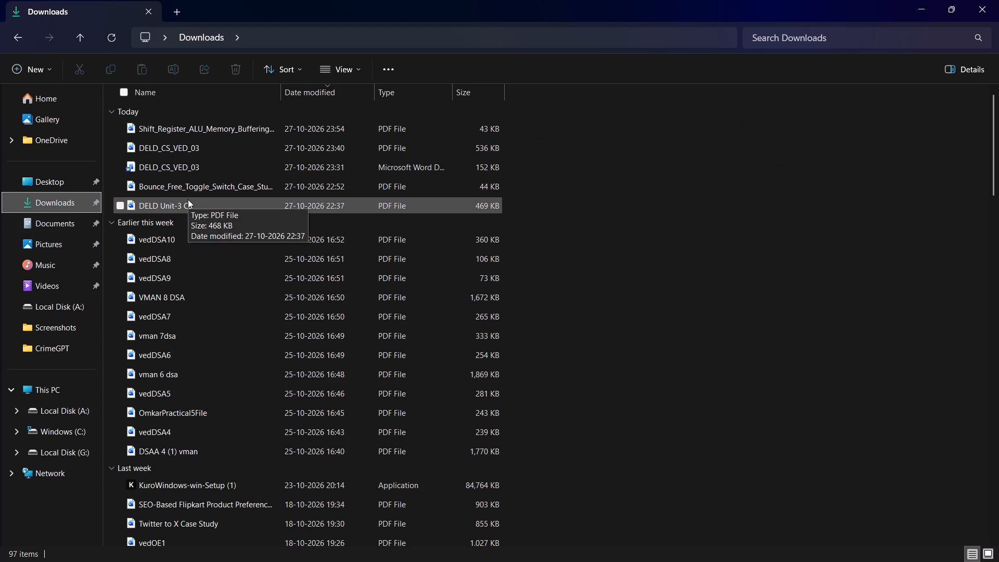
double_click(253, 126)
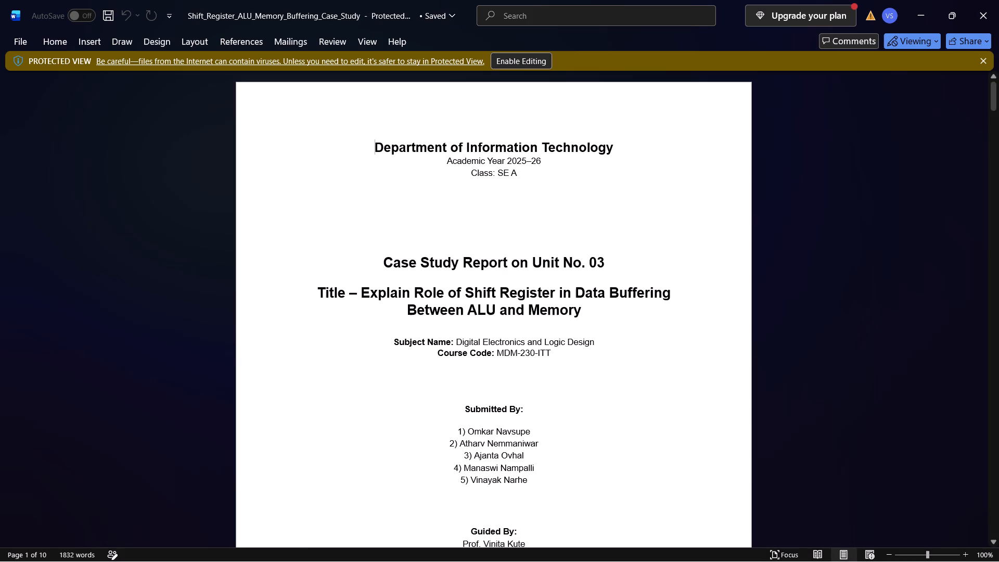
Review the whole shift register case study report, from the cover page through the contents, theory, diagrams and output to the references.
scroll(472, 218, down, 8)
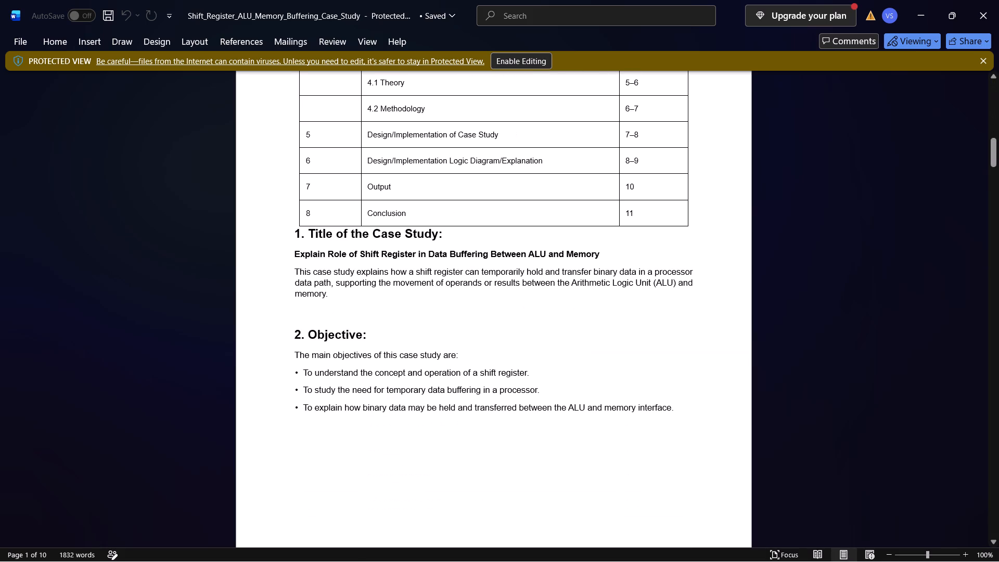
scroll(472, 218, down, 2)
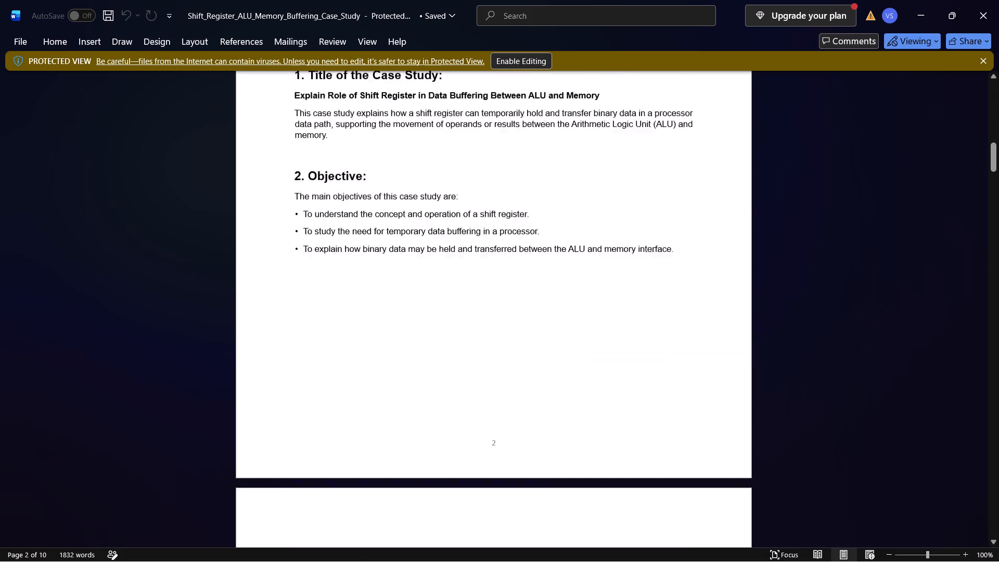
scroll(472, 218, down, 15)
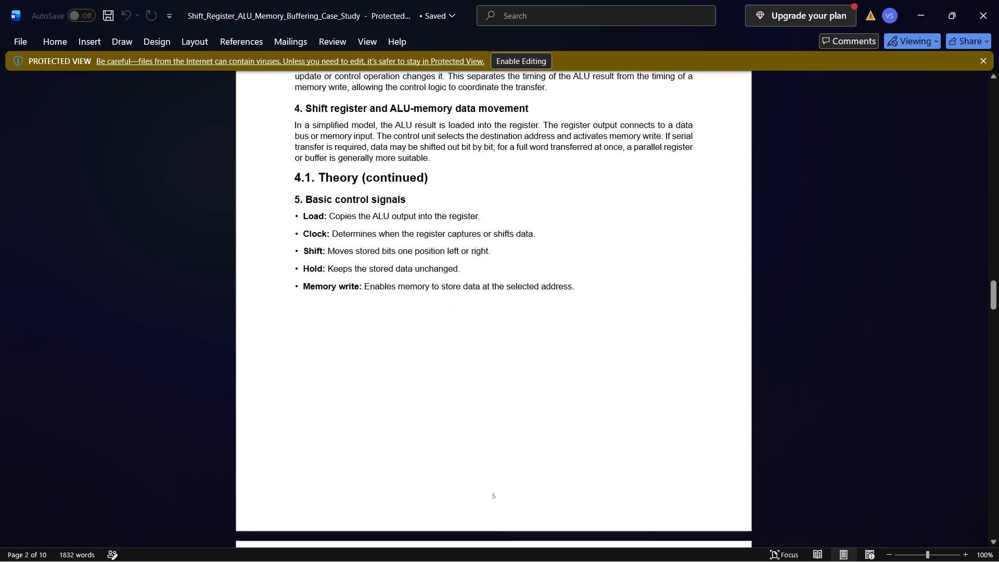
scroll(472, 218, down, 7)
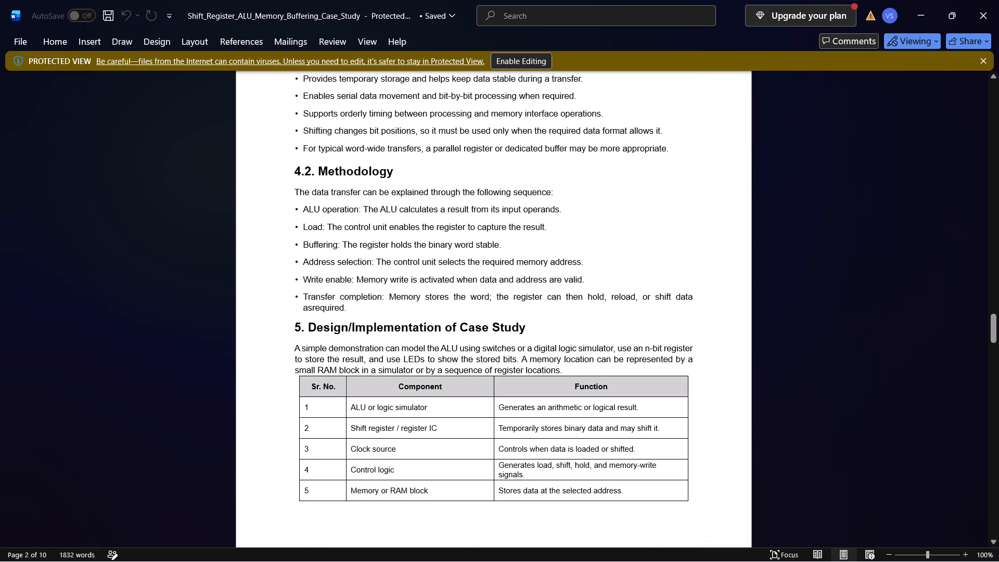
scroll(604, 233, down, 4)
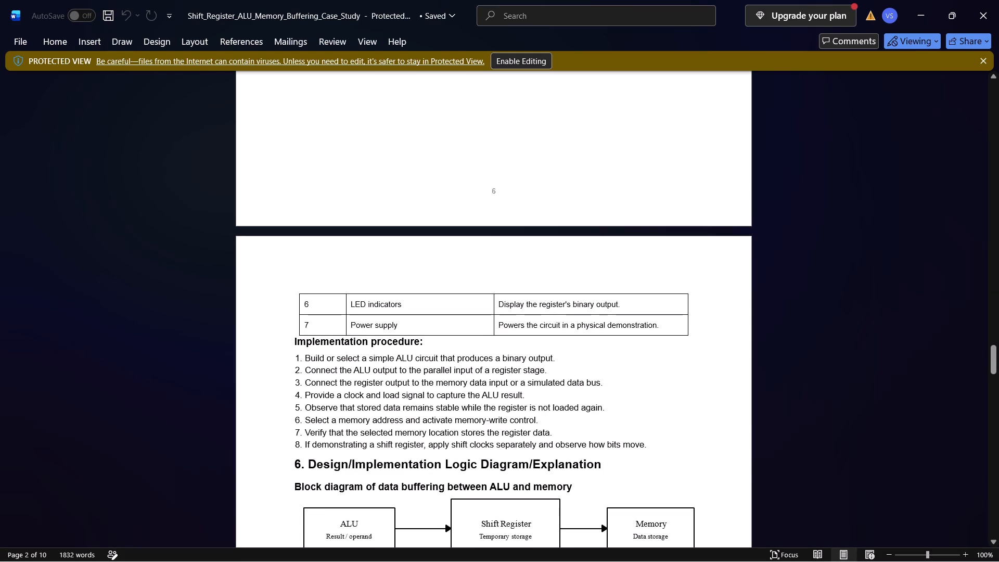
scroll(604, 233, down, 7)
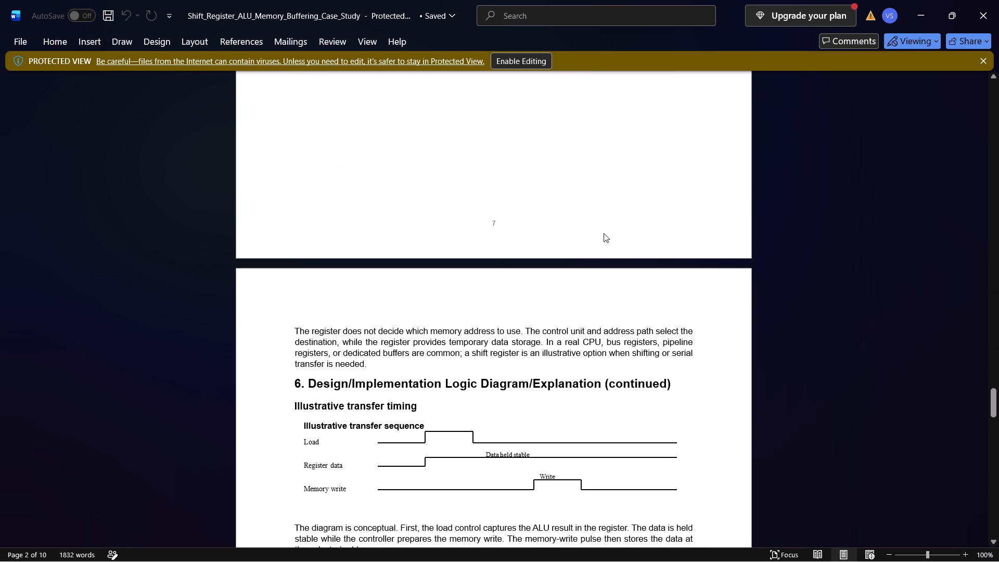
scroll(604, 233, down, 3)
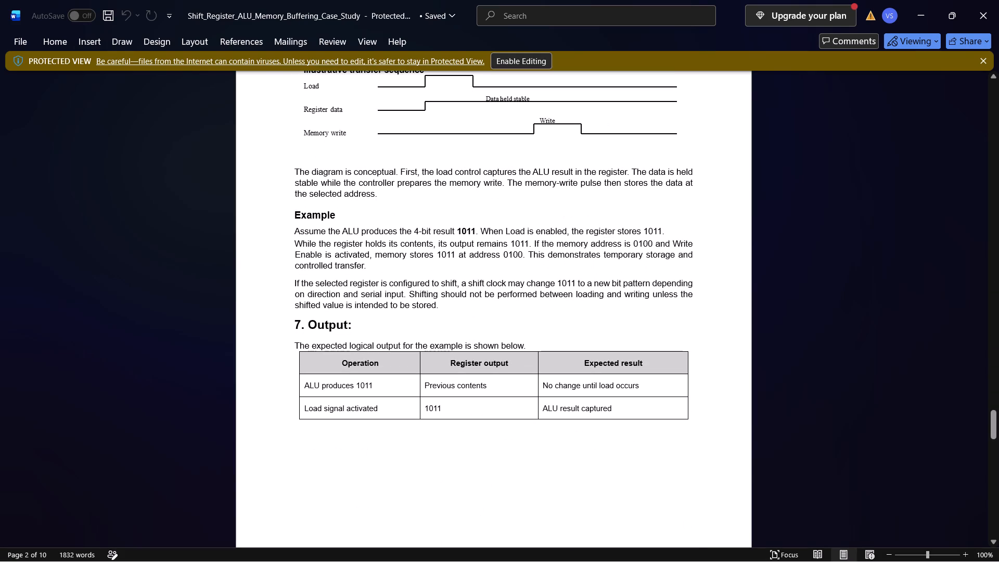
scroll(705, 259, down, 6)
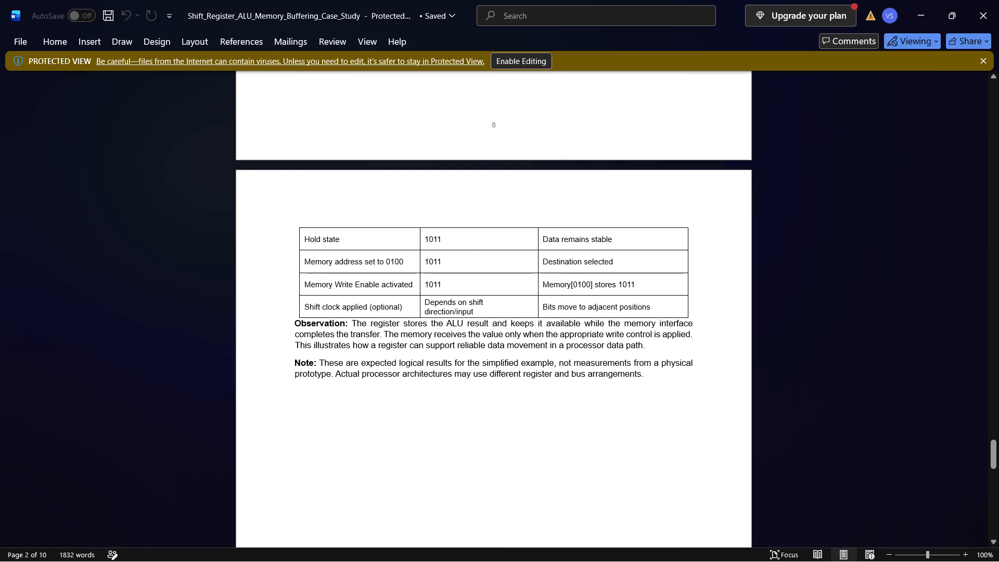
scroll(597, 415, down, 6)
scroll(597, 415, right, 2)
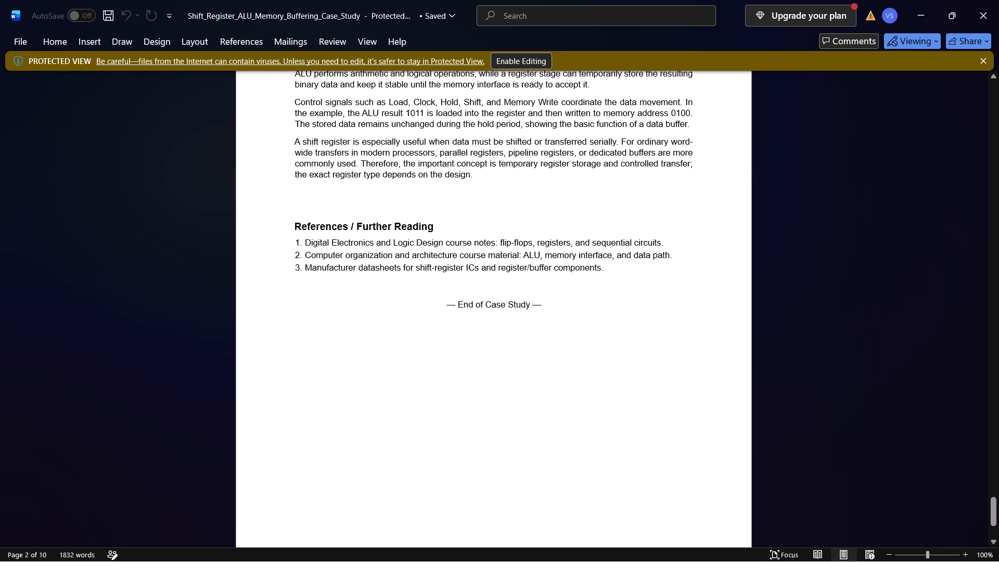
scroll(597, 415, right, 1)
scroll(597, 415, up, 7)
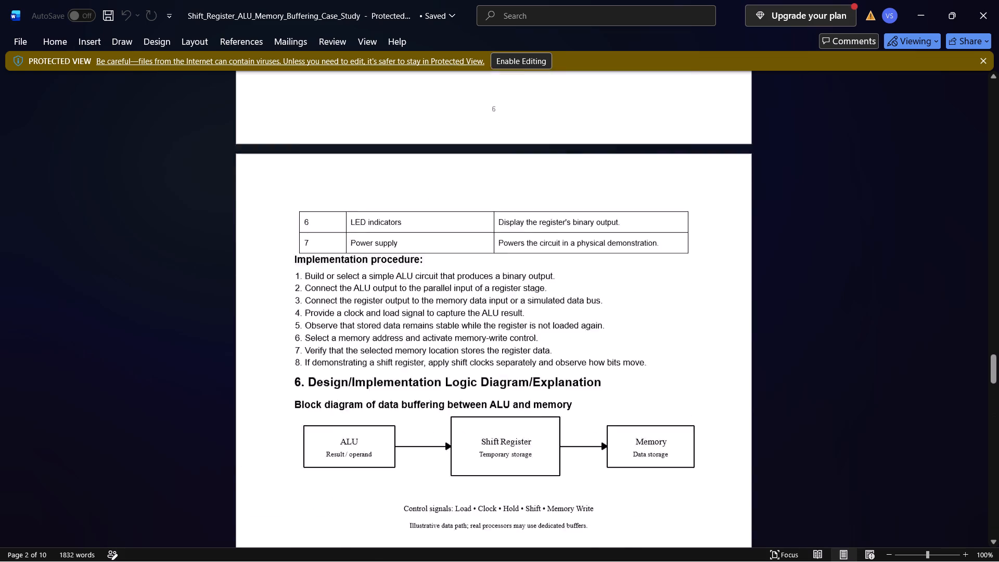
scroll(597, 415, up, 18)
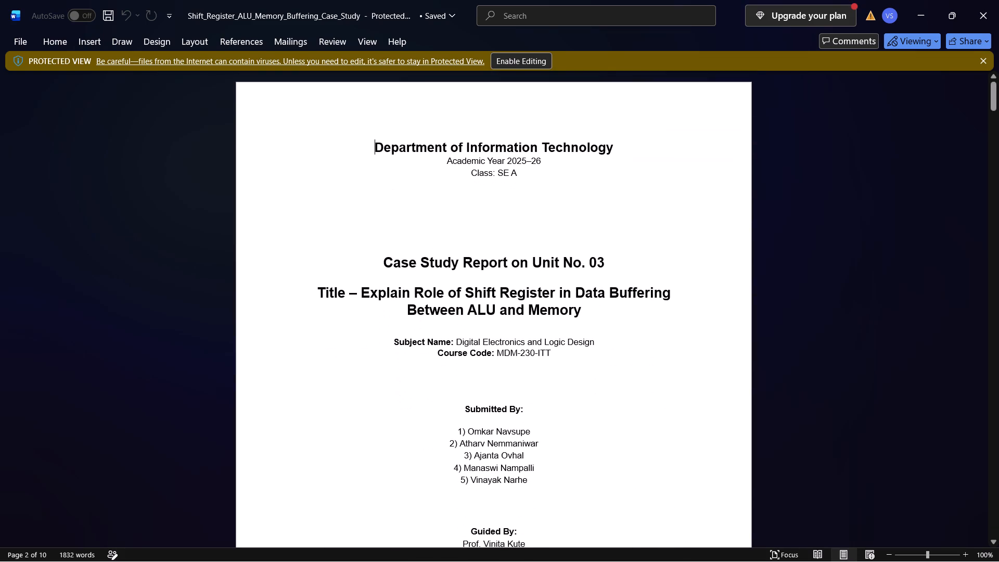
Enable editing for the case study document opened in Protected View.
click(534, 58)
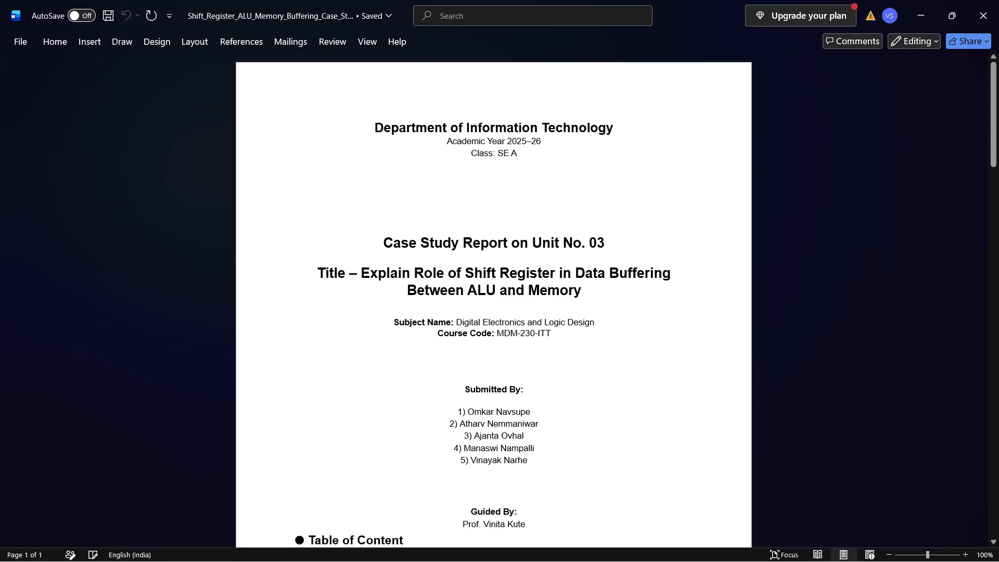
Insert a built-in Blank header on the report's first page and select its placeholder text.
click(86, 48)
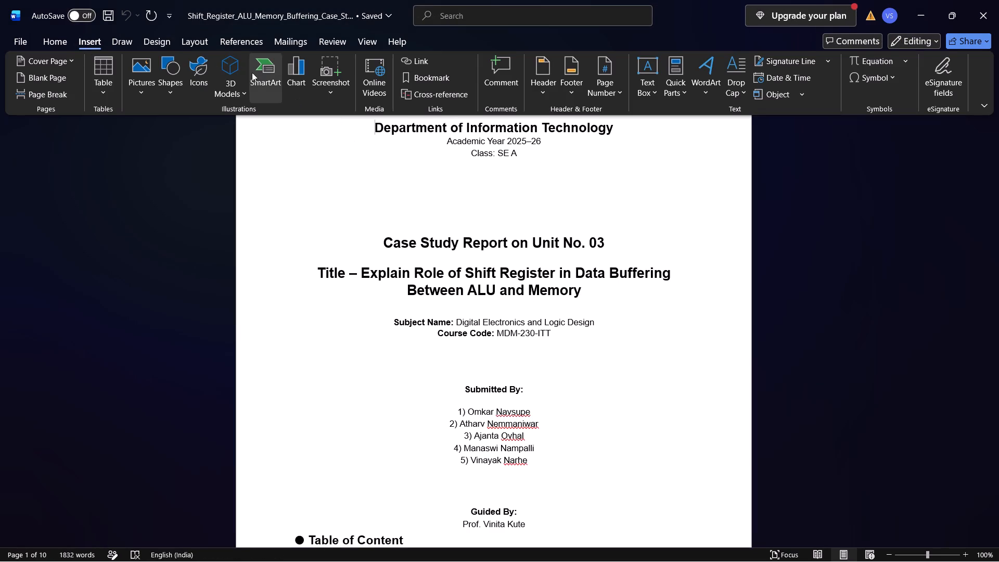
click(158, 41)
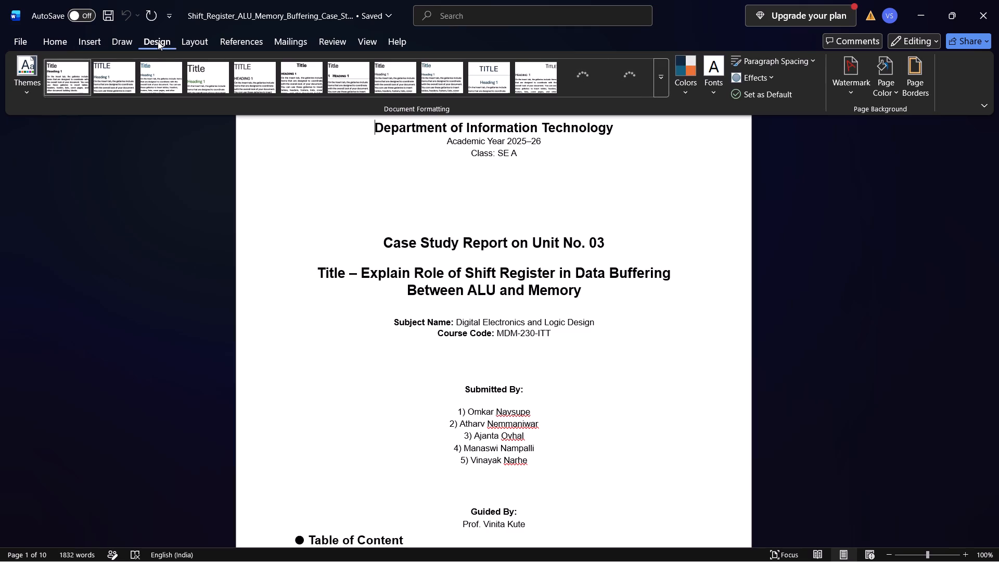
click(92, 37)
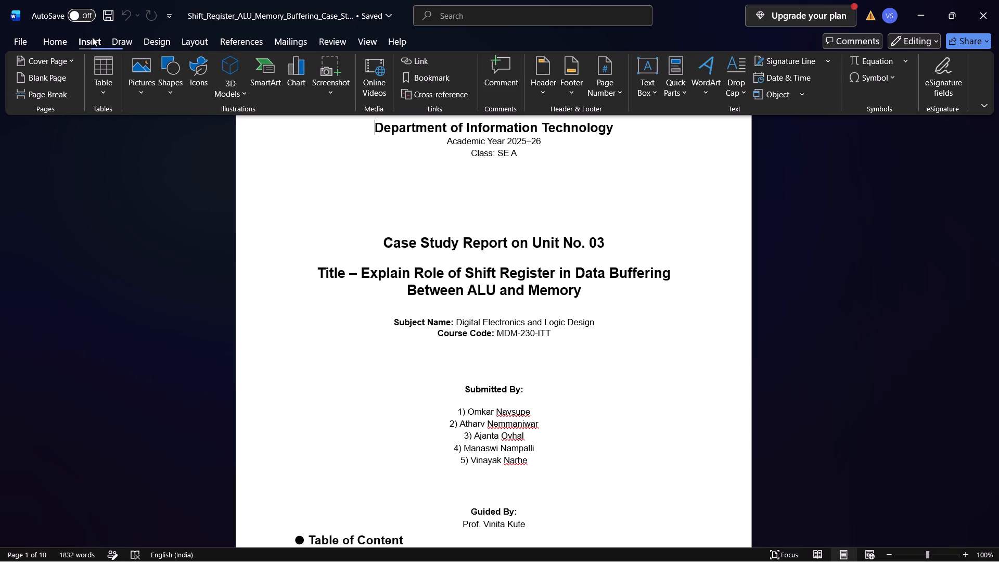
click(543, 92)
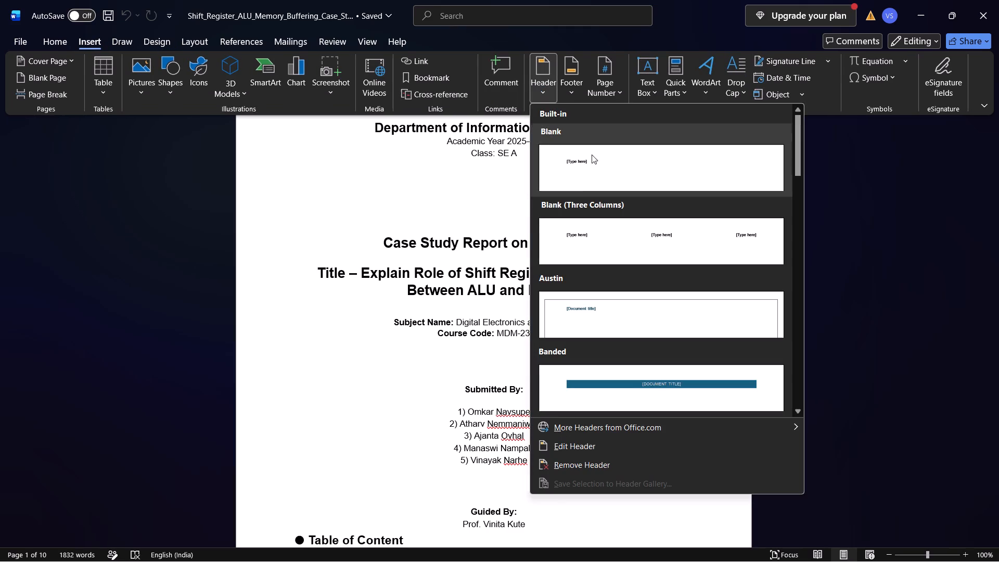
click(608, 171)
scroll(608, 171, up, 1)
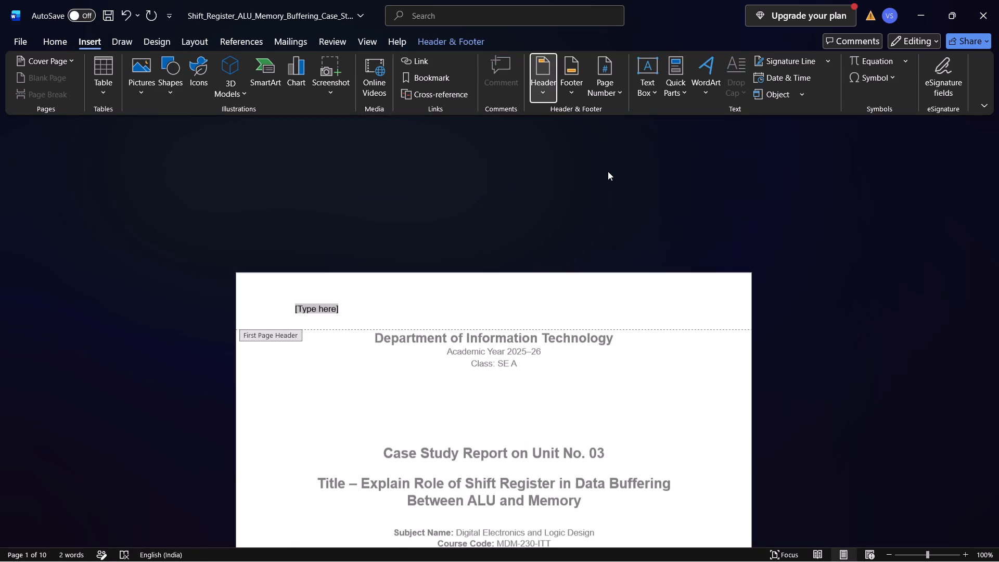
scroll(608, 171, up, 1)
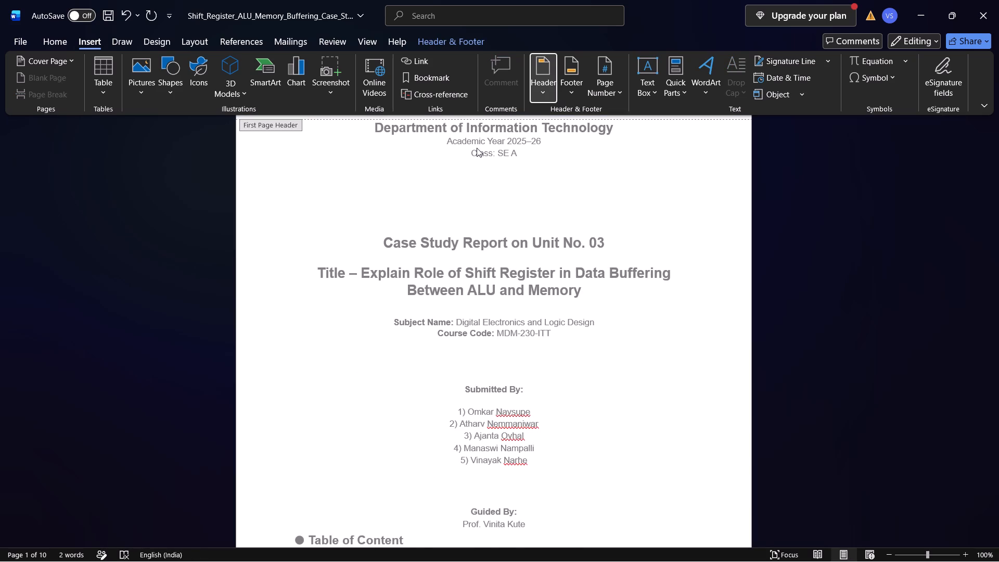
scroll(477, 148, up, 4)
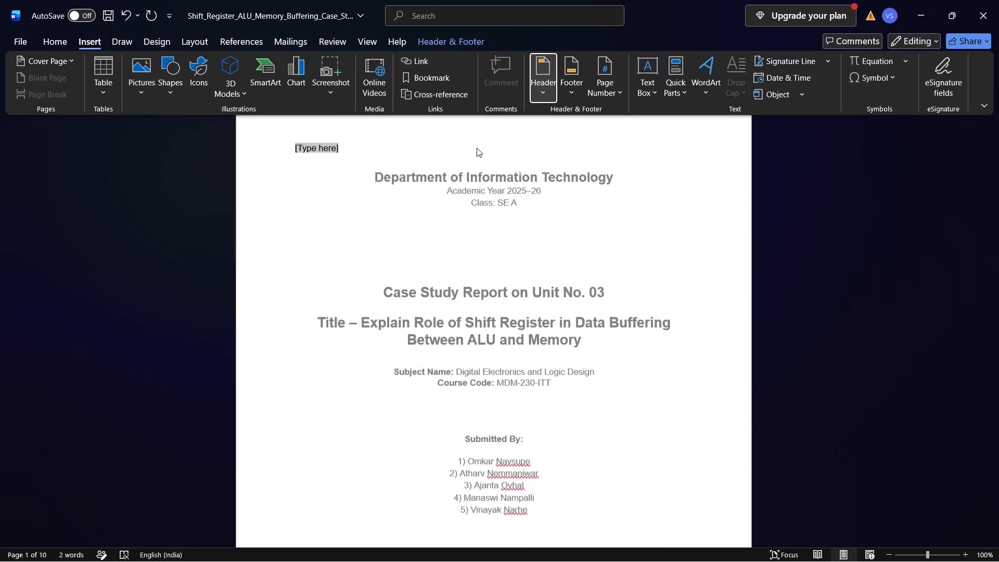
scroll(477, 148, up, 5)
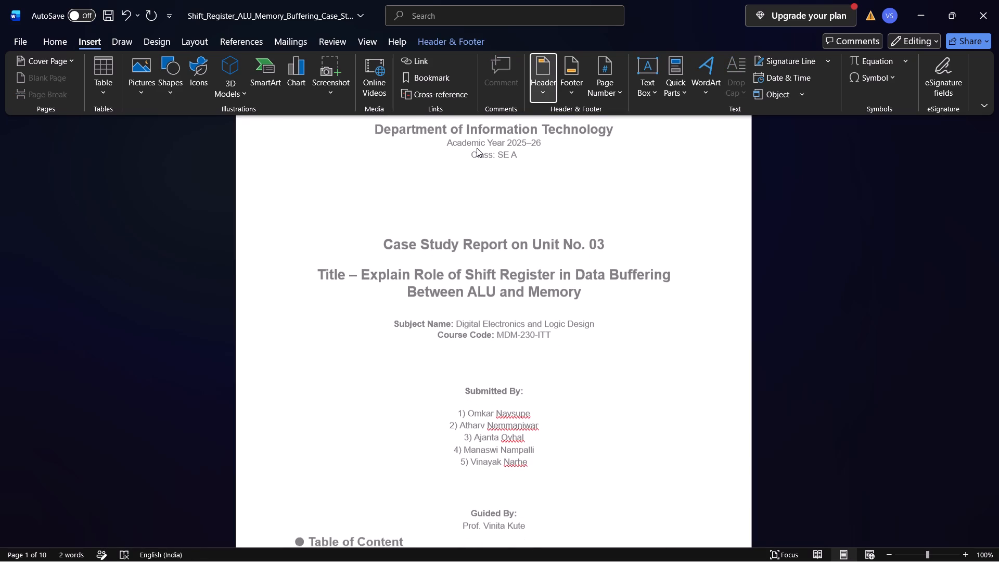
click(360, 160)
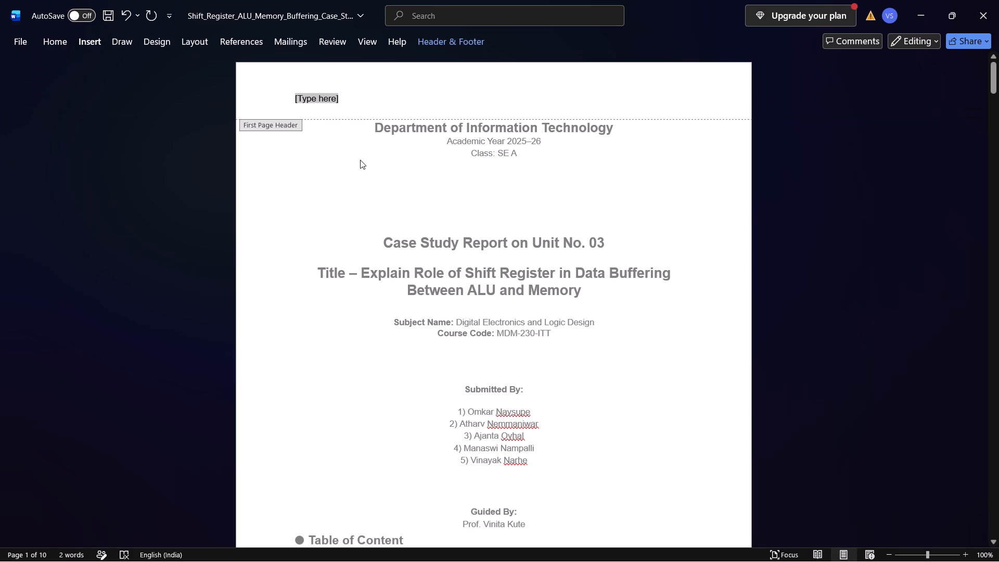
click(351, 88)
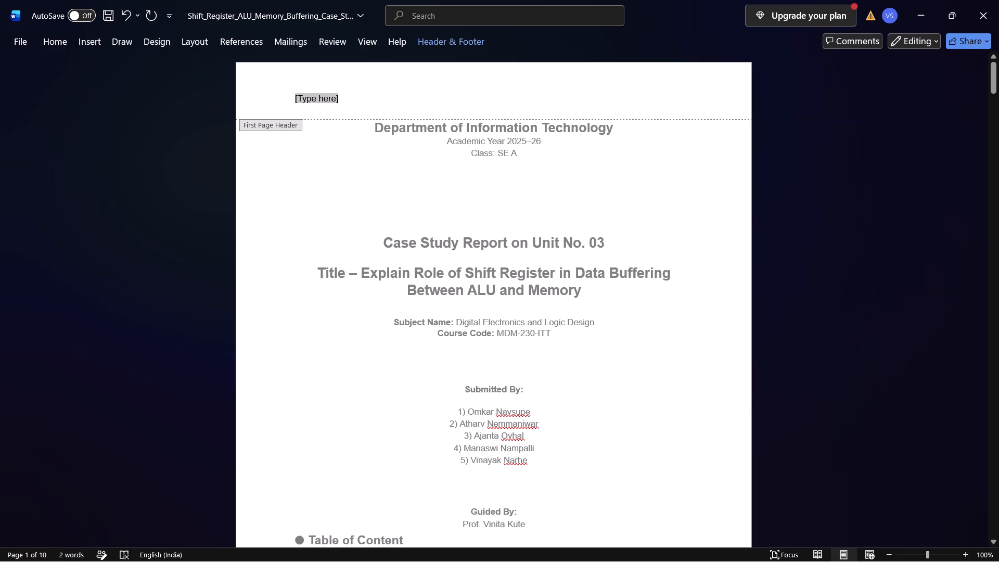
triple_click(351, 88)
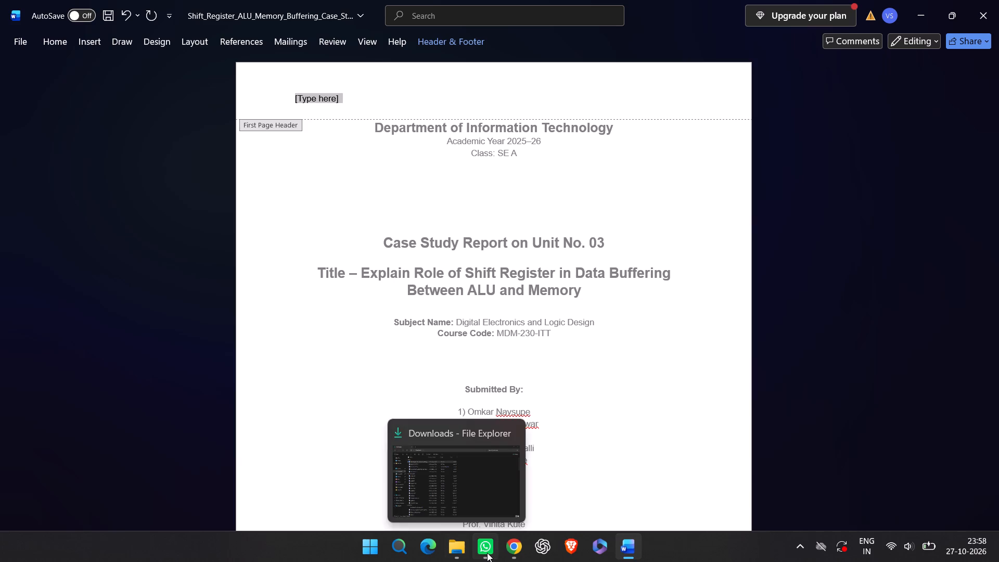
Open the DELD Unit-3 CS PDF from the Downloads folder in File Explorer and copy the institute banner image from its header.
click(453, 547)
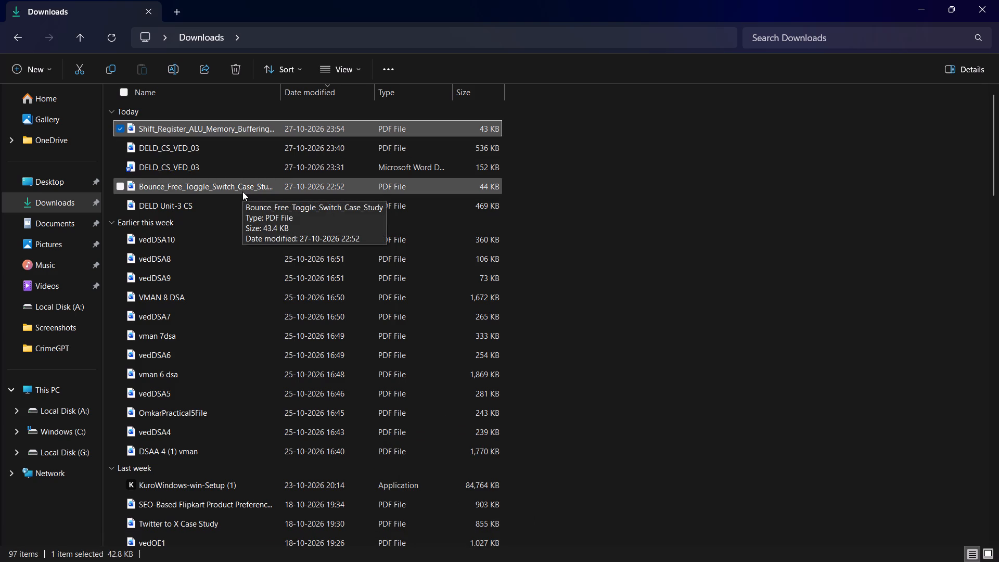
double_click(200, 208)
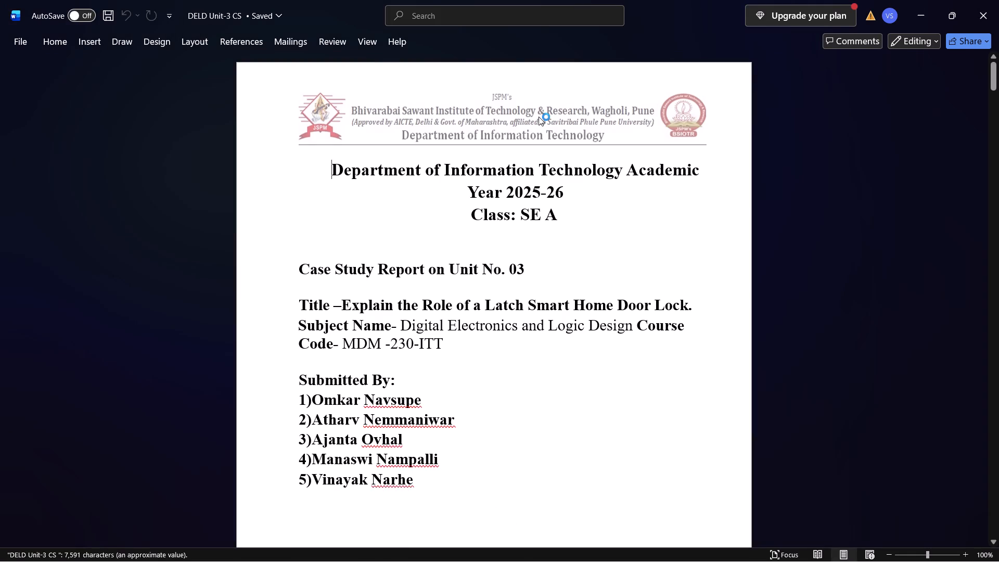
triple_click(539, 117)
click(539, 117)
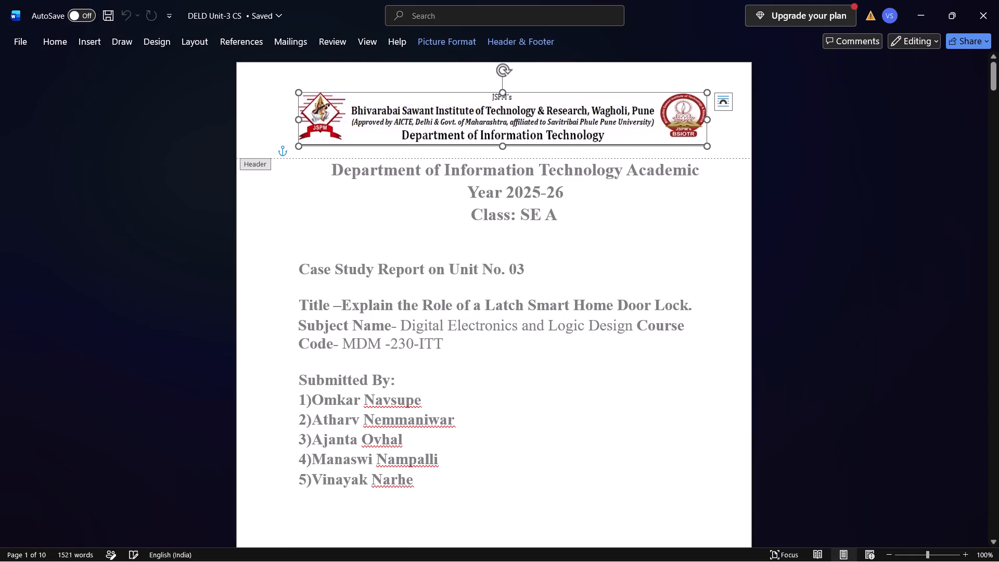
key(ctrl+c)
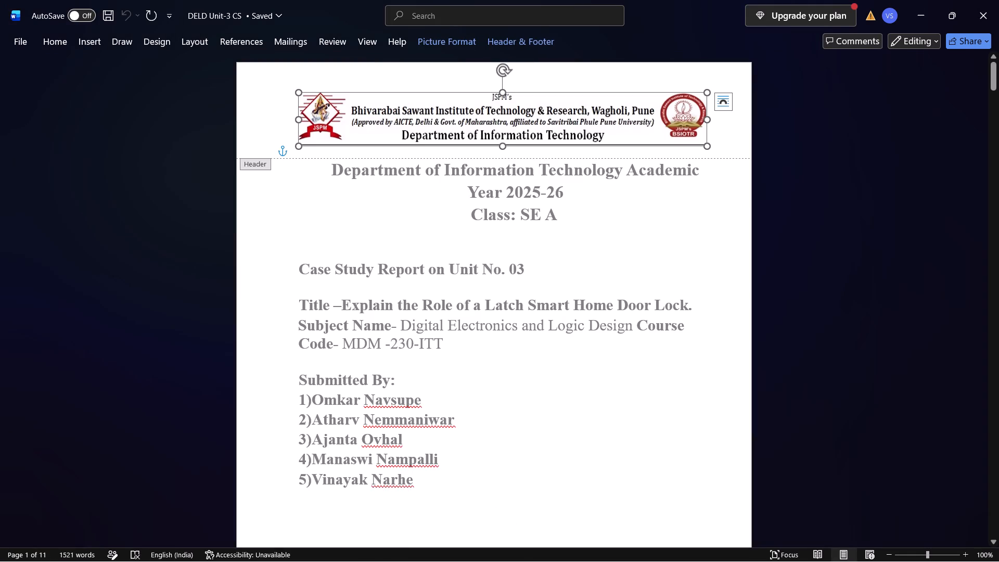
Back in the shift register report, replace the first-page header's placeholder text with the copied institute banner image.
key(alt+Tab)
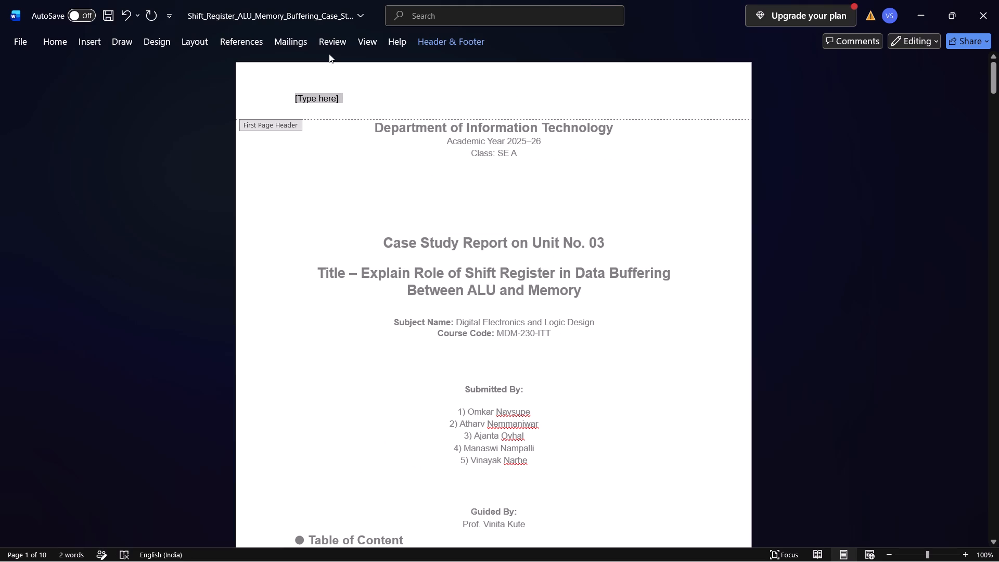
click(363, 96)
double_click(363, 96)
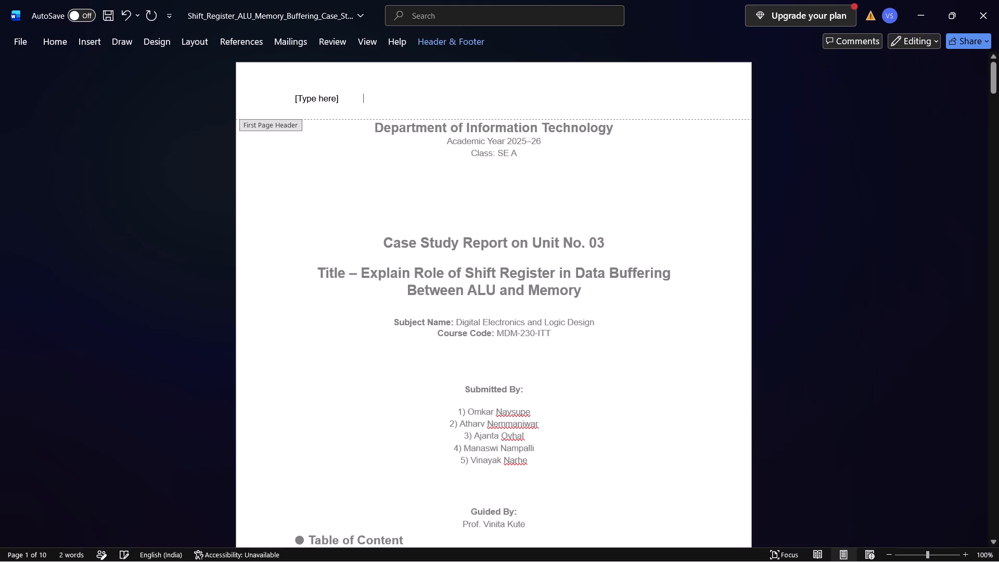
key(BackSpace)
key(BackSpace)
key(BackSpace)
key(BackSpace)
key(BackSpace)
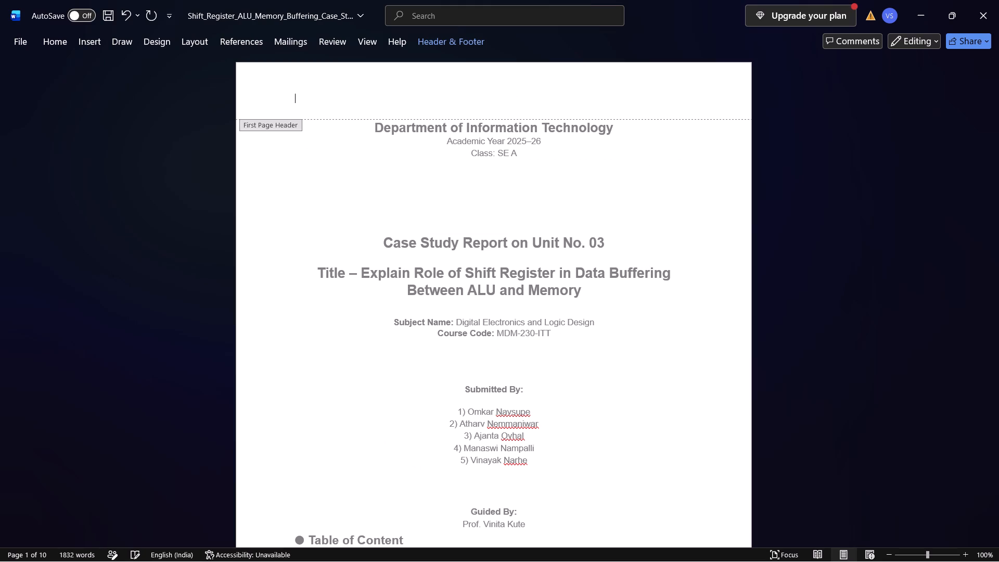
key(ctrl+v)
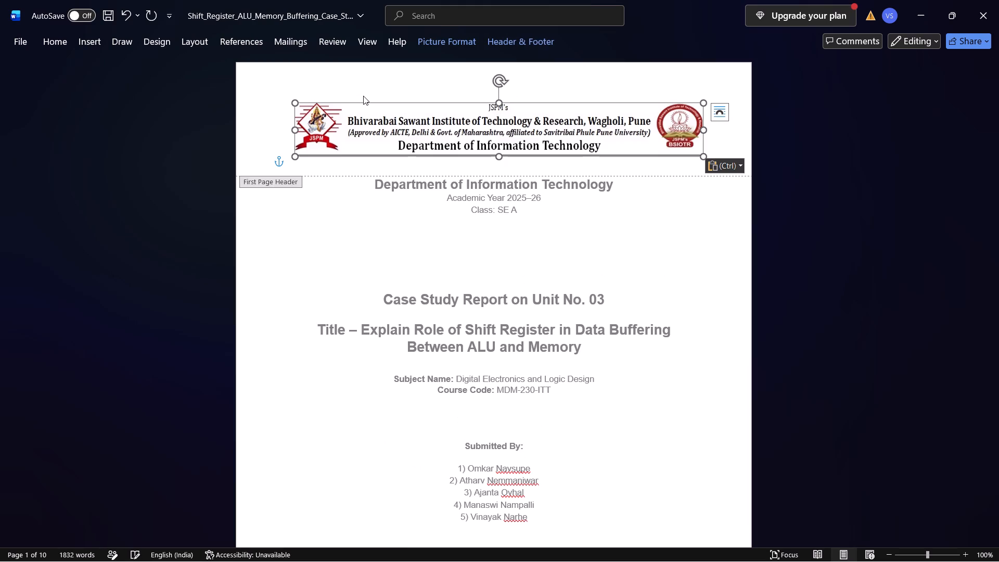
scroll(559, 260, up, 1)
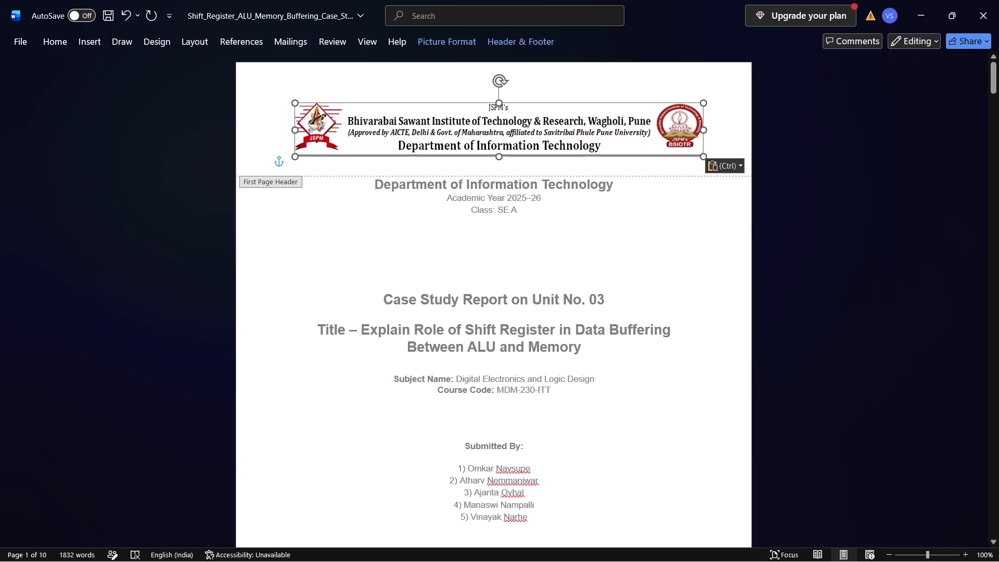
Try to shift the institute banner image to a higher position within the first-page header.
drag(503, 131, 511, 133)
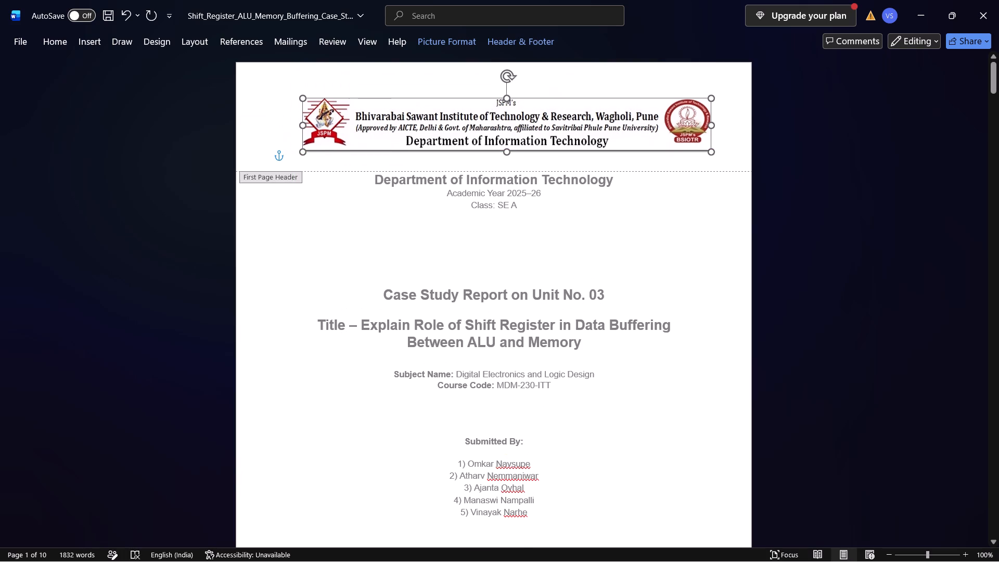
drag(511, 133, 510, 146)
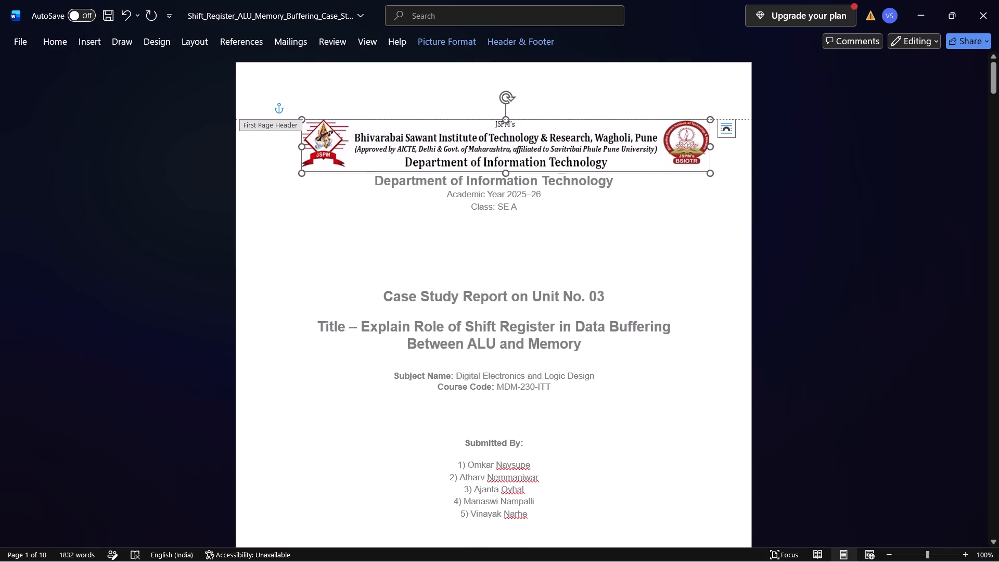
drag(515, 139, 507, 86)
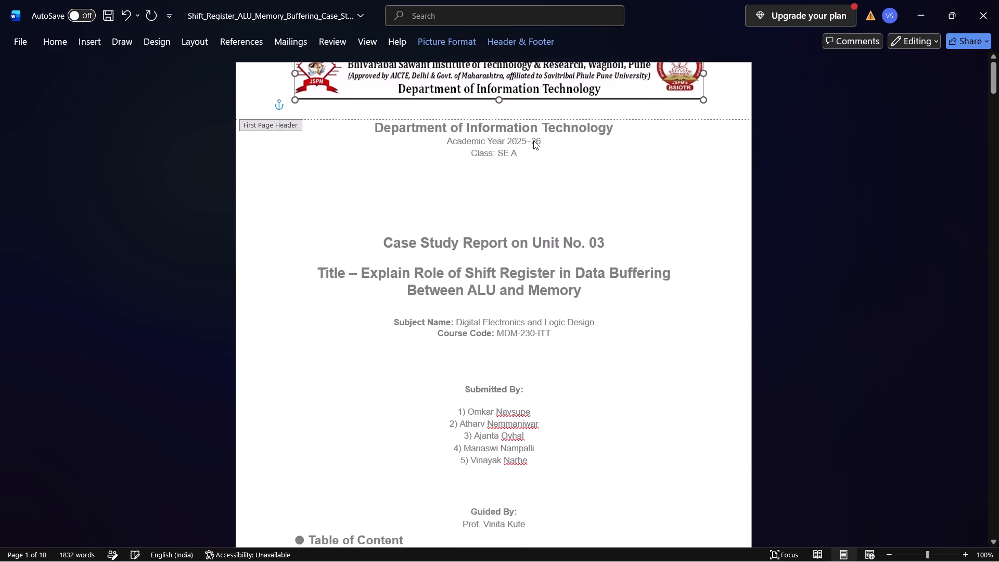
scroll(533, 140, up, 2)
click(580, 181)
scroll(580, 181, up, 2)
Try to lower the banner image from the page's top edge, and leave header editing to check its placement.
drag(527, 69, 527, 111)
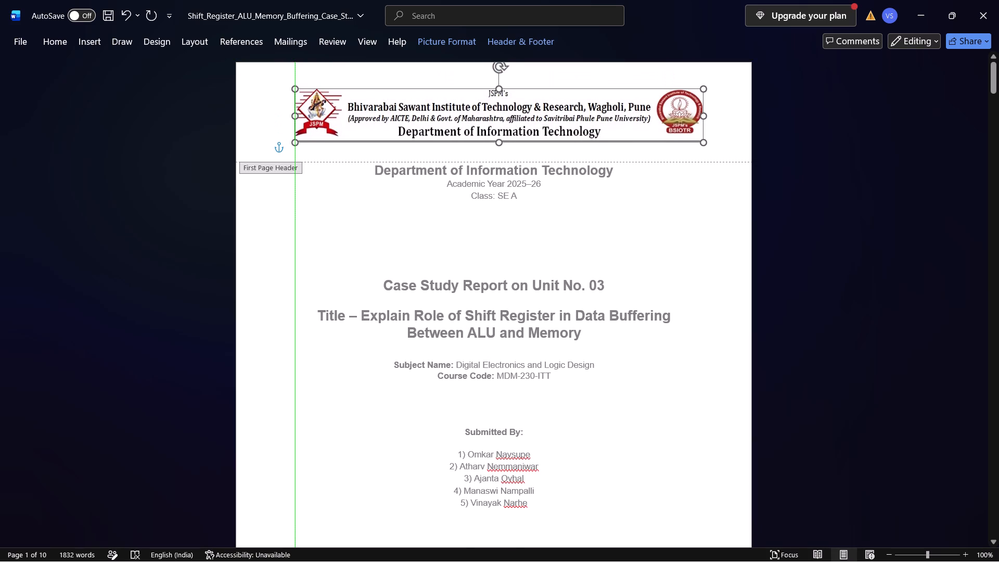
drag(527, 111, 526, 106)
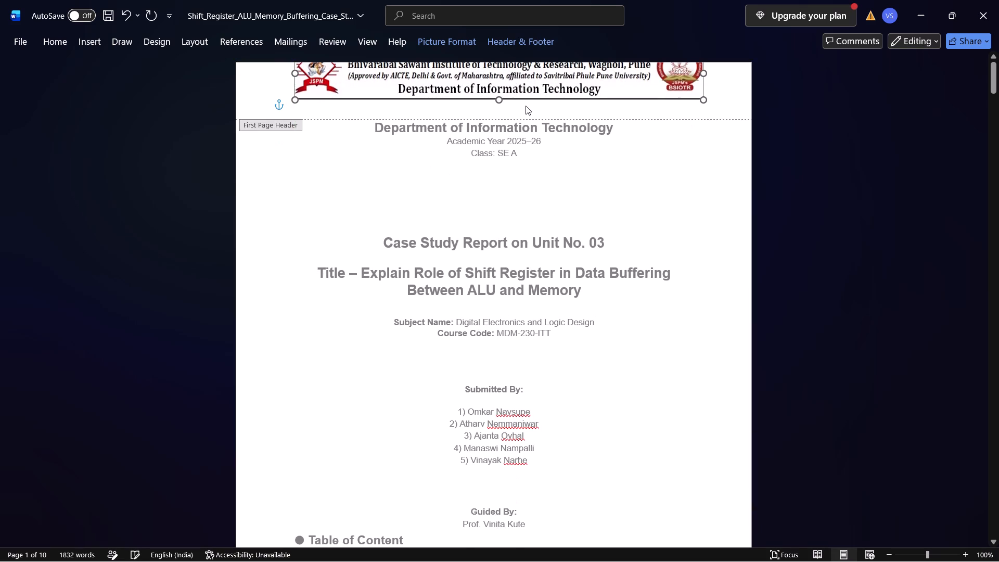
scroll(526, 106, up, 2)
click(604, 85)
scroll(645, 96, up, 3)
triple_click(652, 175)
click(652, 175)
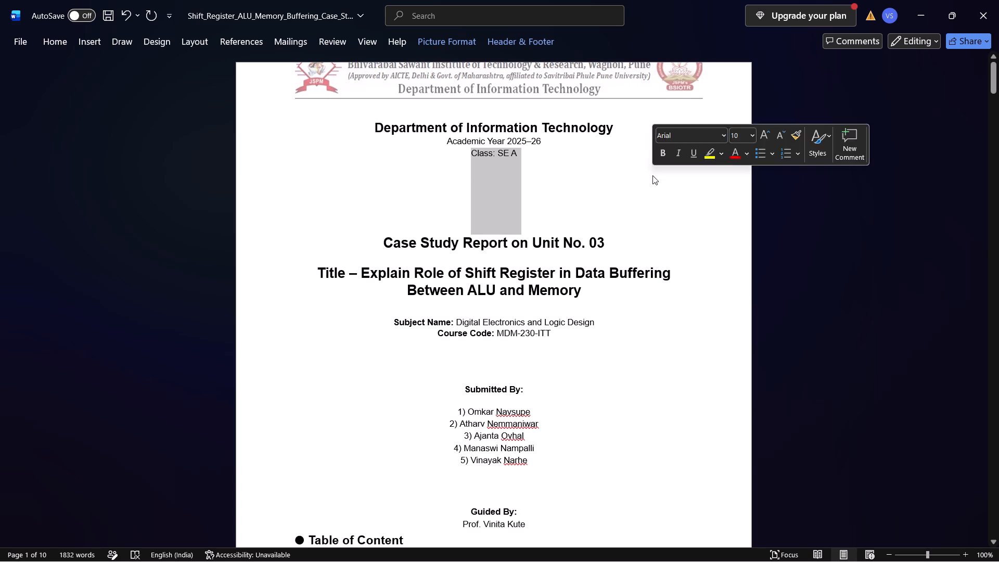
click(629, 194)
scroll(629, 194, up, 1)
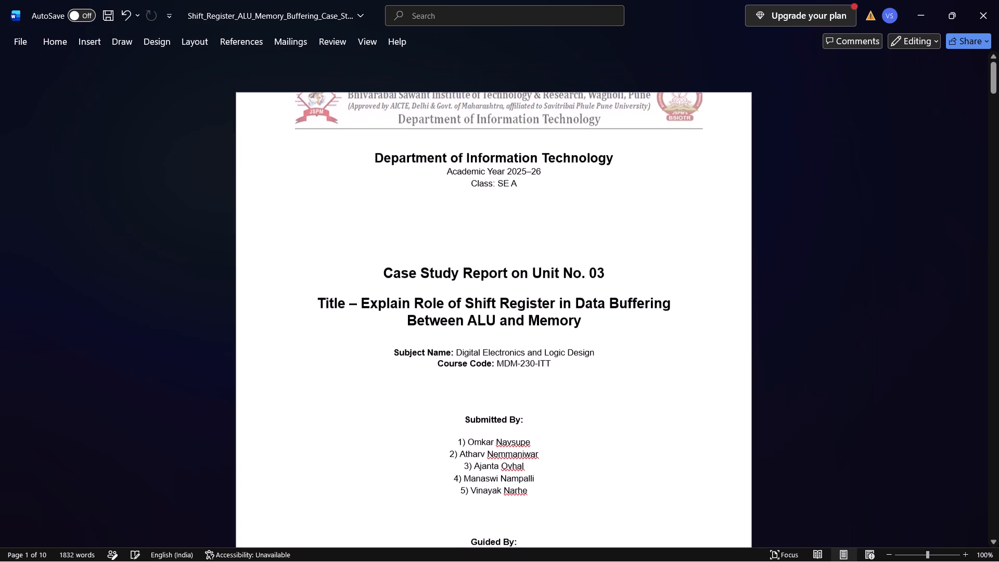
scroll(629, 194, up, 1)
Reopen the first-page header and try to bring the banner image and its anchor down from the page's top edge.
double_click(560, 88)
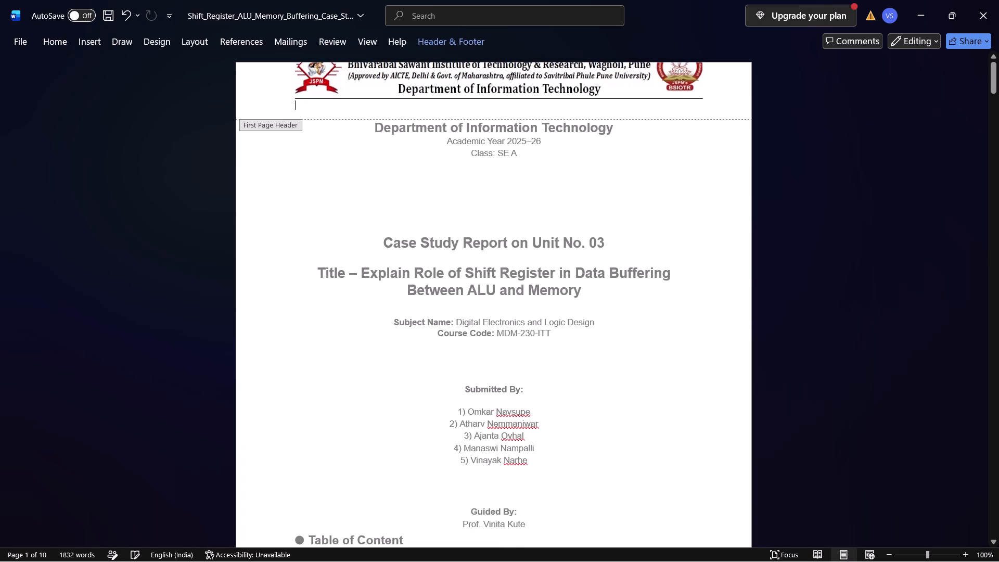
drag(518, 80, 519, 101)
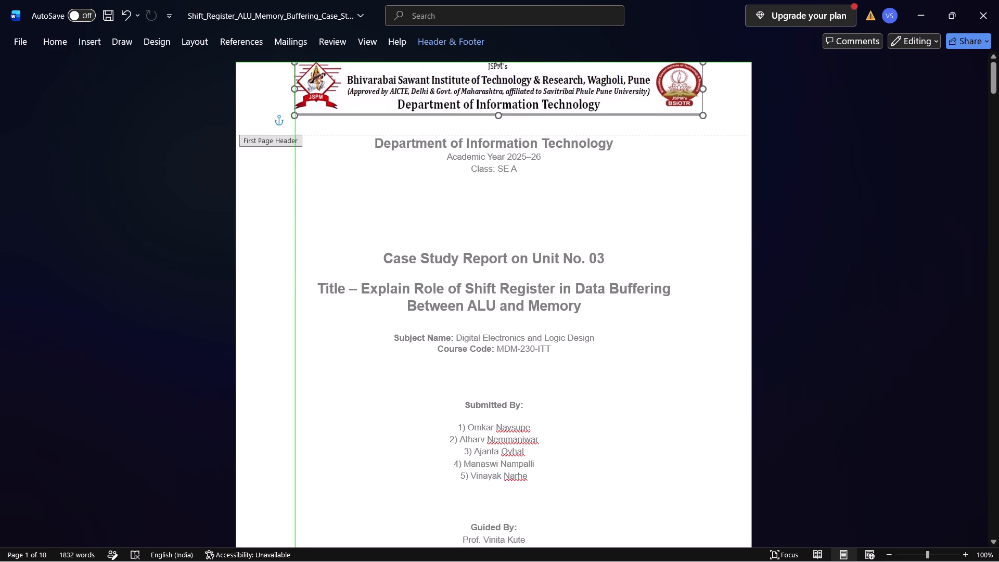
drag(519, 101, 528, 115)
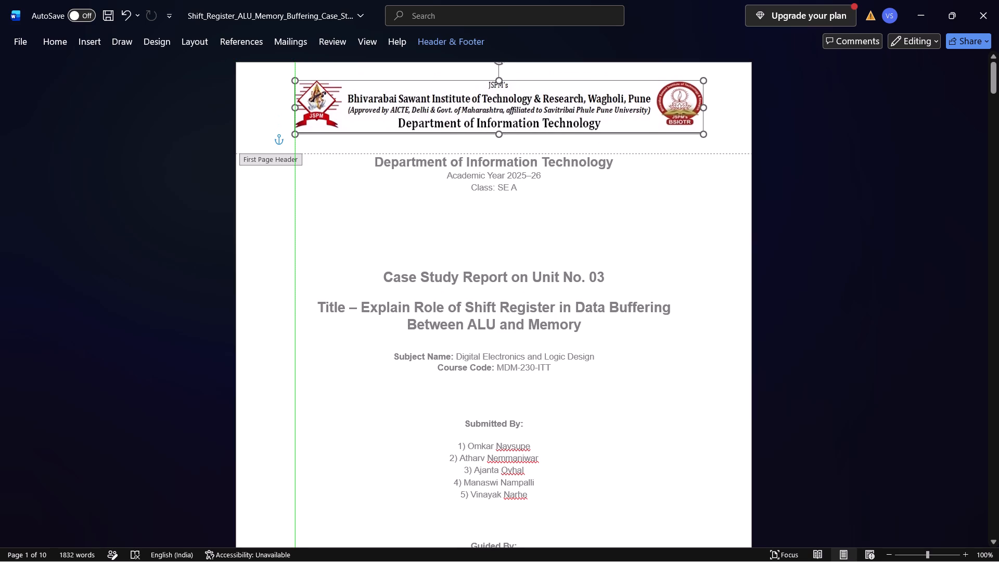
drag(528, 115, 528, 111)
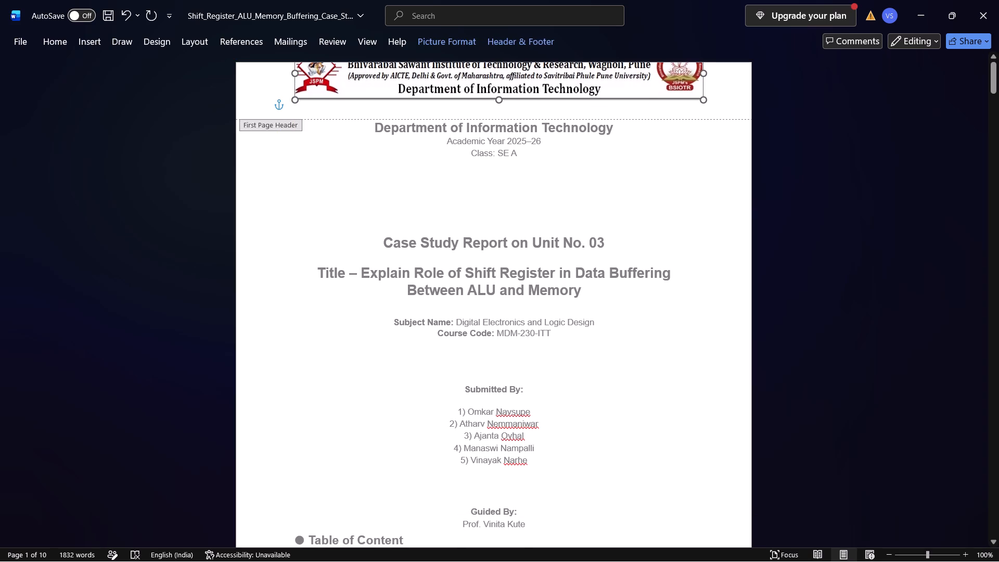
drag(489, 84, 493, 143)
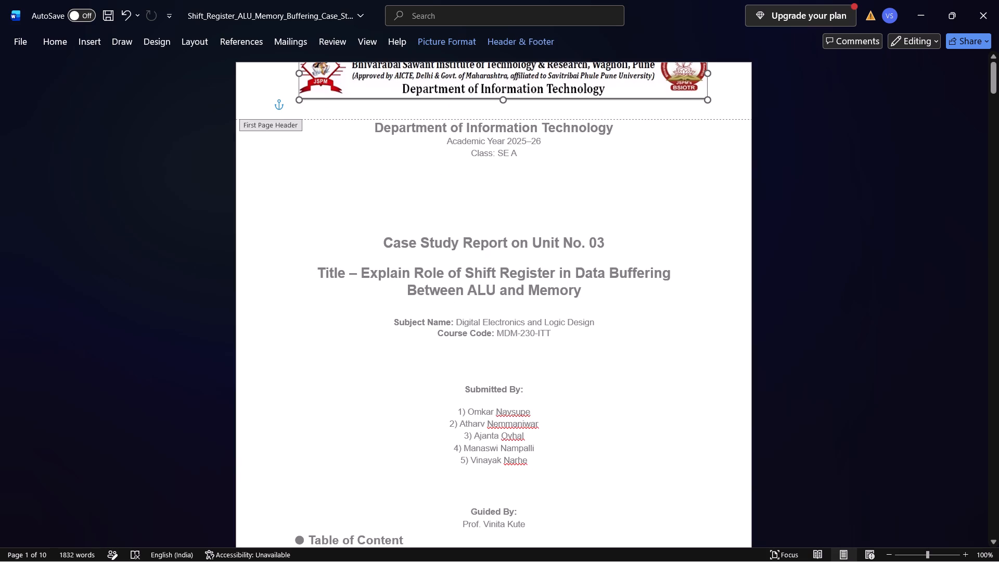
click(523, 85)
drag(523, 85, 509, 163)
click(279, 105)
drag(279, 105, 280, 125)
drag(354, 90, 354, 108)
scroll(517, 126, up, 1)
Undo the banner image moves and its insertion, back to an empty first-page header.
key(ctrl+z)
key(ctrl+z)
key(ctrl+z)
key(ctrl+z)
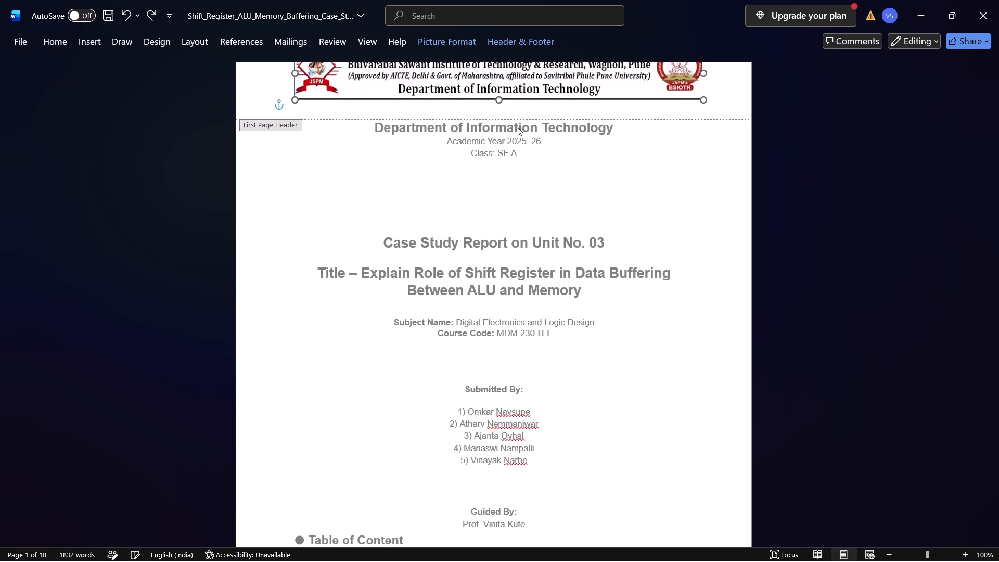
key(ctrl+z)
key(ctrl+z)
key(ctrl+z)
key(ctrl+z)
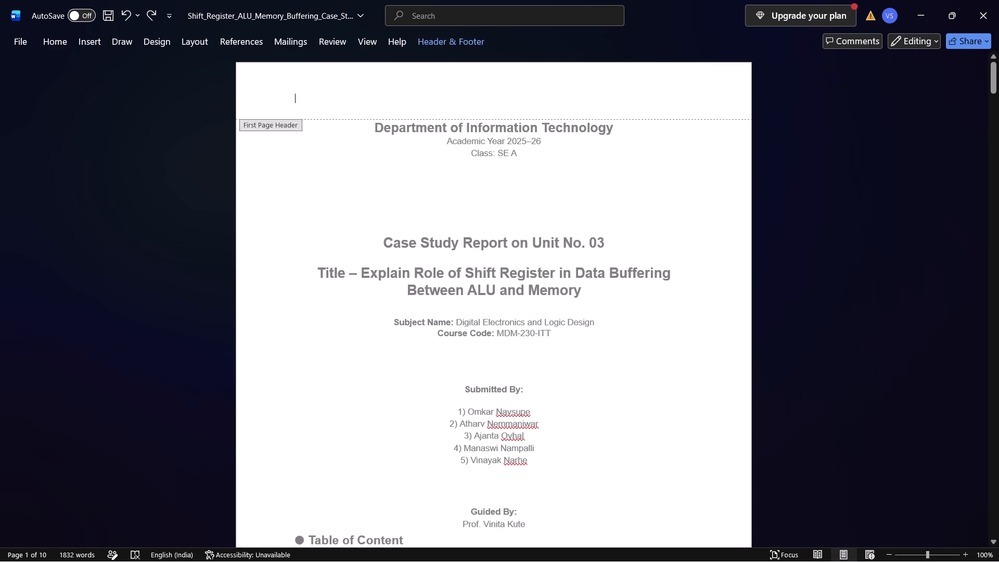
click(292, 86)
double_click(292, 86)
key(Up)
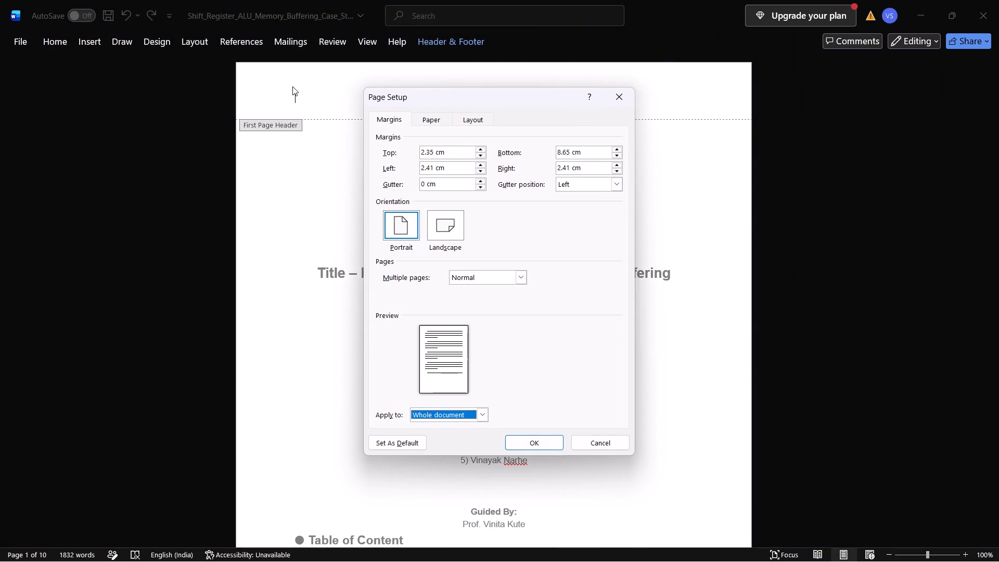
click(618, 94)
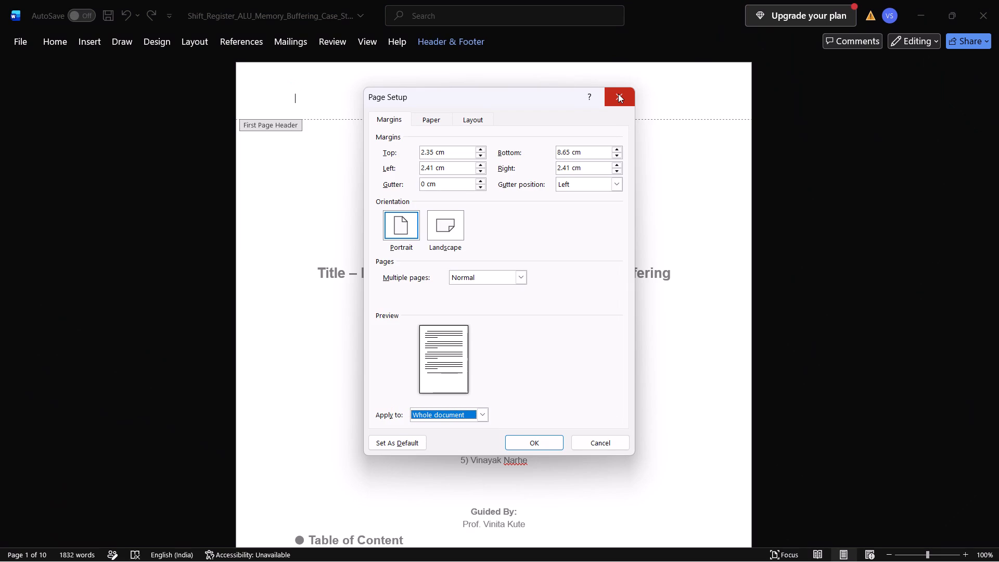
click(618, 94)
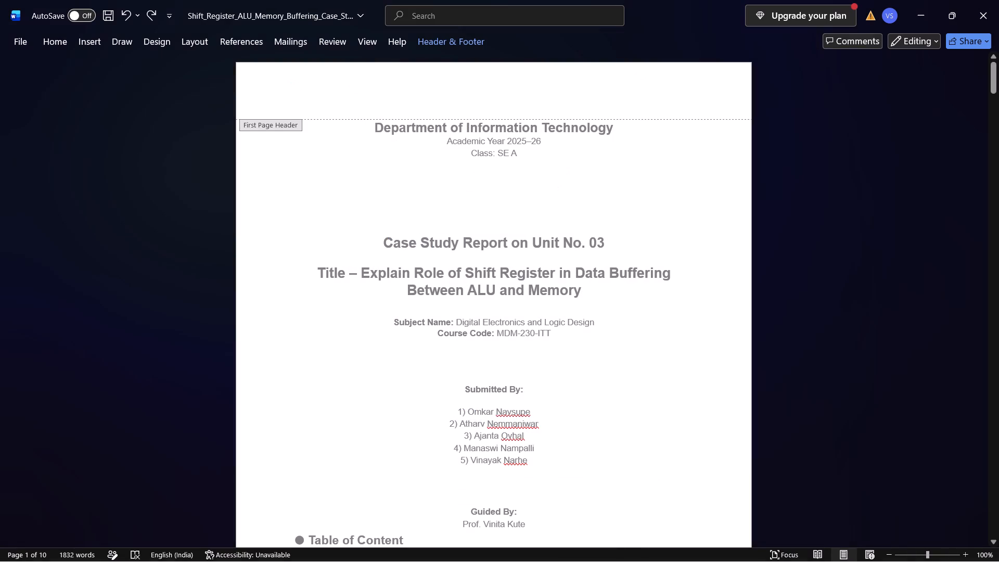
Paste the copied institute banner image into the first-page header again and set its text wrapping to Tight.
key(ctrl+v)
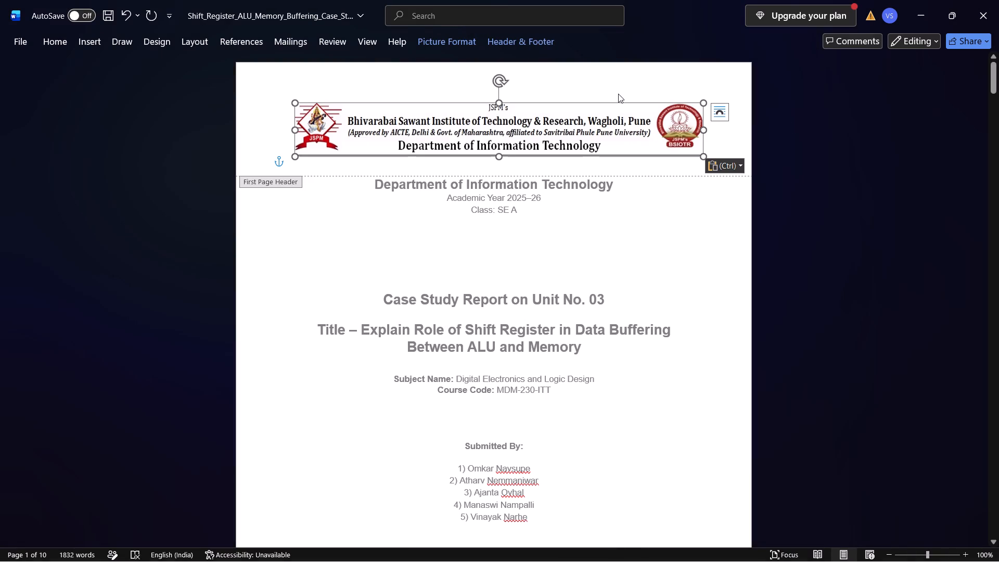
click(724, 115)
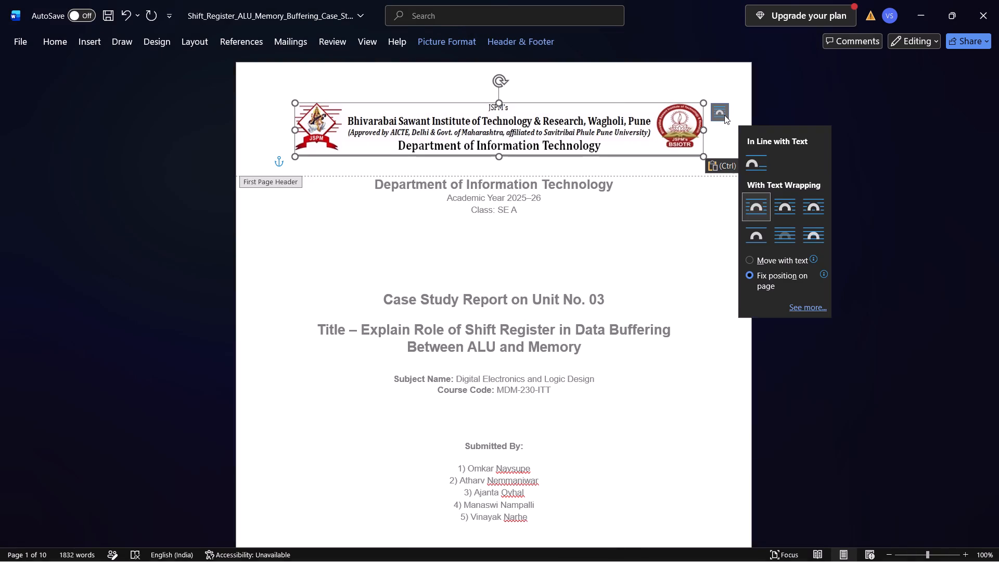
click(780, 214)
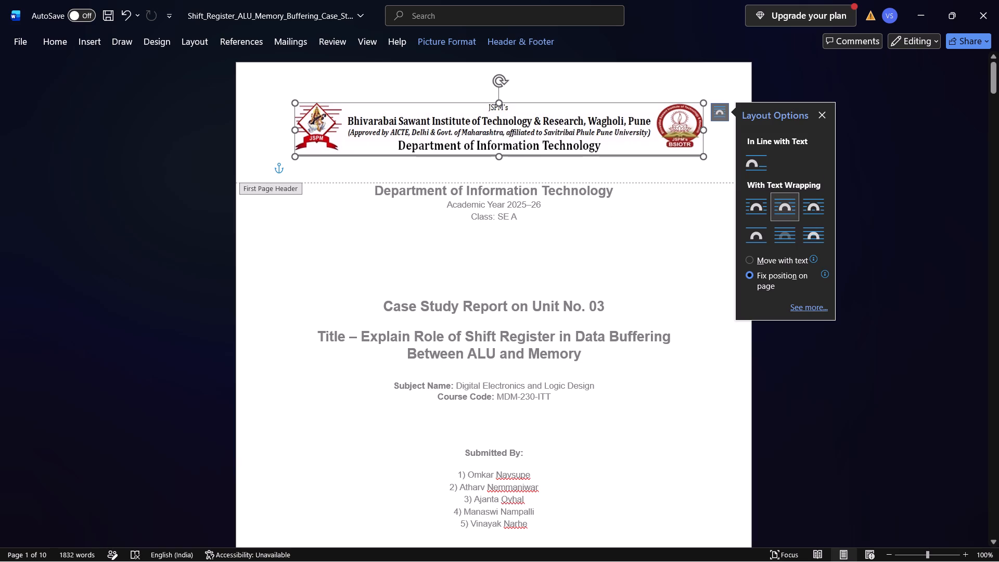
Move the banner image slightly higher in the header, keeping it aligned with the left margin, and return to the body text.
drag(515, 132, 511, 113)
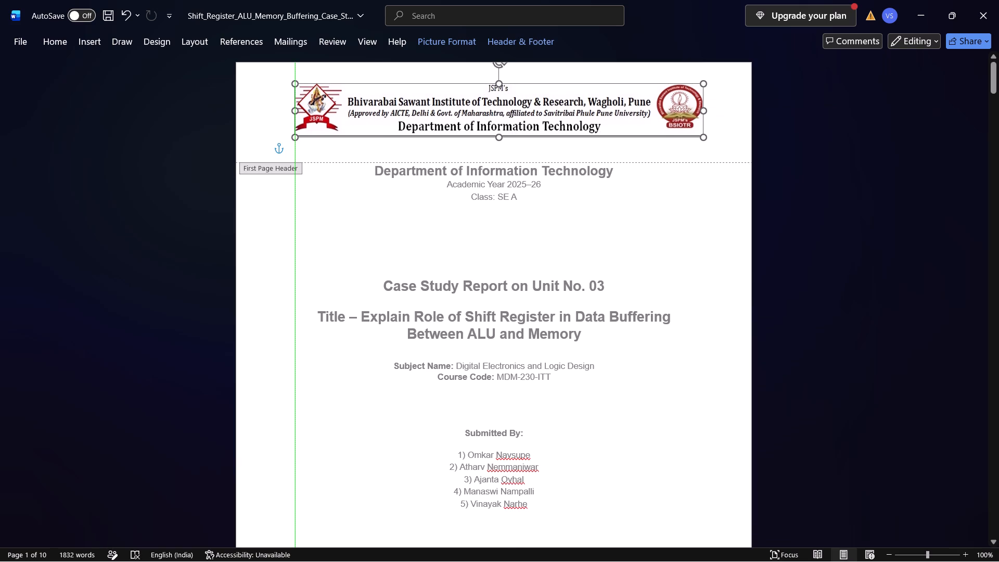
drag(511, 113, 510, 109)
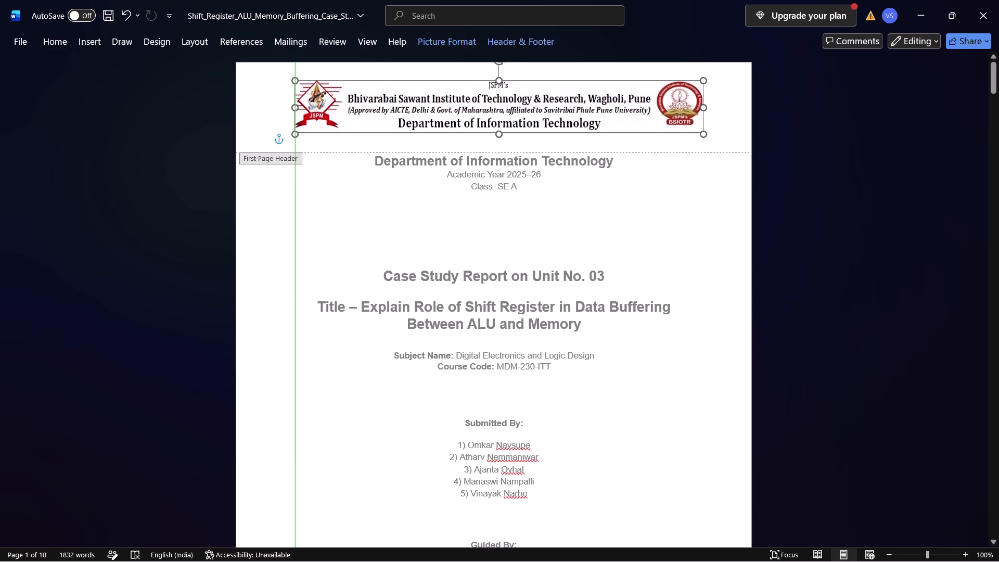
drag(510, 109, 510, 104)
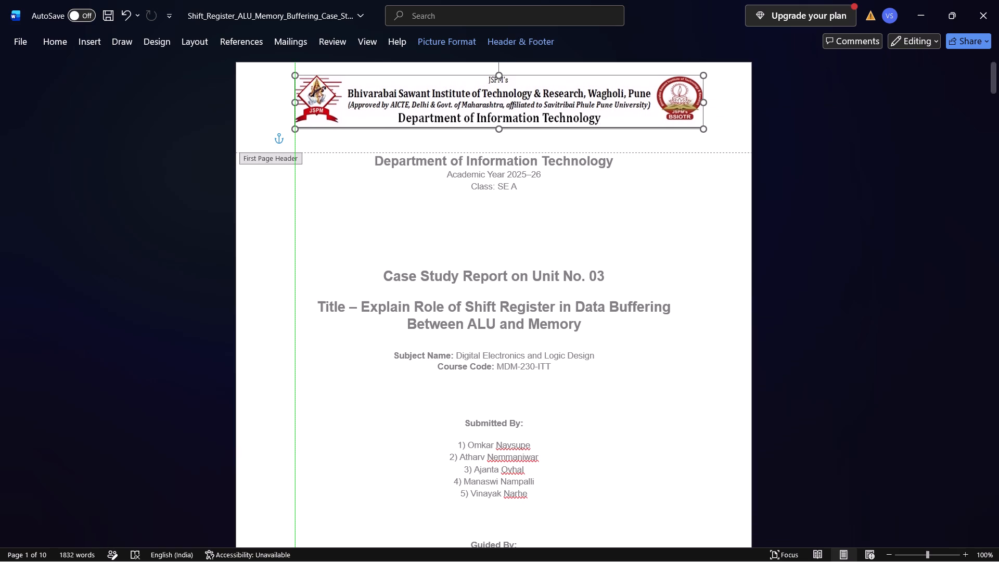
drag(510, 104, 511, 113)
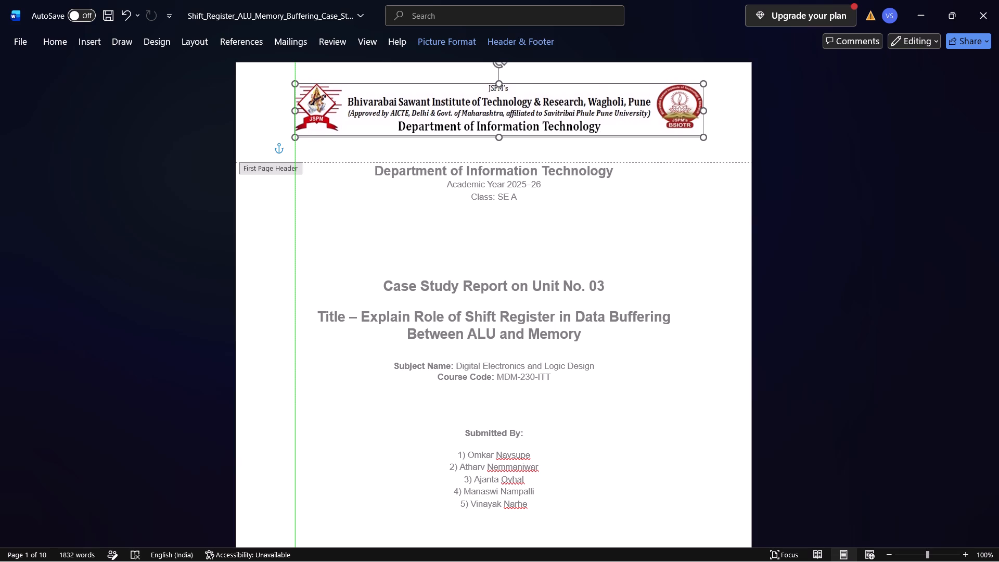
drag(511, 113, 512, 113)
click(610, 266)
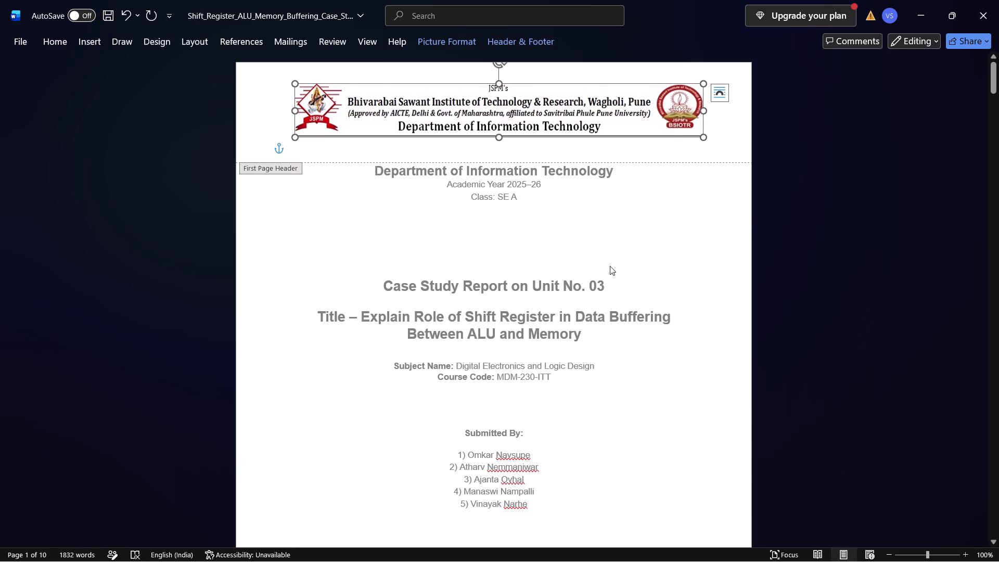
click(610, 266)
triple_click(610, 266)
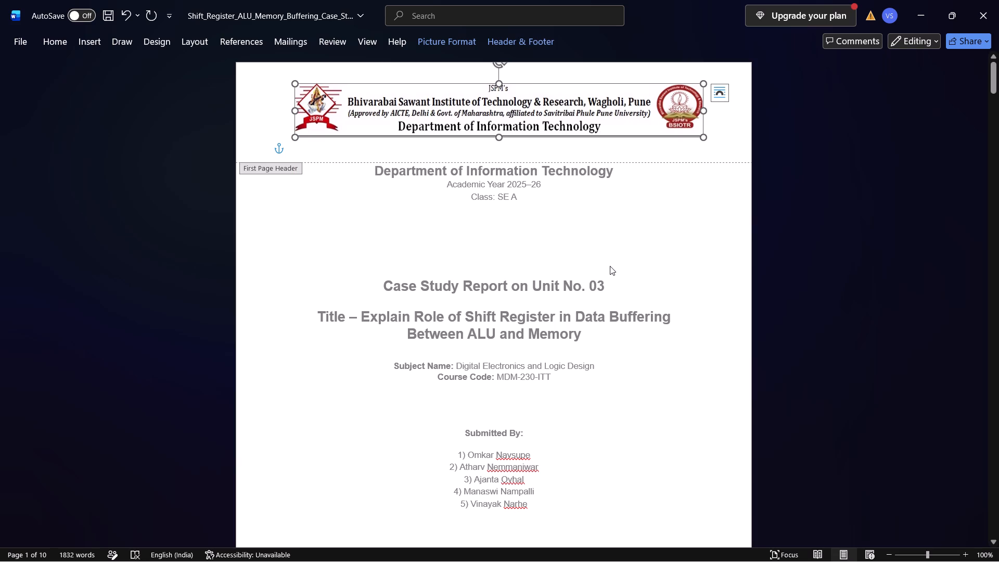
click(610, 266)
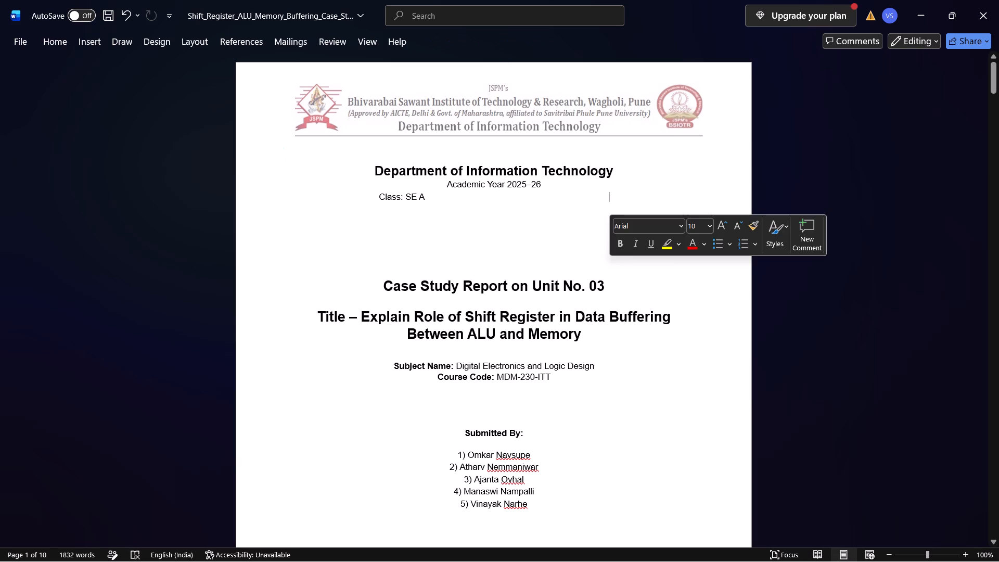
Paste the copied institute banner image into the page 2 header above the Table of Content and set its text wrapping to Tight.
scroll(610, 266, down, 14)
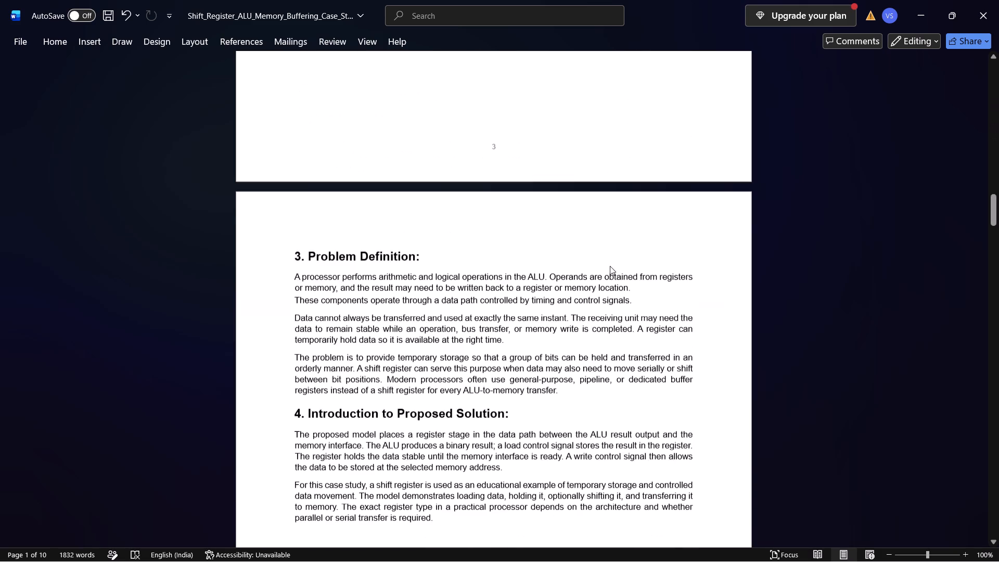
scroll(610, 266, down, 2)
scroll(610, 266, right, 1)
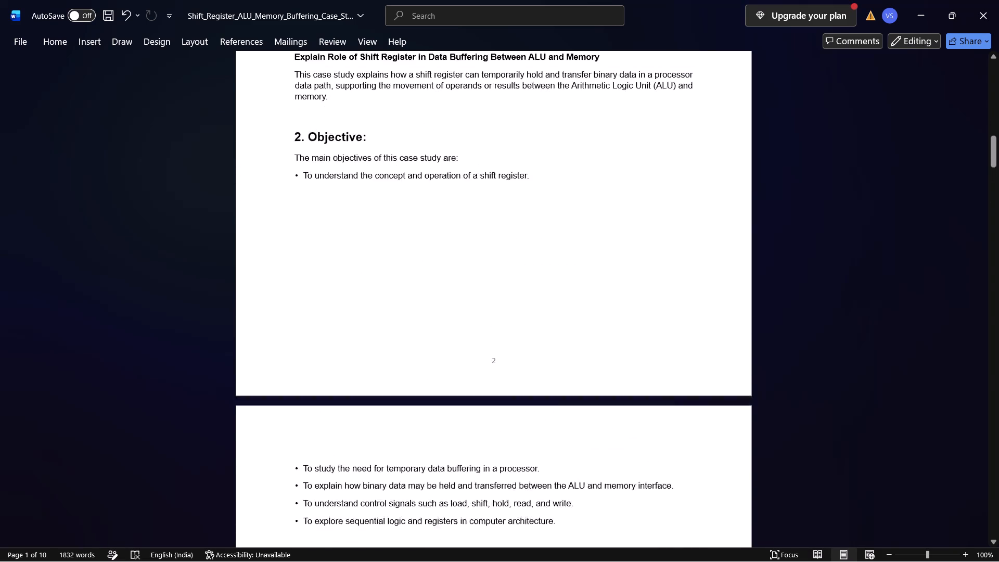
scroll(610, 266, up, 4)
triple_click(441, 122)
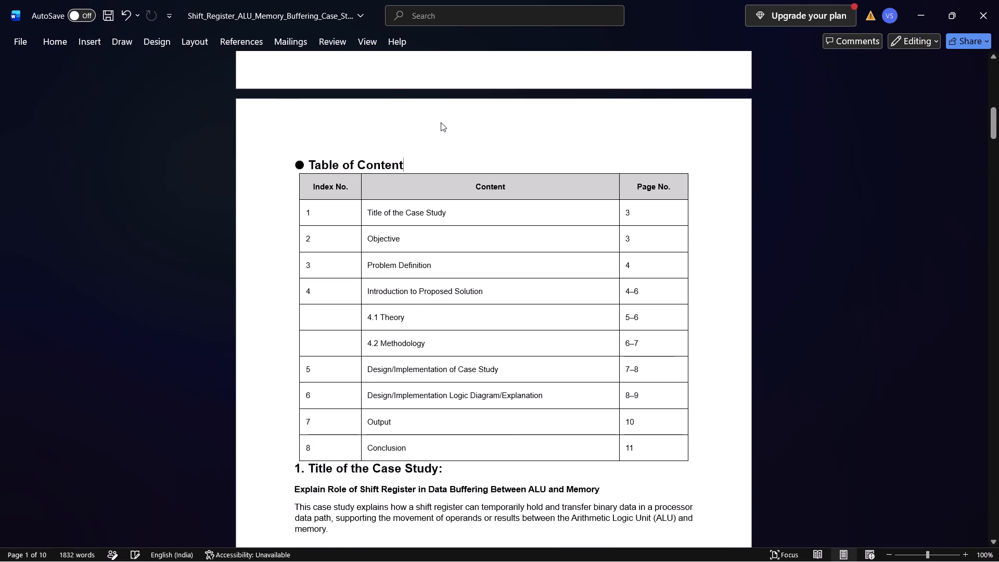
click(403, 127)
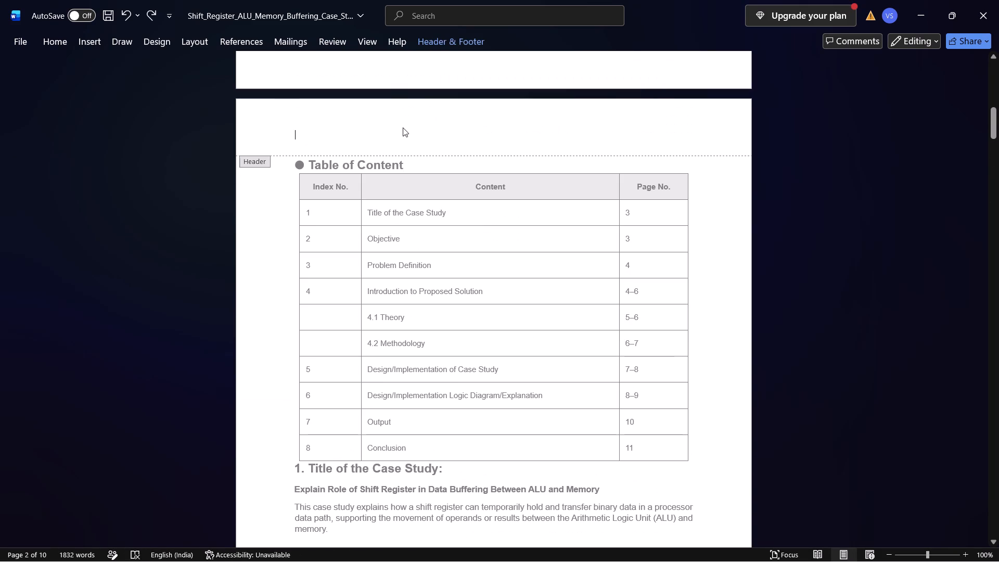
key(ctrl+v)
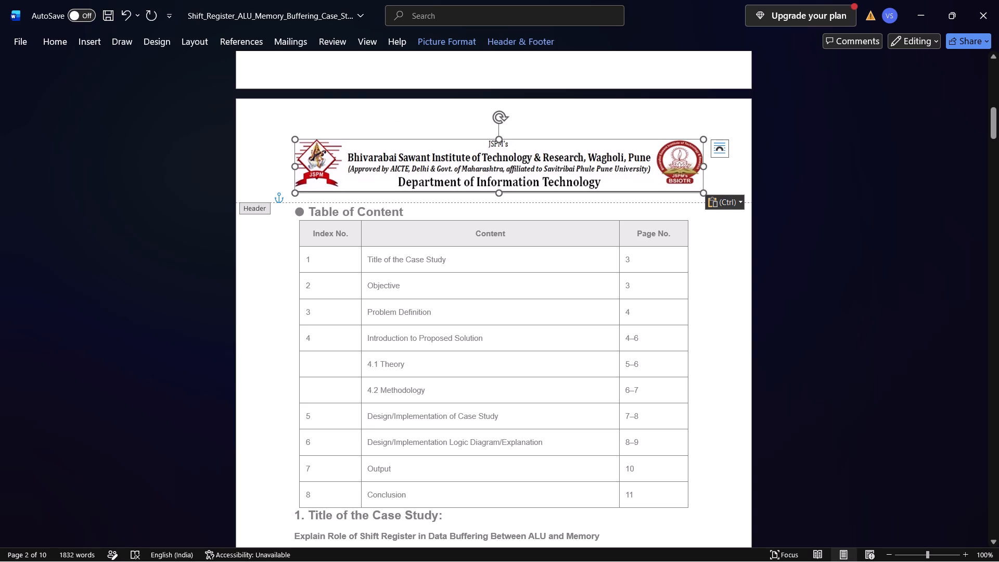
click(720, 149)
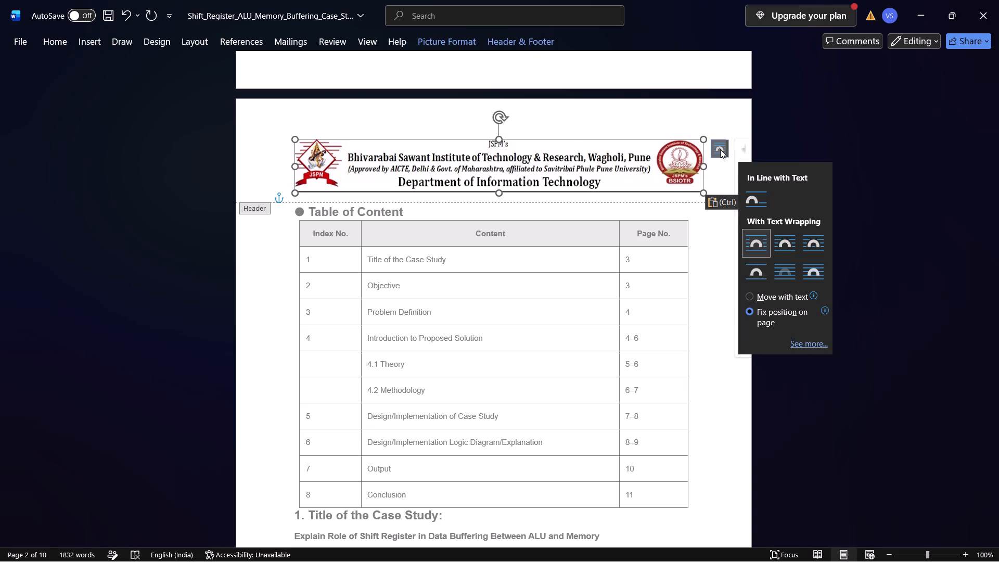
click(785, 246)
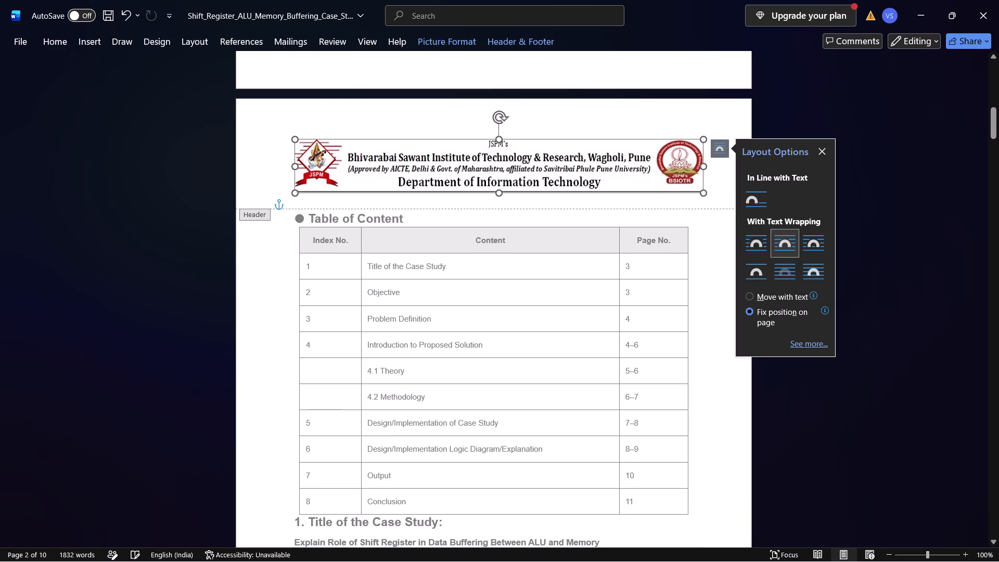
Move the page 2 header's banner image slightly higher, keeping it aligned with the left margin, and return to the body text.
drag(509, 165, 507, 155)
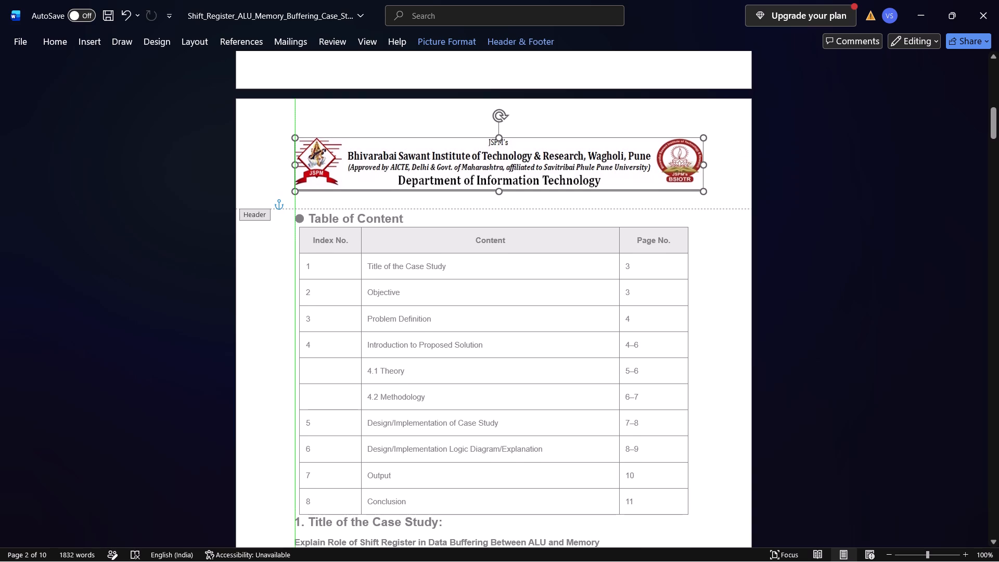
drag(507, 155, 504, 150)
click(703, 397)
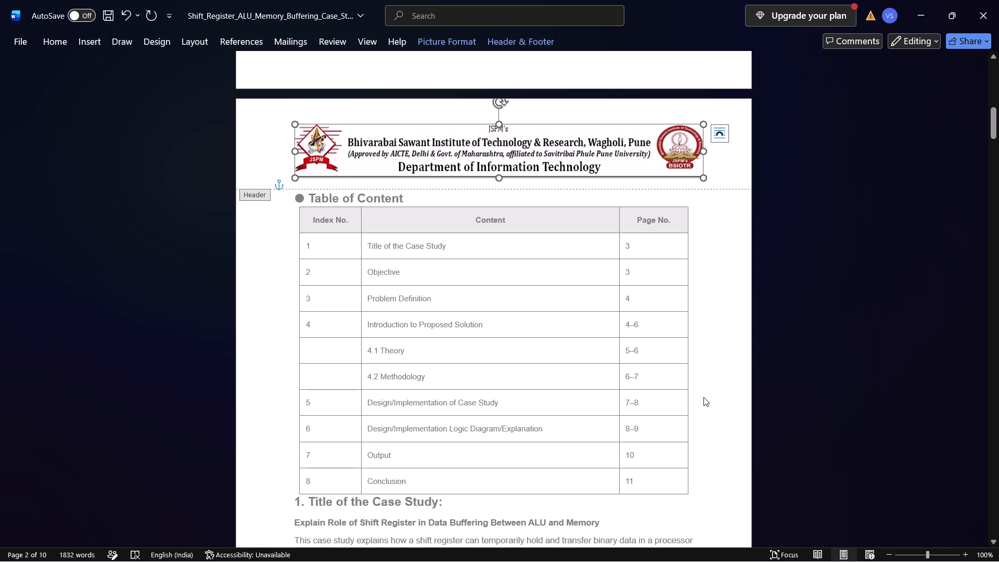
double_click(703, 397)
Look through the remaining pages to the end of the report to check the banner header and the content layout.
scroll(703, 397, down, 8)
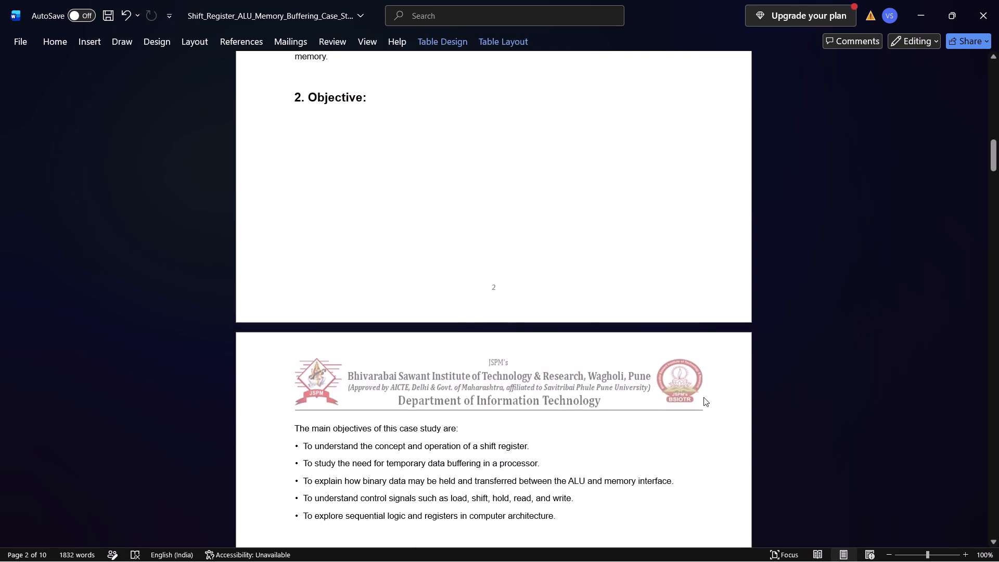
scroll(703, 397, down, 11)
scroll(703, 397, up, 1)
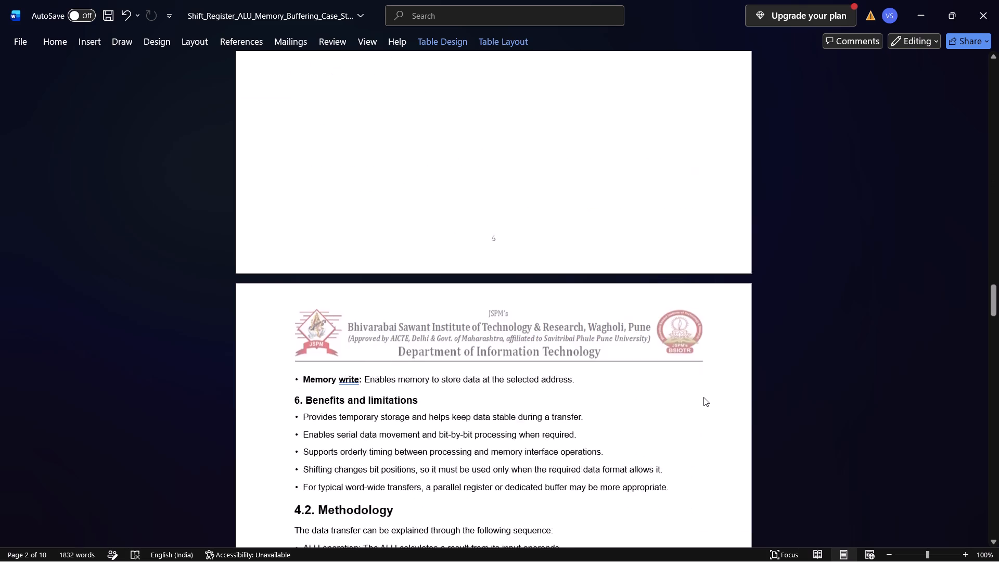
scroll(703, 397, up, 1)
scroll(703, 397, down, 2)
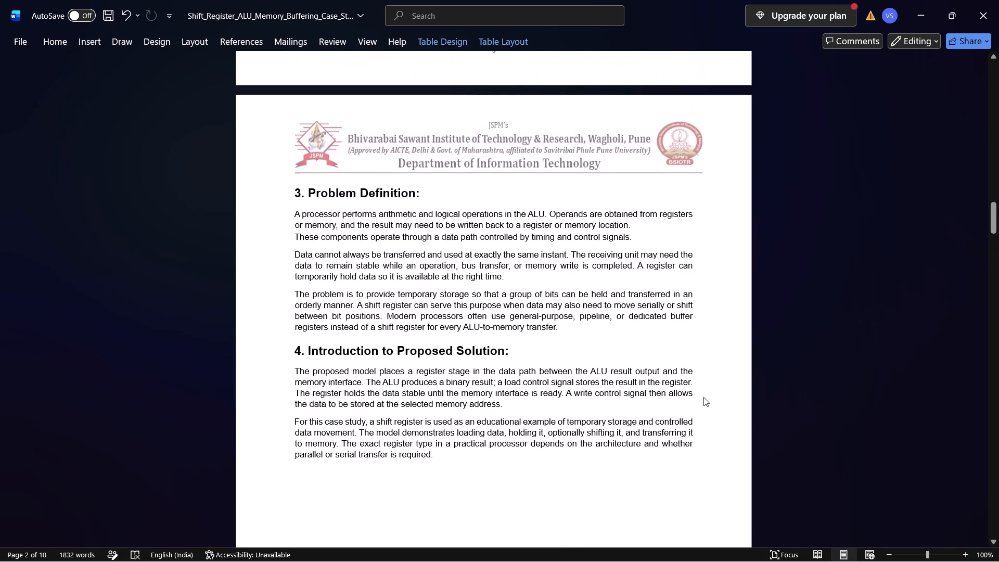
scroll(703, 397, down, 4)
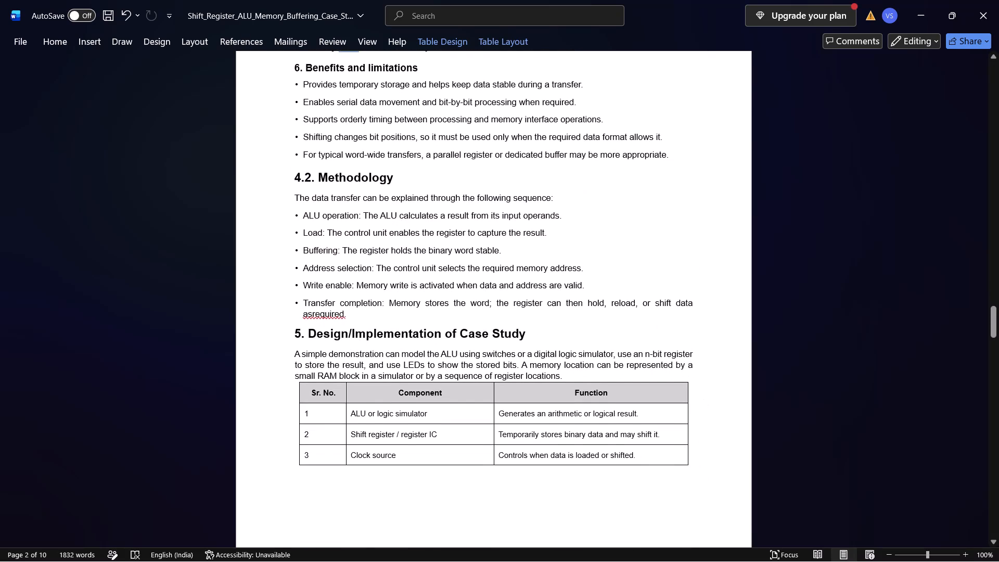
scroll(703, 397, down, 16)
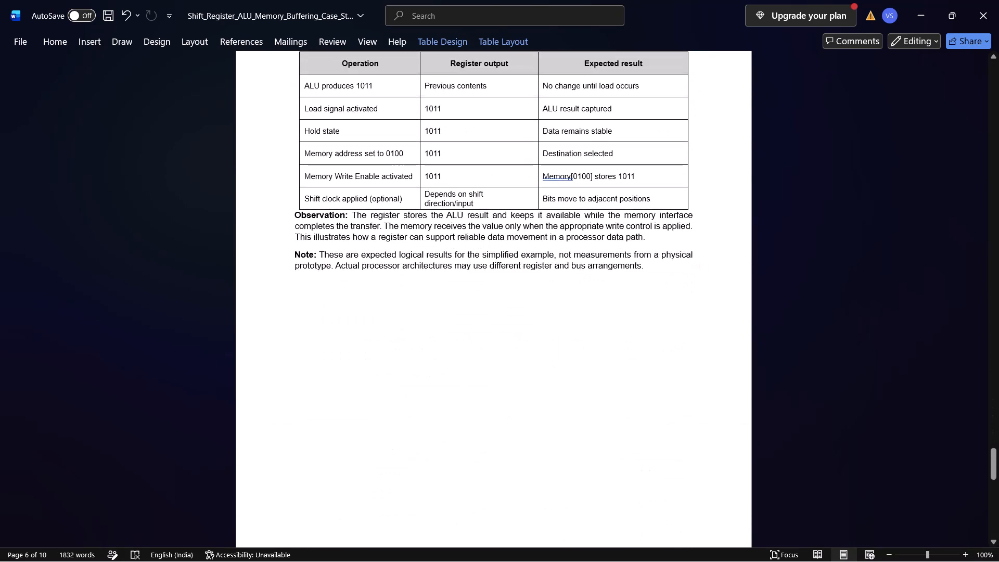
scroll(703, 397, down, 6)
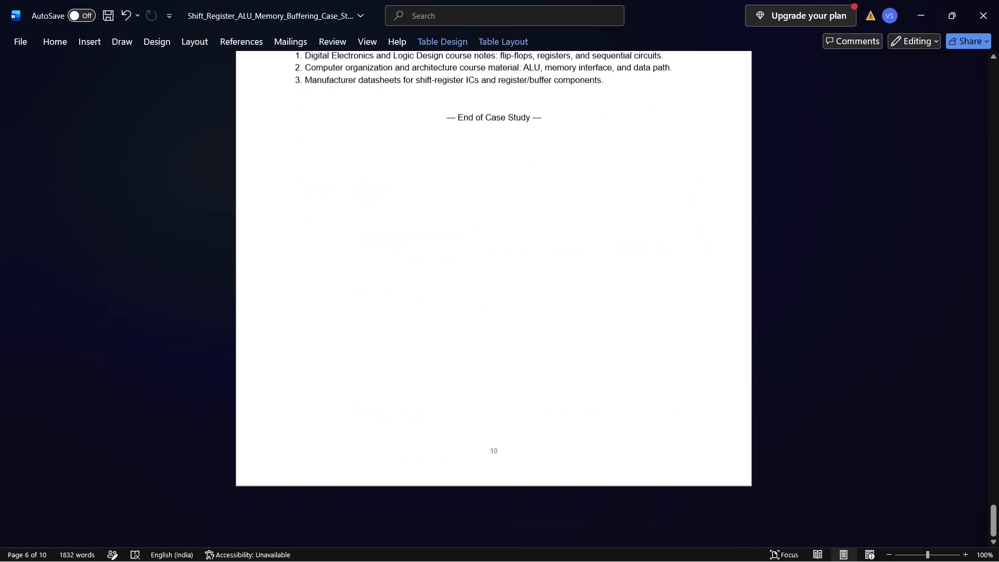
scroll(703, 397, down, 1)
scroll(703, 397, up, 3)
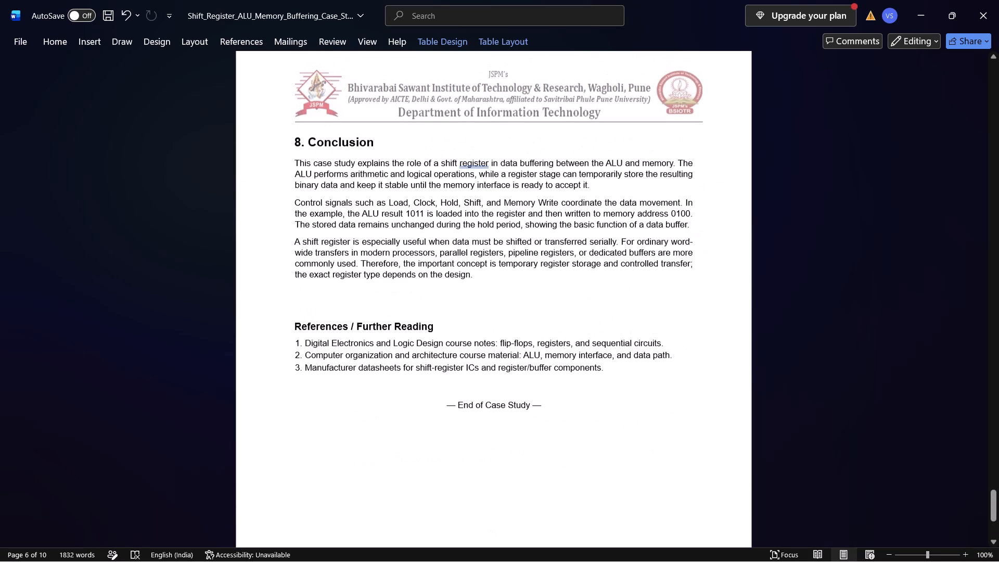
scroll(703, 397, up, 2)
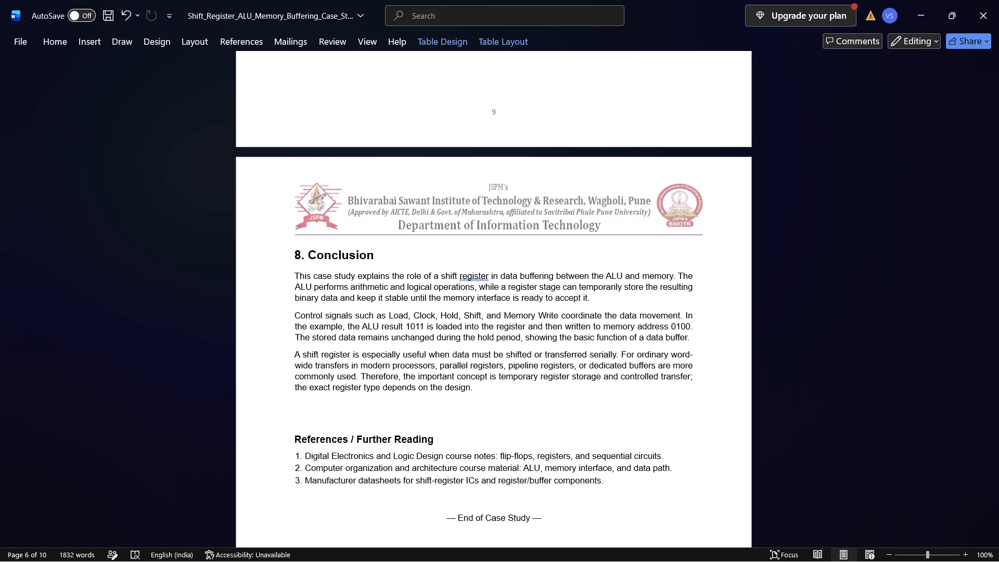
Reopen the page 2 header, center the banner image horizontally on the page at the same height, and return to the body text.
scroll(549, 83, up, 20)
scroll(549, 83, up, 11)
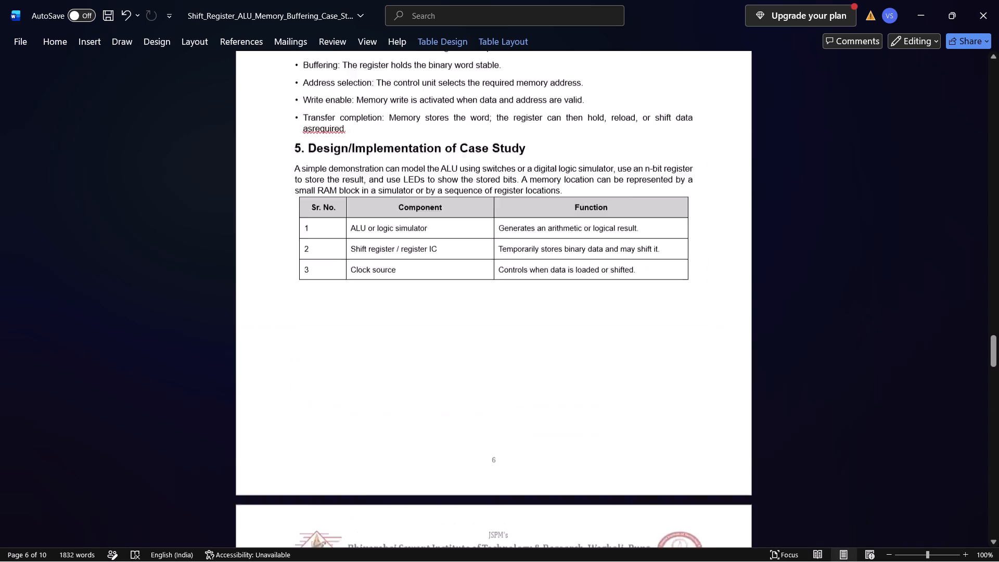
scroll(549, 83, up, 4)
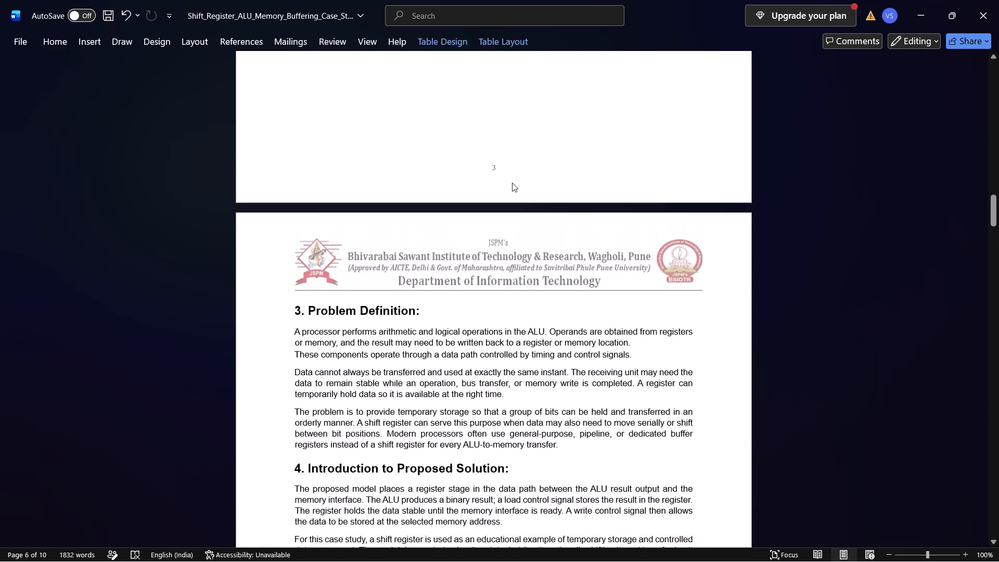
scroll(512, 183, up, 10)
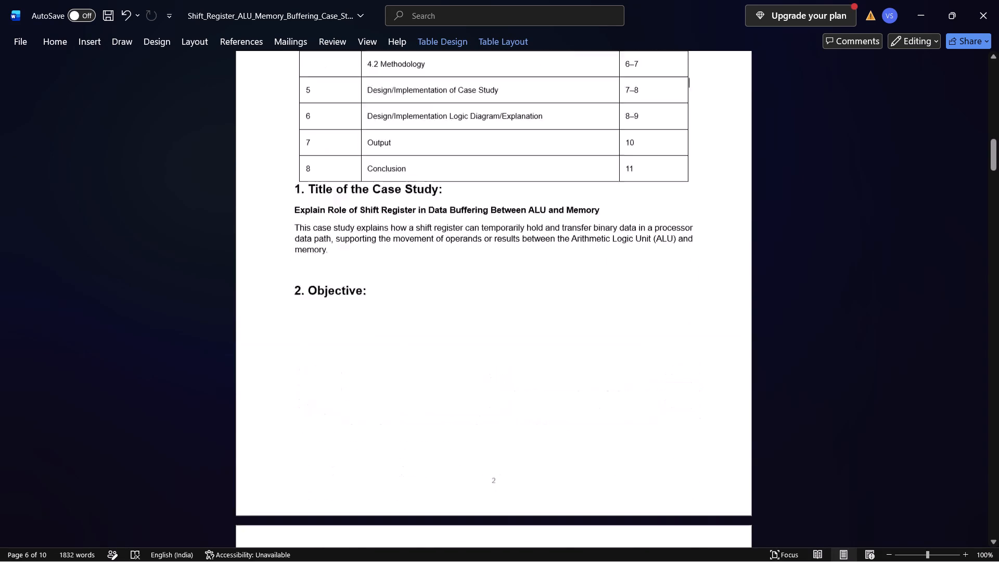
scroll(512, 183, up, 3)
triple_click(488, 136)
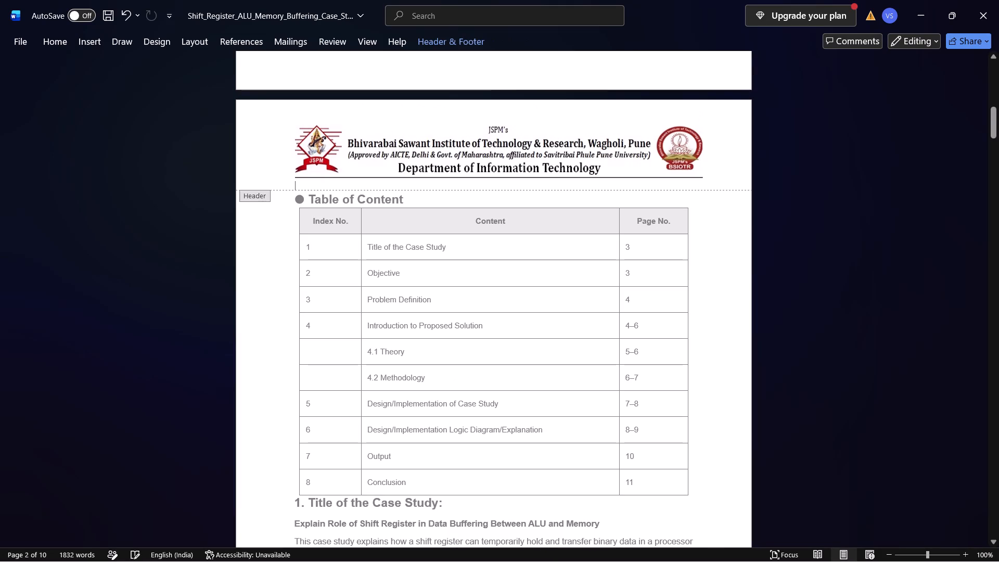
double_click(490, 137)
click(501, 152)
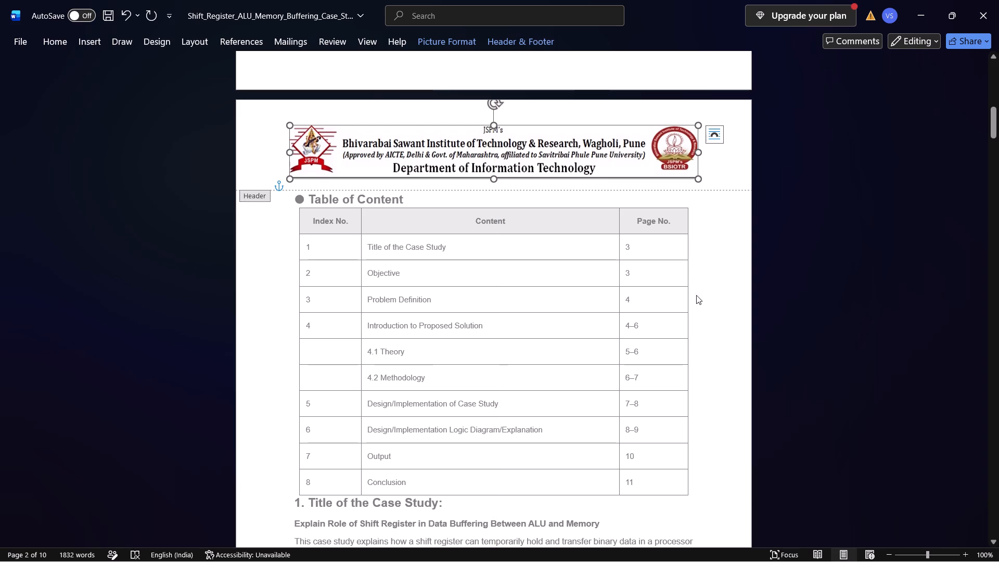
click(721, 316)
double_click(685, 328)
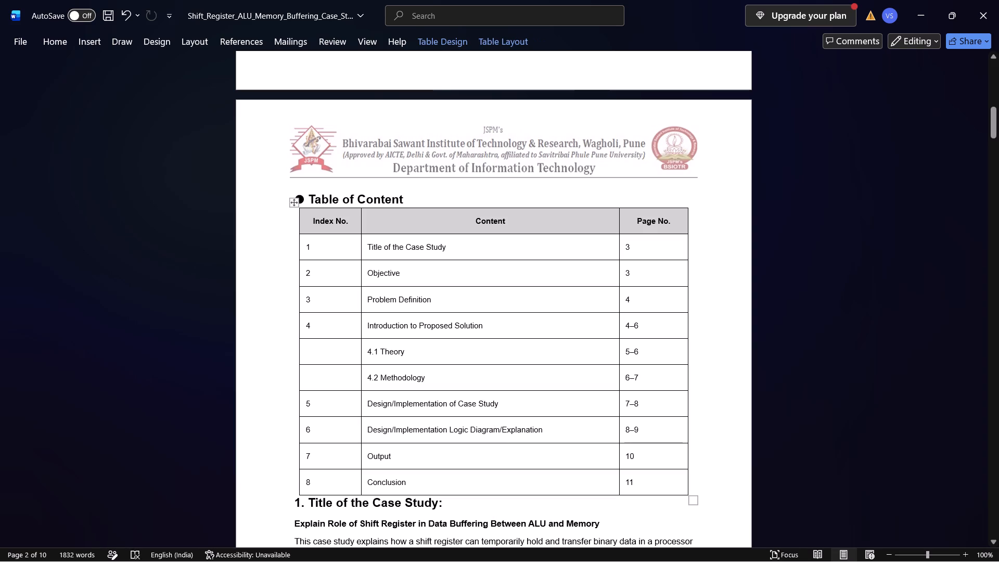
click(709, 330)
Center the first-page header's banner image horizontally and place it slightly lower, keeping Tight wrapping, and return to the body text.
scroll(709, 330, right, 1)
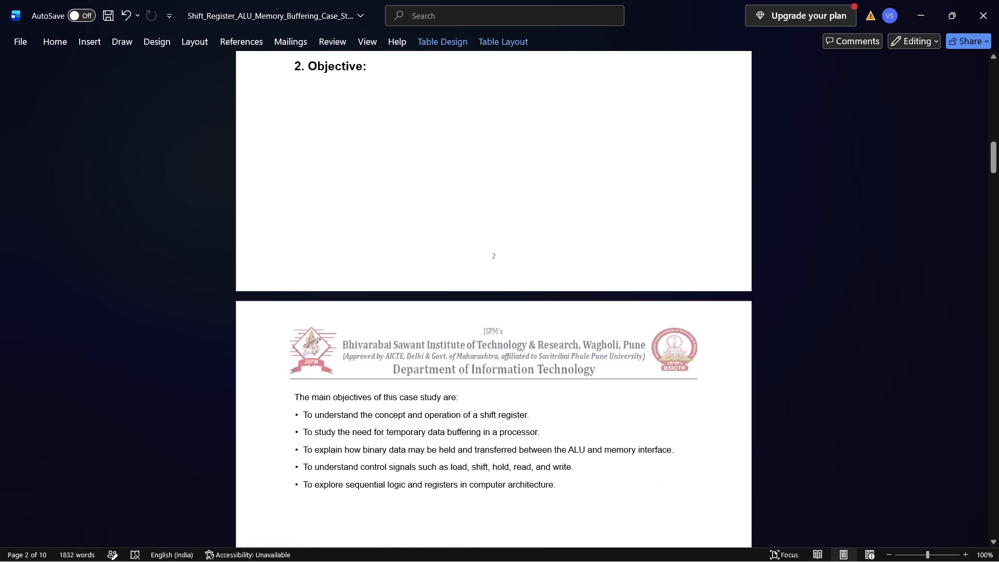
scroll(709, 330, right, 1)
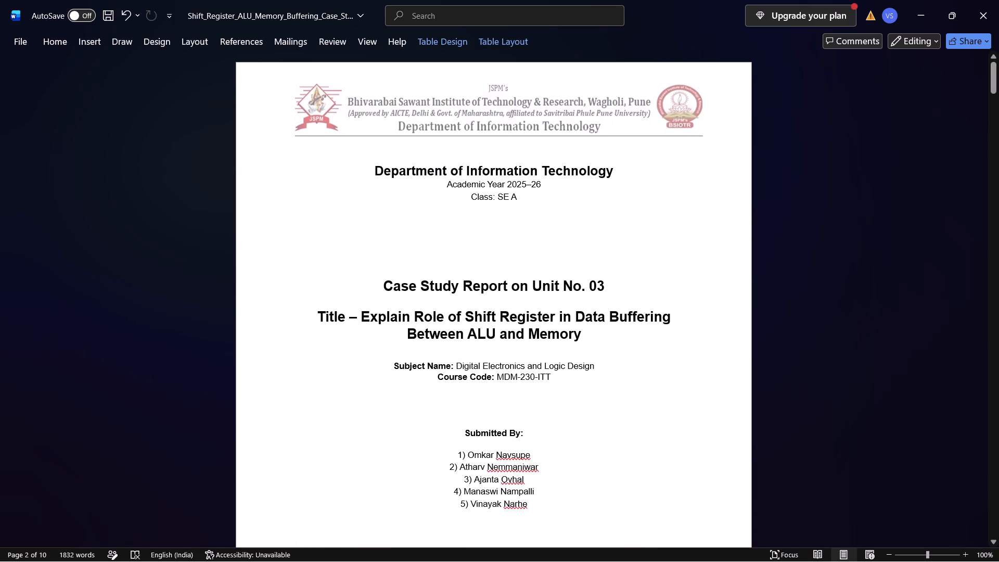
click(718, 278)
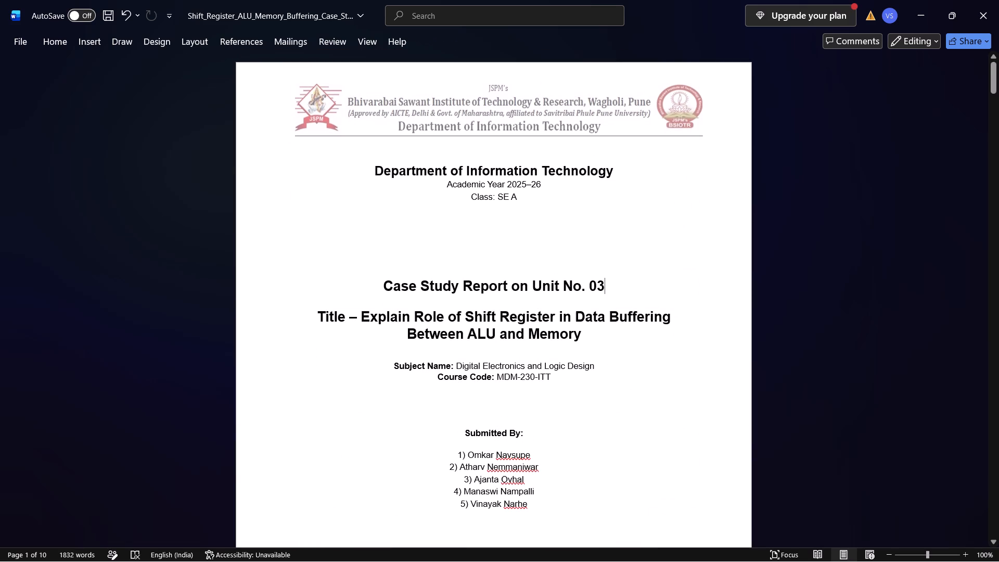
triple_click(531, 99)
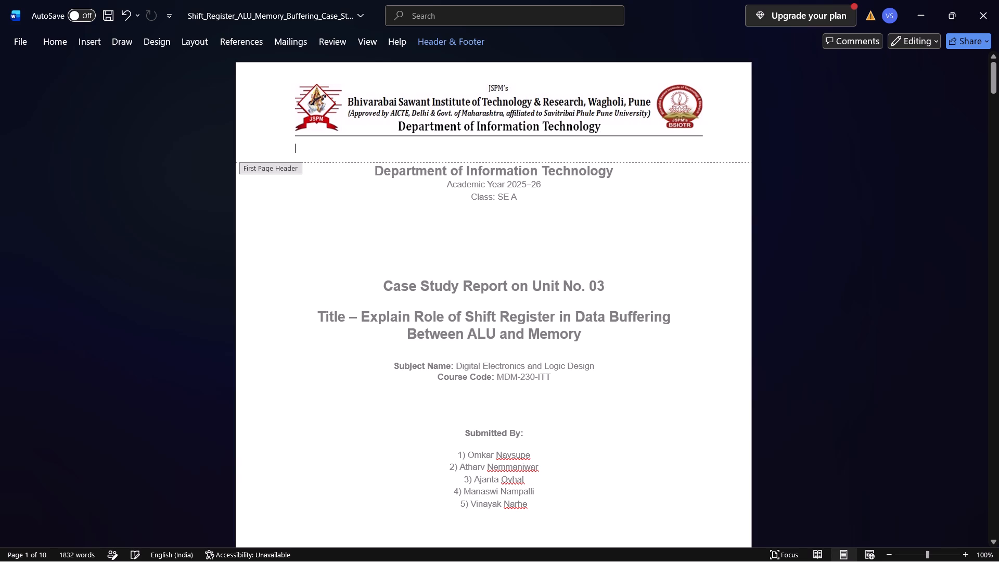
click(511, 103)
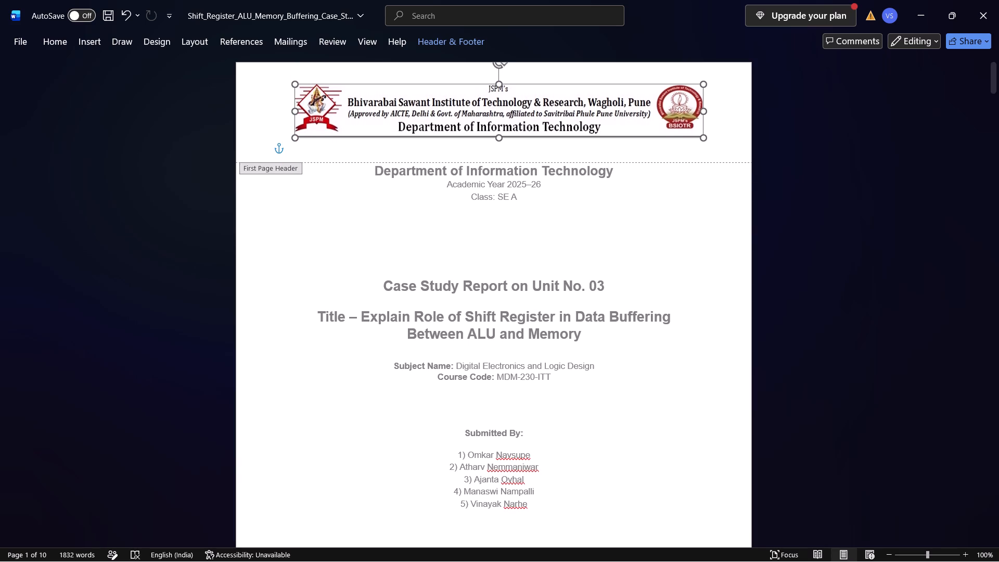
click(717, 97)
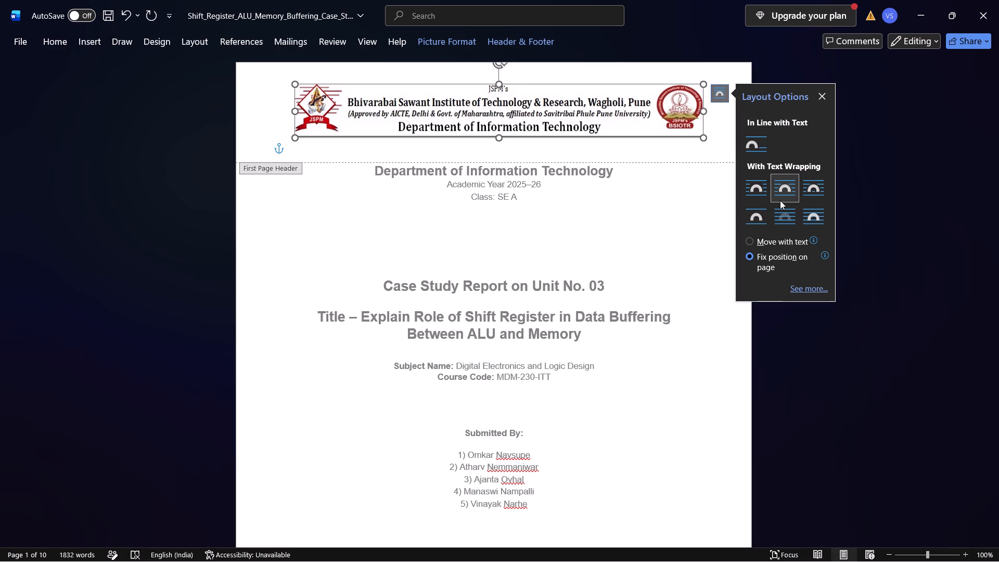
click(781, 190)
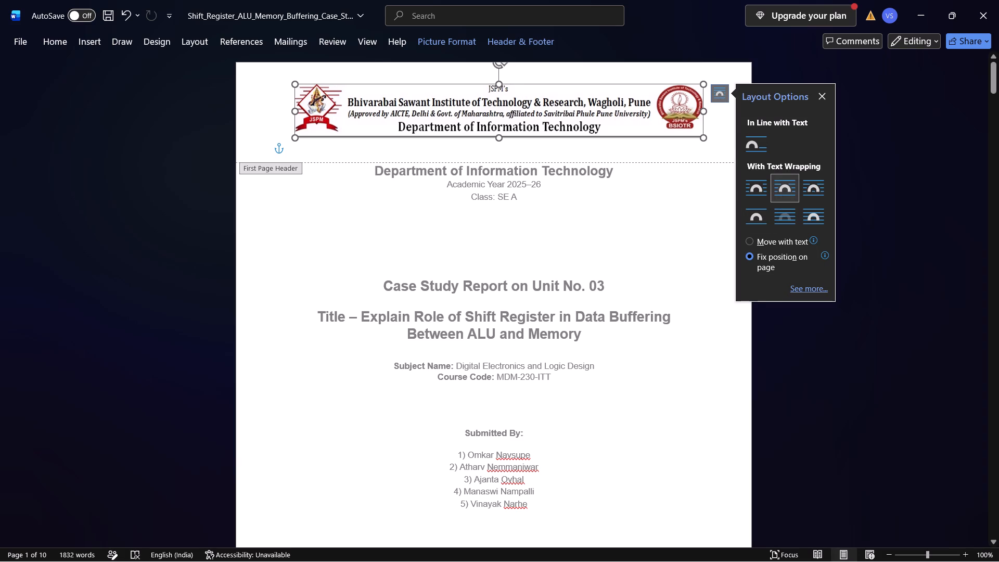
click(523, 122)
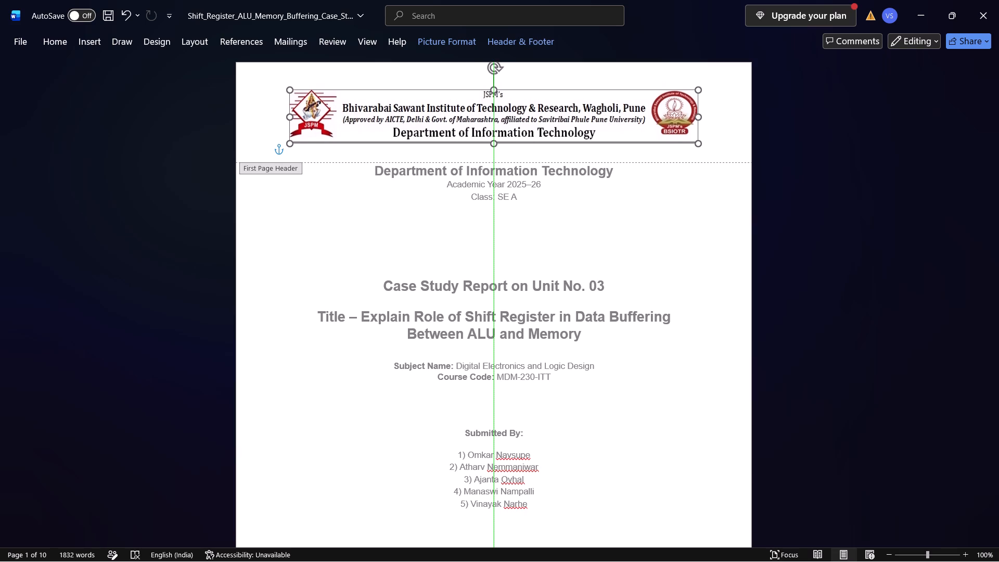
click(607, 261)
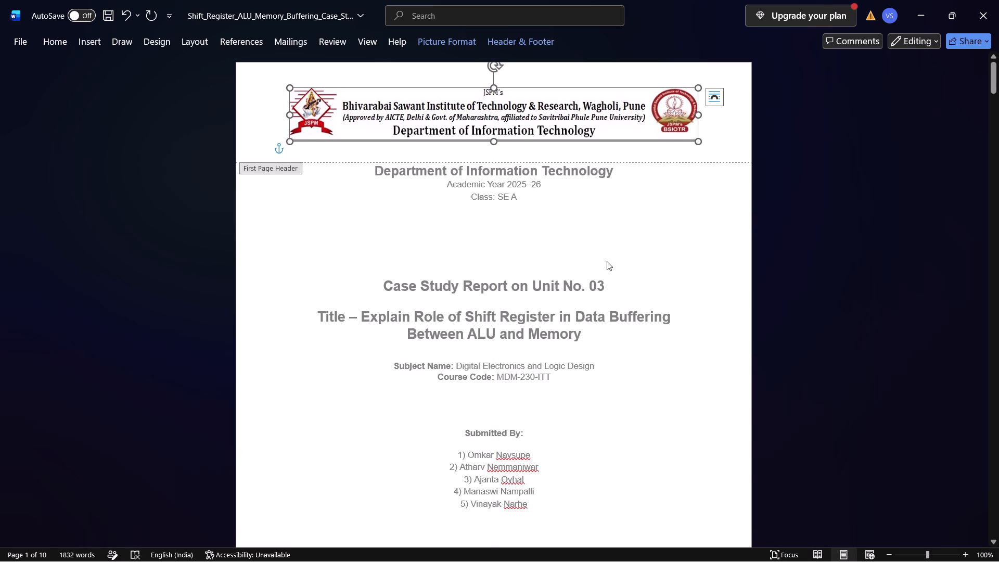
double_click(607, 261)
triple_click(607, 261)
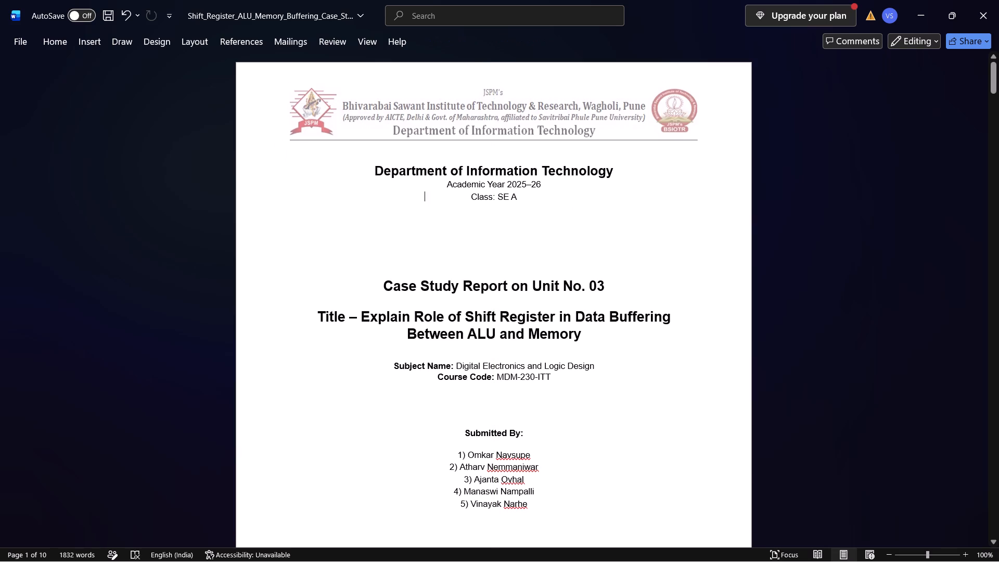
click(561, 237)
Change the class on the cover page to SE B.
key(BackSpace)
key(shift+b)
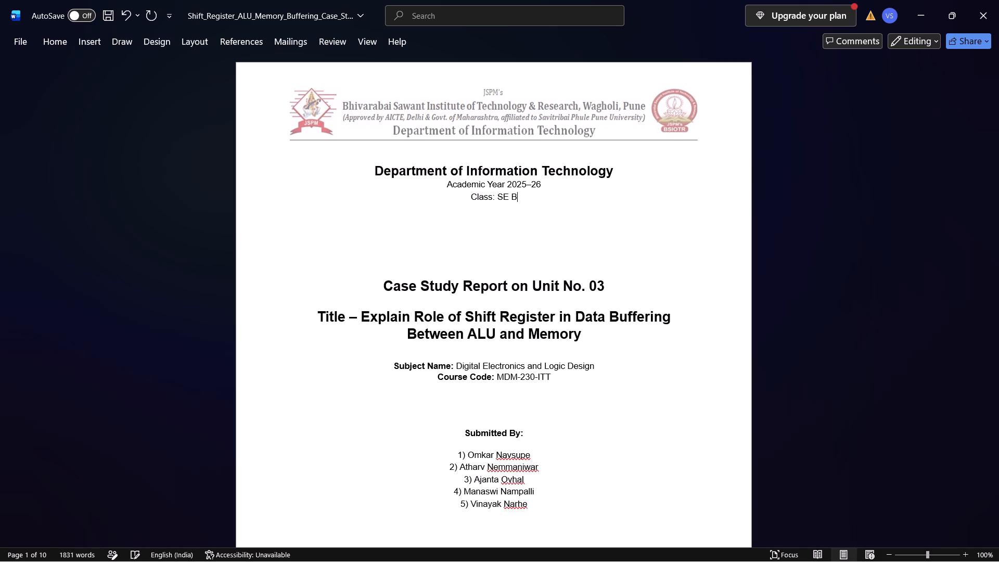
Set the font size of the cover page's Academic Year and Class lines to 12.
drag(519, 200, 454, 185)
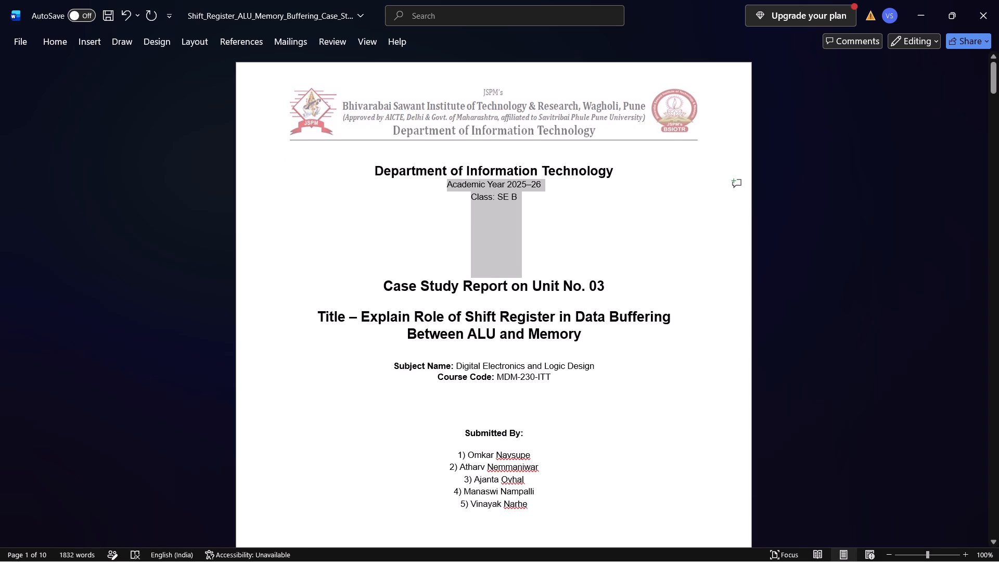
drag(454, 185, 454, 182)
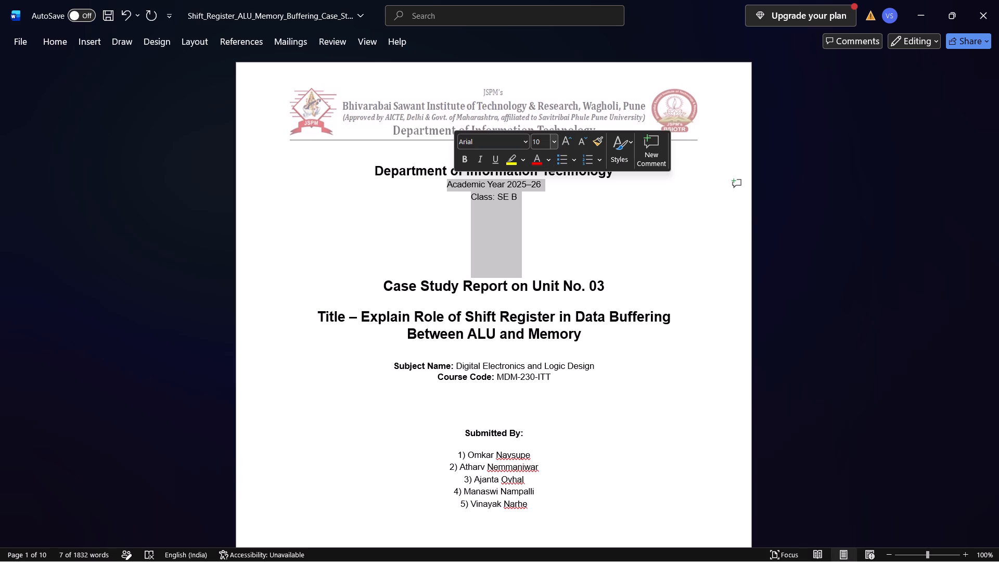
click(553, 144)
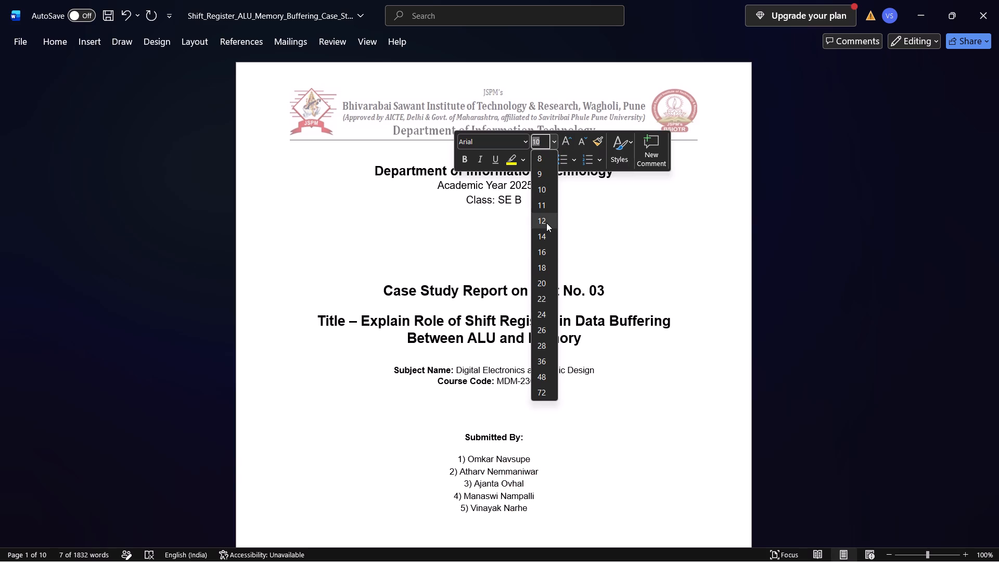
click(546, 223)
click(588, 237)
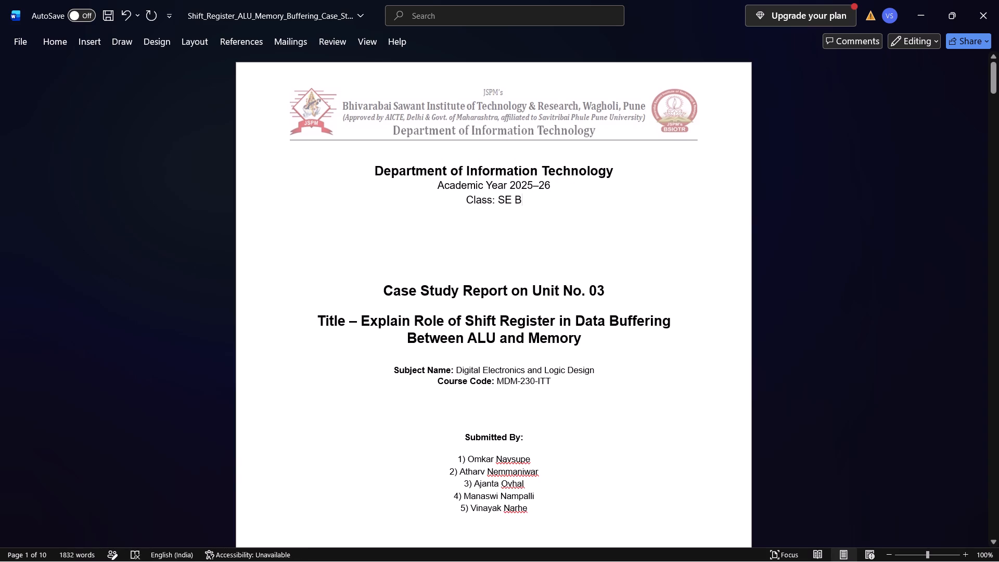
Change the unit number in the cover page's Case Study Report heading to 04.
click(606, 291)
key(BackSpace)
key(4)
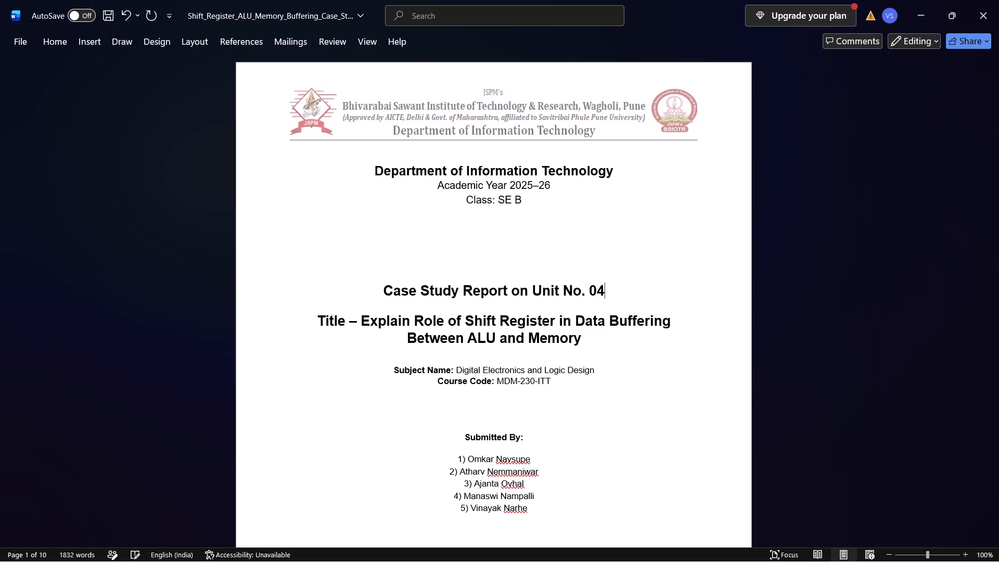
Set the font size of the Subject Name and Course Code lines on the cover page to 12.
scroll(606, 269, down, 3)
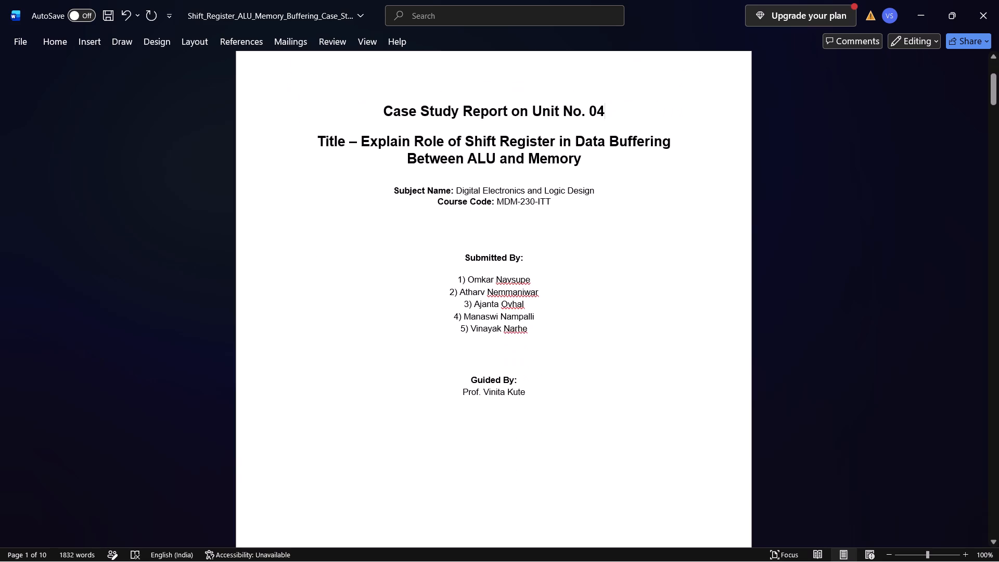
drag(553, 203, 406, 194)
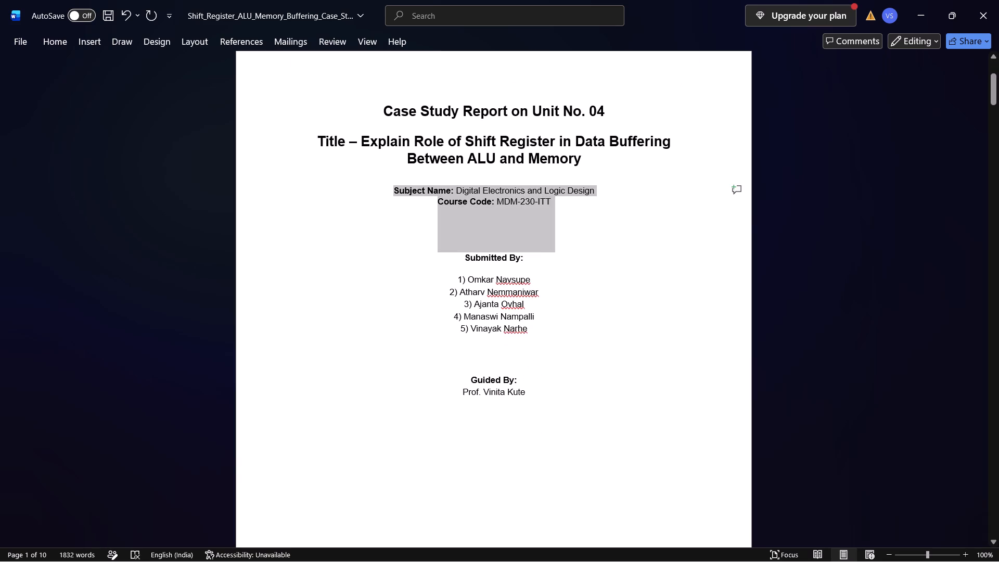
drag(406, 194, 393, 190)
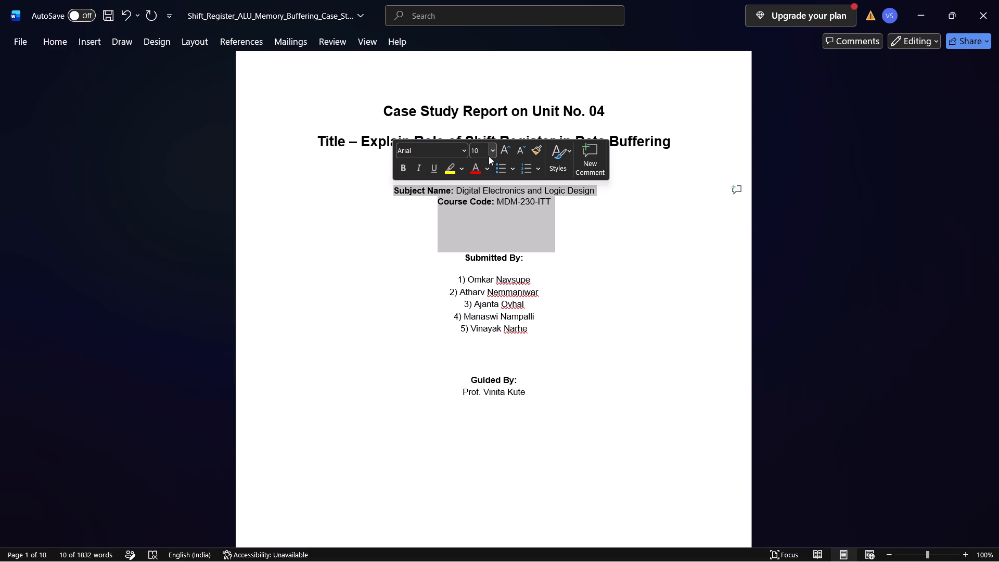
click(489, 156)
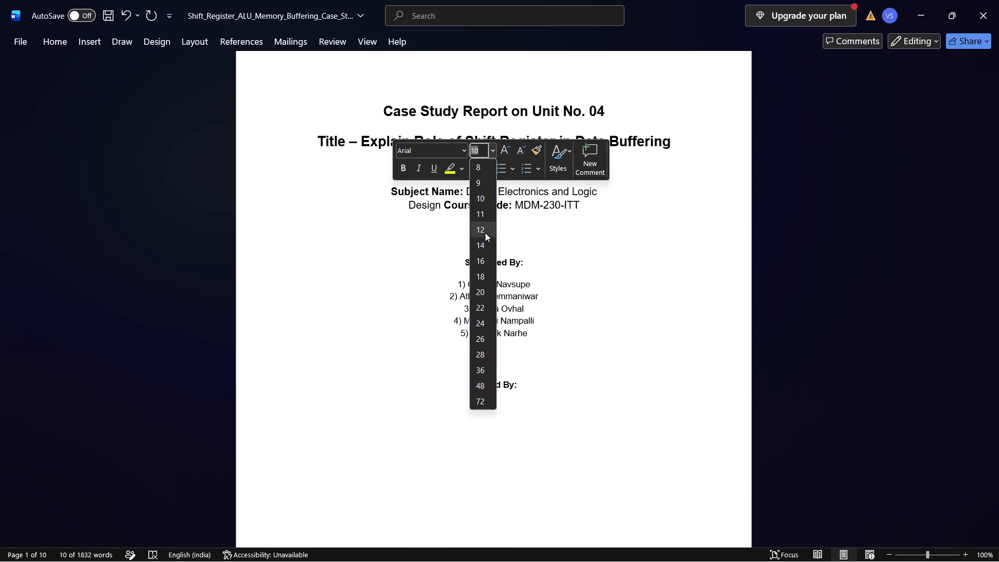
click(485, 232)
click(583, 370)
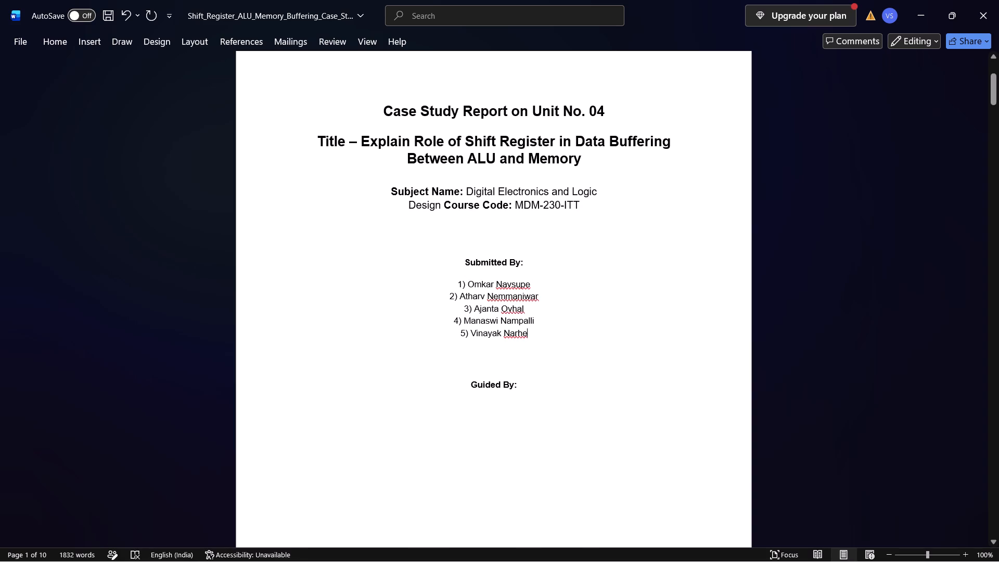
Set the font size of the "Submitted By:" heading and the five listed student names to 12.
drag(542, 341, 432, 261)
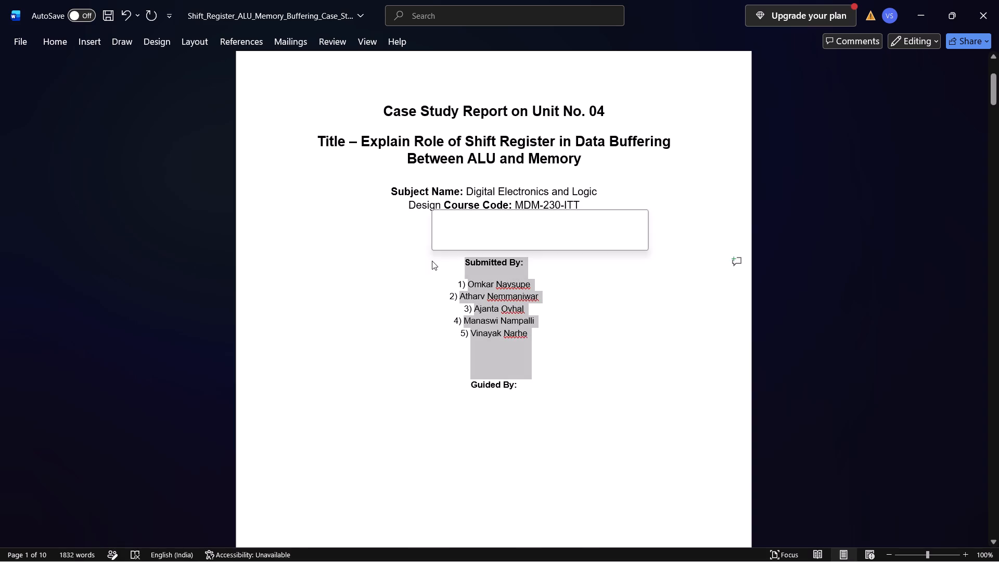
click(531, 225)
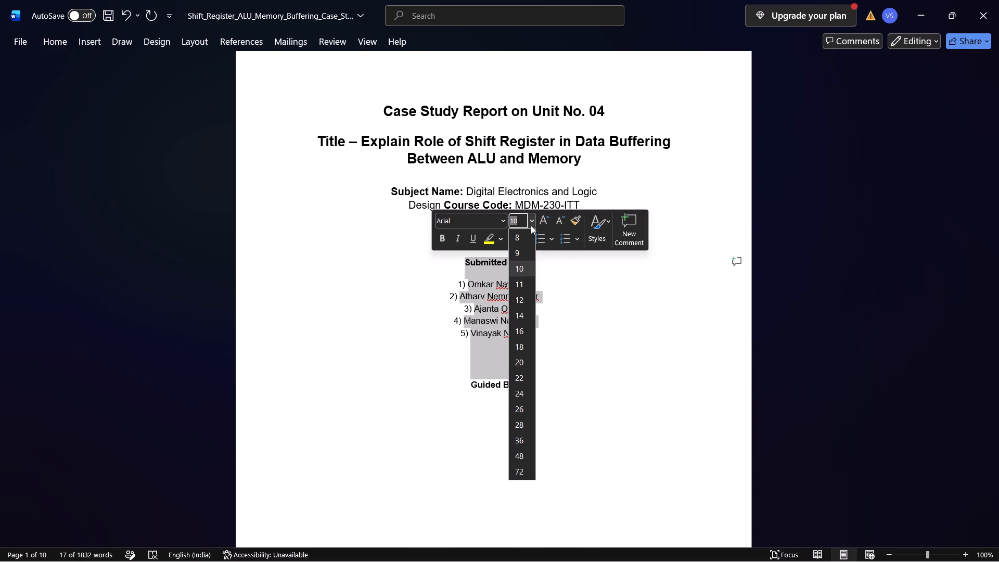
click(528, 296)
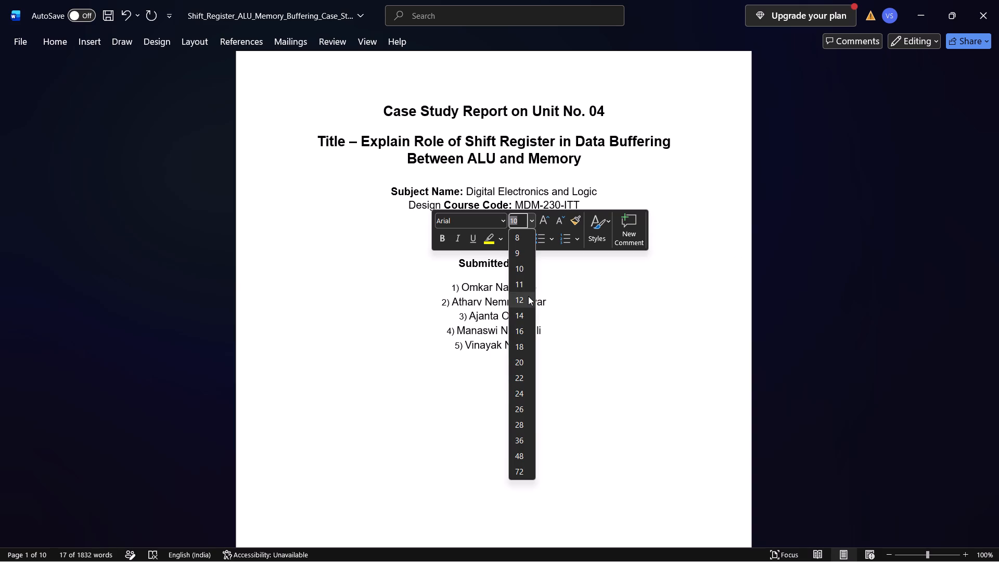
click(612, 371)
Pull the "Guided By:" line back from page 2 by joining it to the end of the last student entry on the cover page.
scroll(612, 371, down, 2)
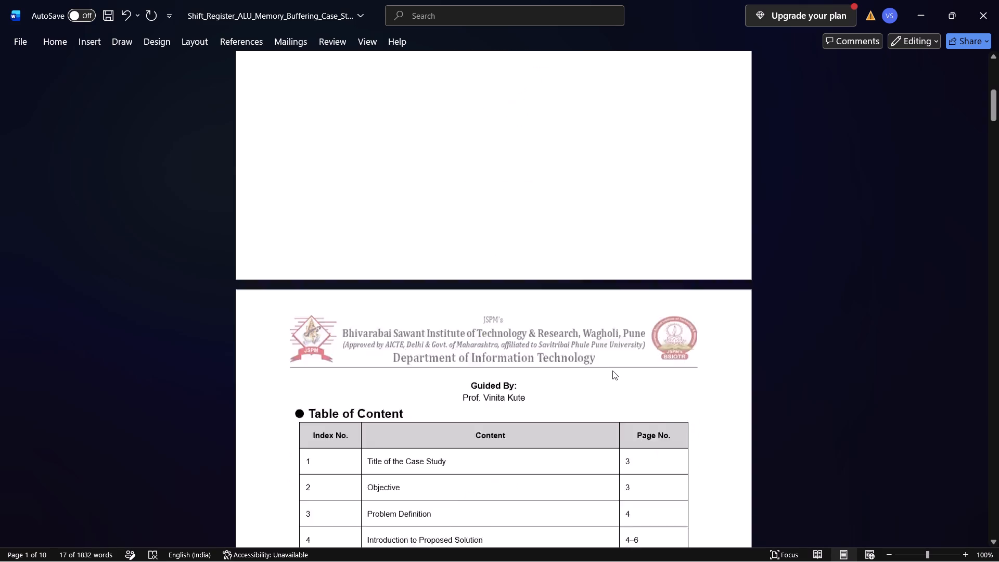
scroll(612, 371, down, 2)
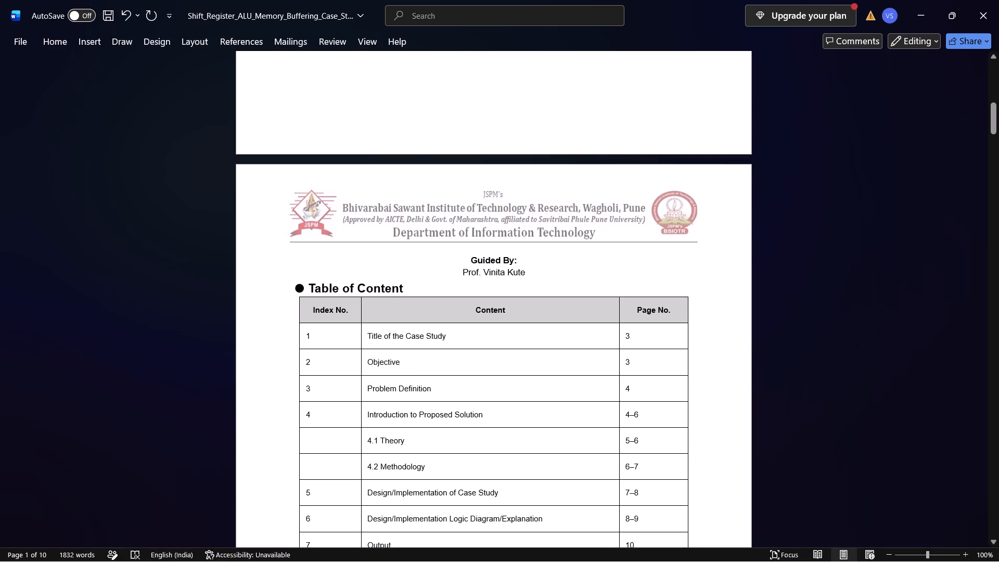
scroll(510, 88, up, 2)
click(509, 177)
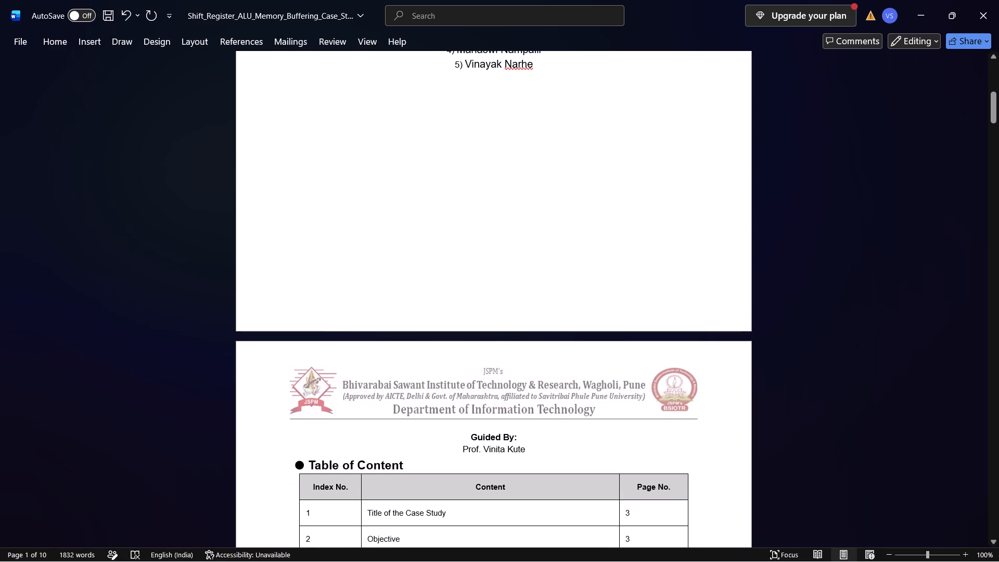
double_click(548, 70)
key(Down)
key(Down)
key(Down)
key(Down)
key(Down)
key(Left)
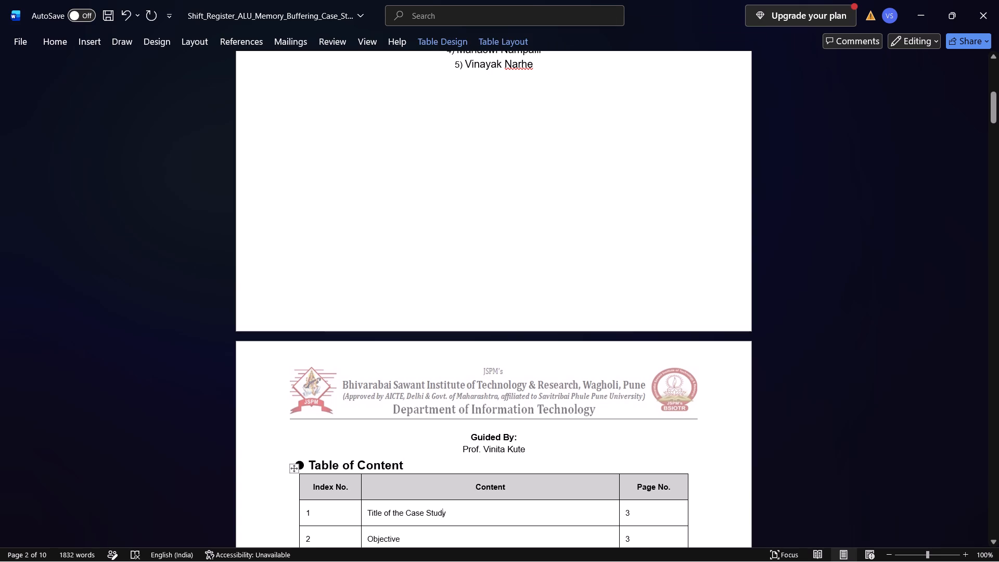
key(Left)
key(Left)
key(Up)
key(Up)
key(Up)
key(Up)
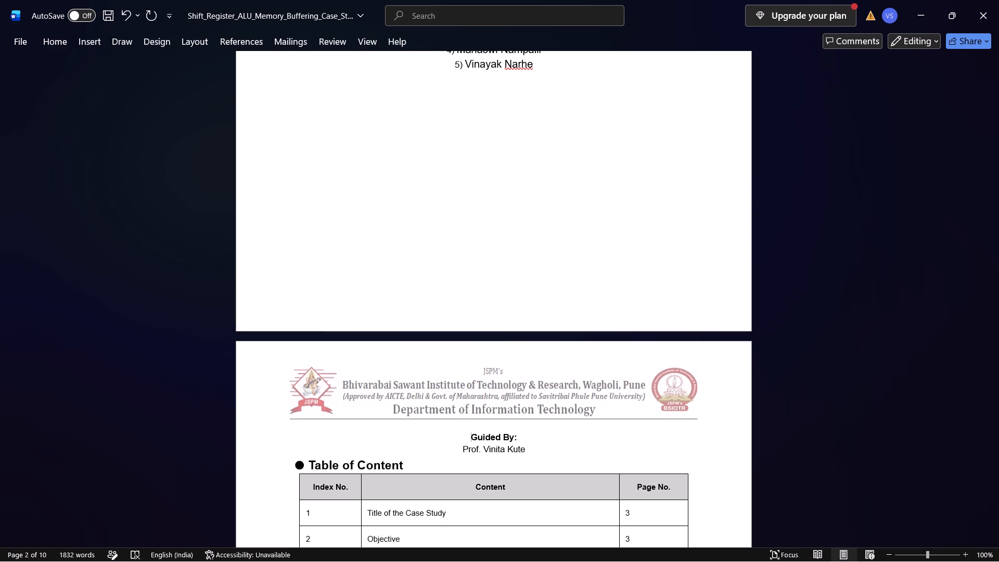
key(BackSpace)
key(BackSpace)
key(BackSpace)
key(BackSpace)
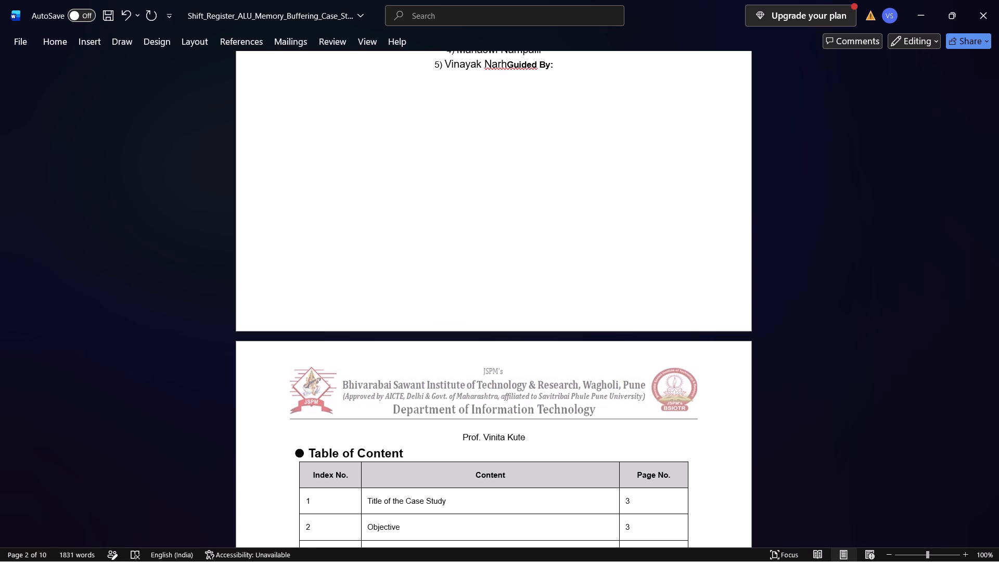
Insert spaces after the last student entry and break "Guided By:" onto its own line.
key(space)
key(space)
key(space)
key(space)
key(space)
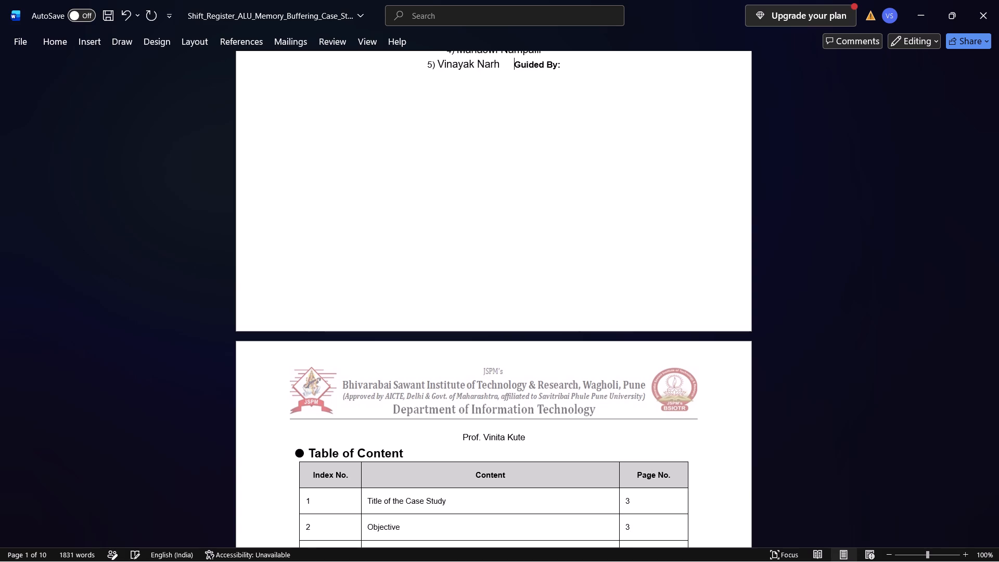
key(space)
key(Return)
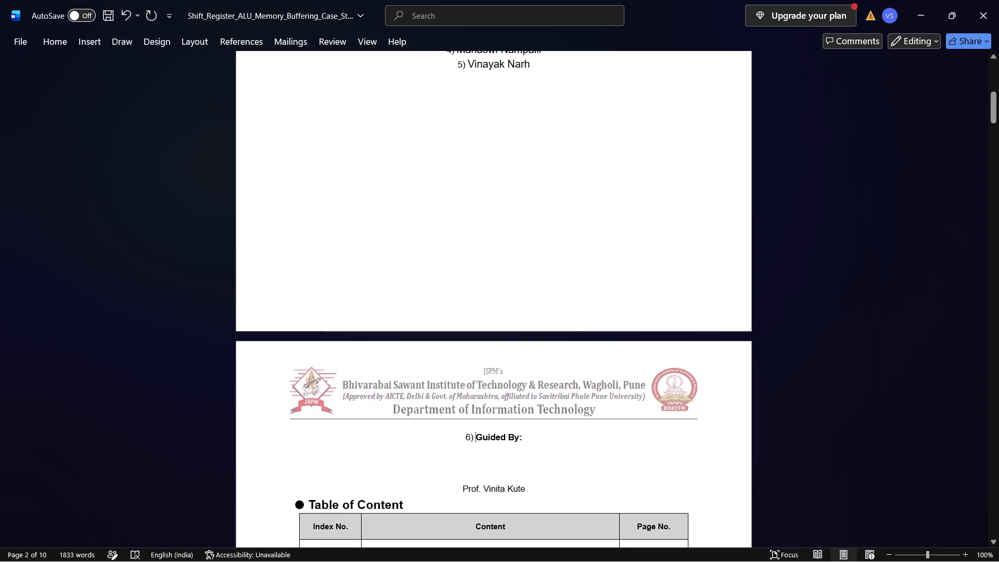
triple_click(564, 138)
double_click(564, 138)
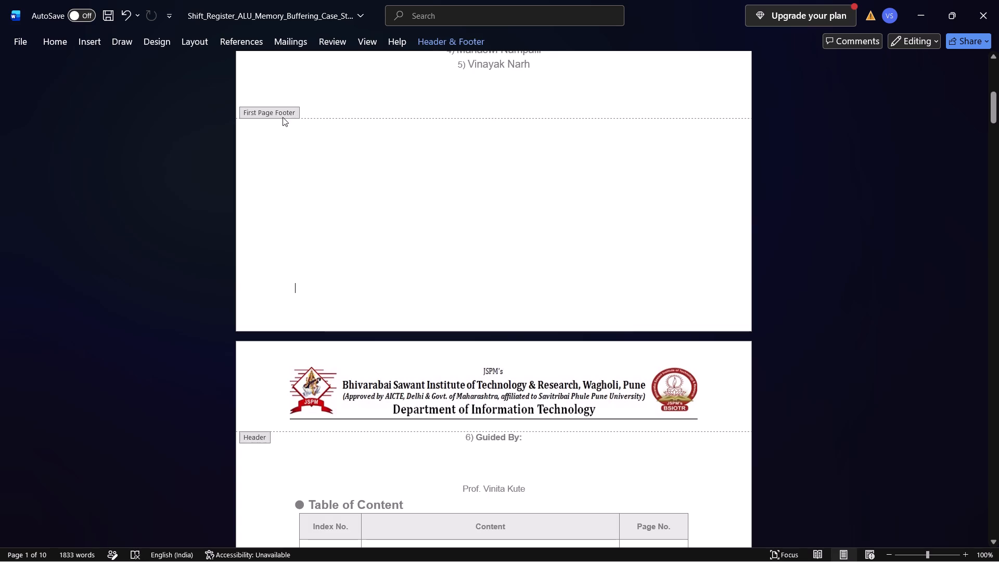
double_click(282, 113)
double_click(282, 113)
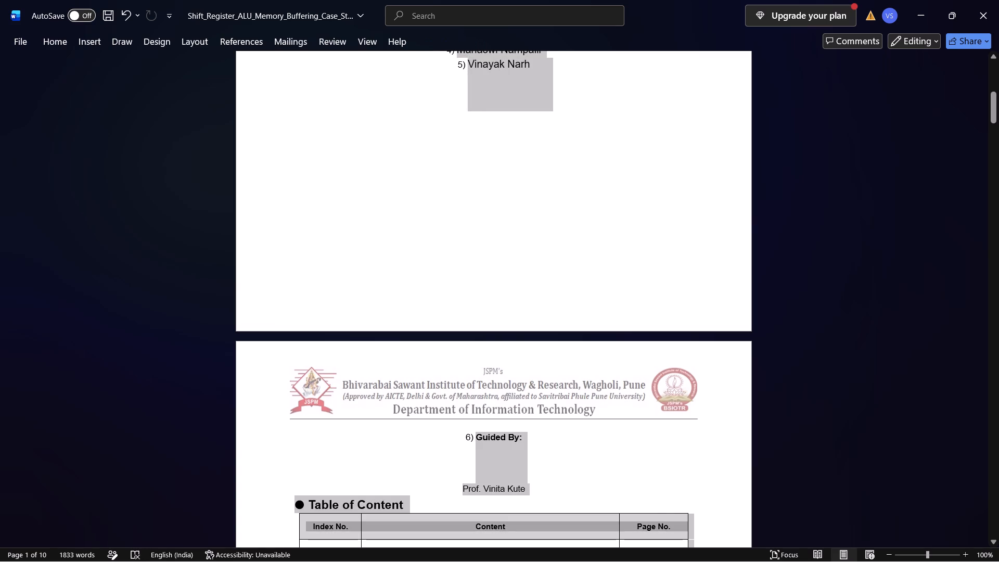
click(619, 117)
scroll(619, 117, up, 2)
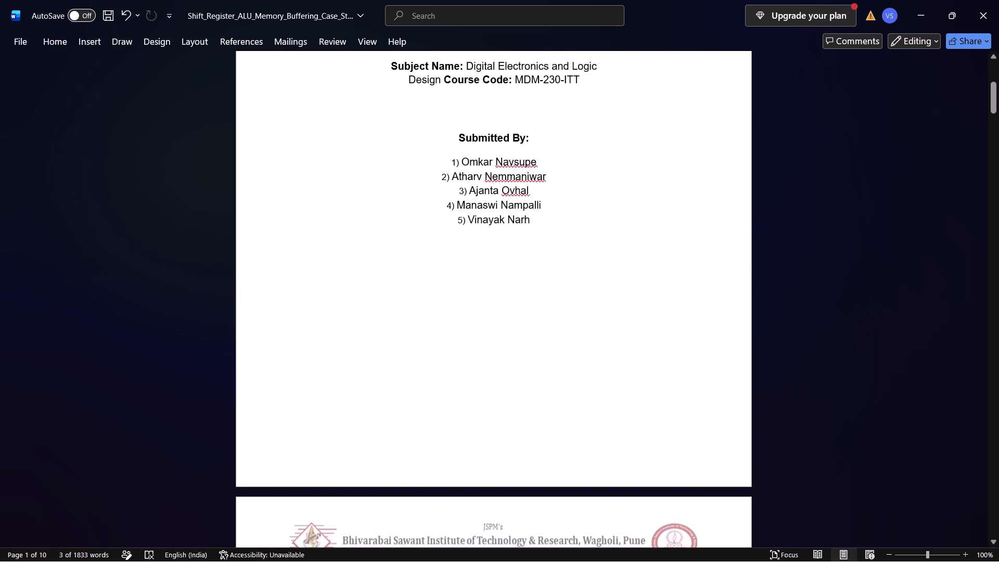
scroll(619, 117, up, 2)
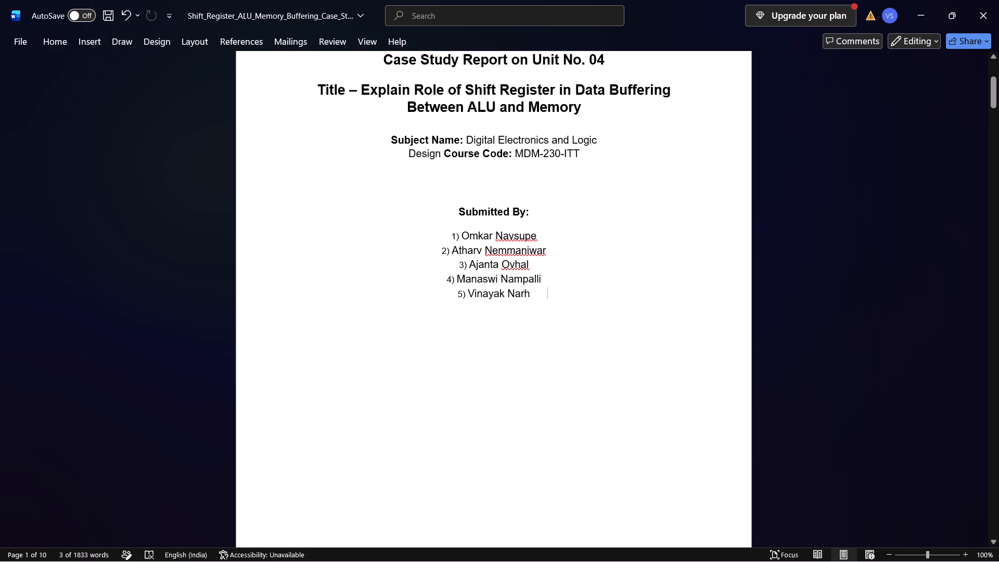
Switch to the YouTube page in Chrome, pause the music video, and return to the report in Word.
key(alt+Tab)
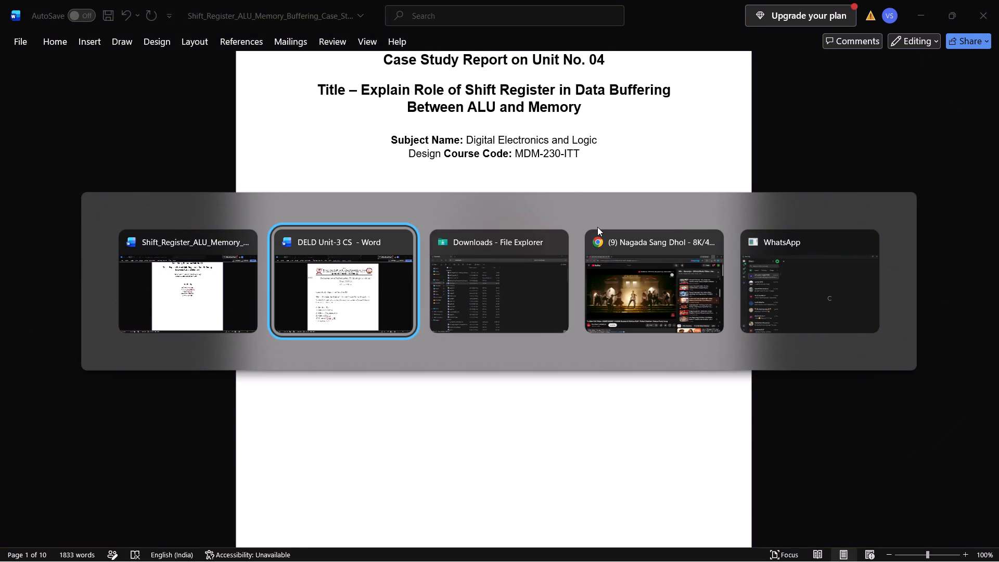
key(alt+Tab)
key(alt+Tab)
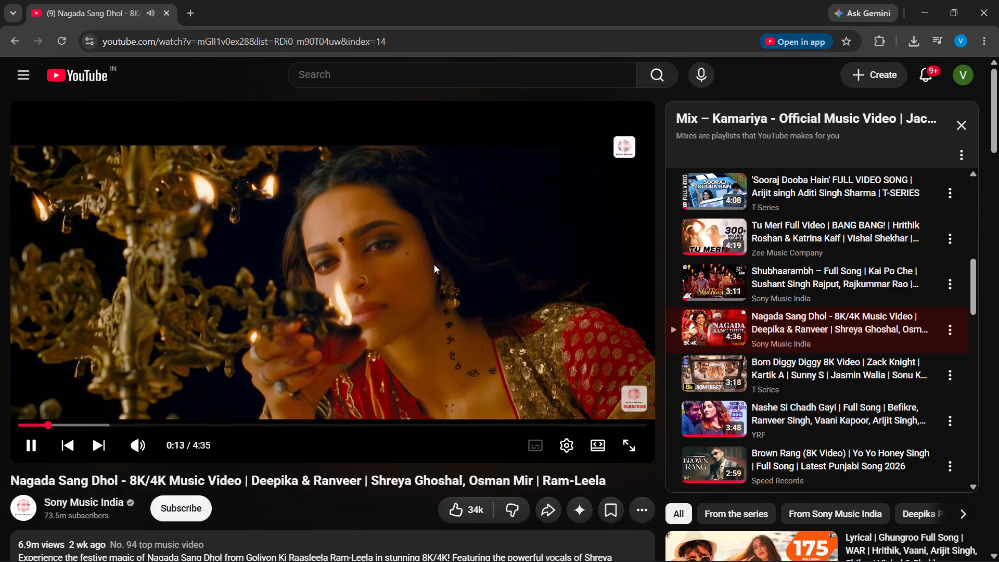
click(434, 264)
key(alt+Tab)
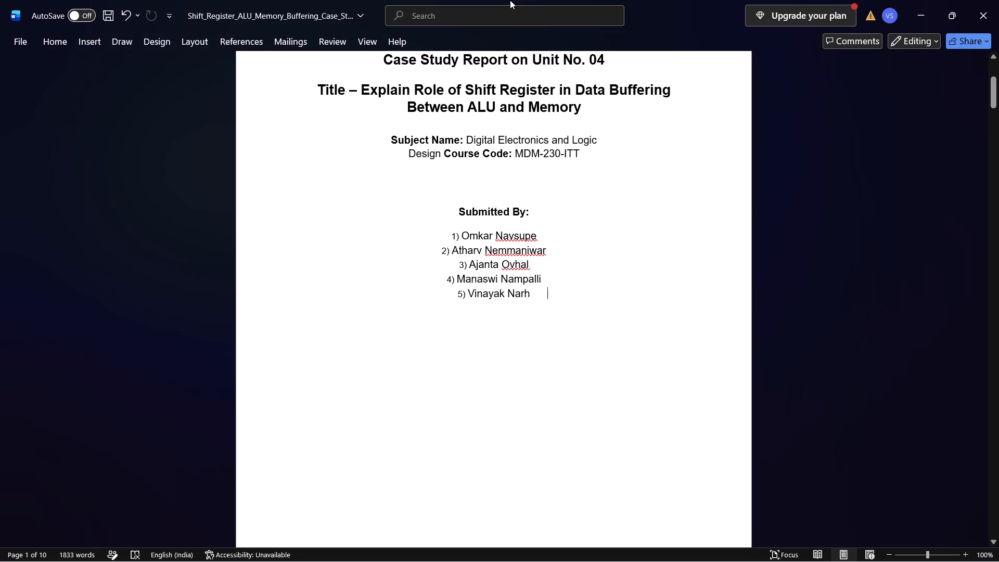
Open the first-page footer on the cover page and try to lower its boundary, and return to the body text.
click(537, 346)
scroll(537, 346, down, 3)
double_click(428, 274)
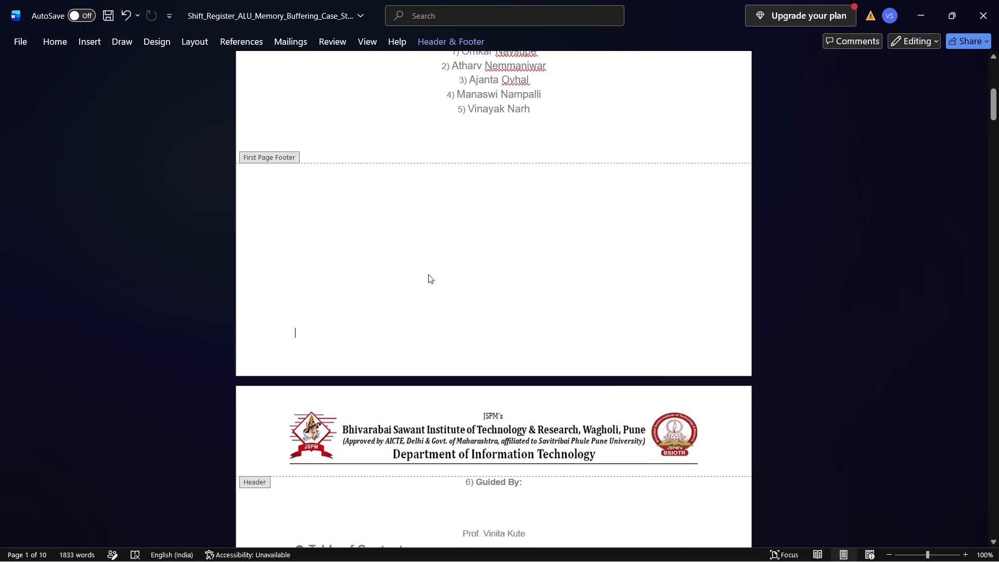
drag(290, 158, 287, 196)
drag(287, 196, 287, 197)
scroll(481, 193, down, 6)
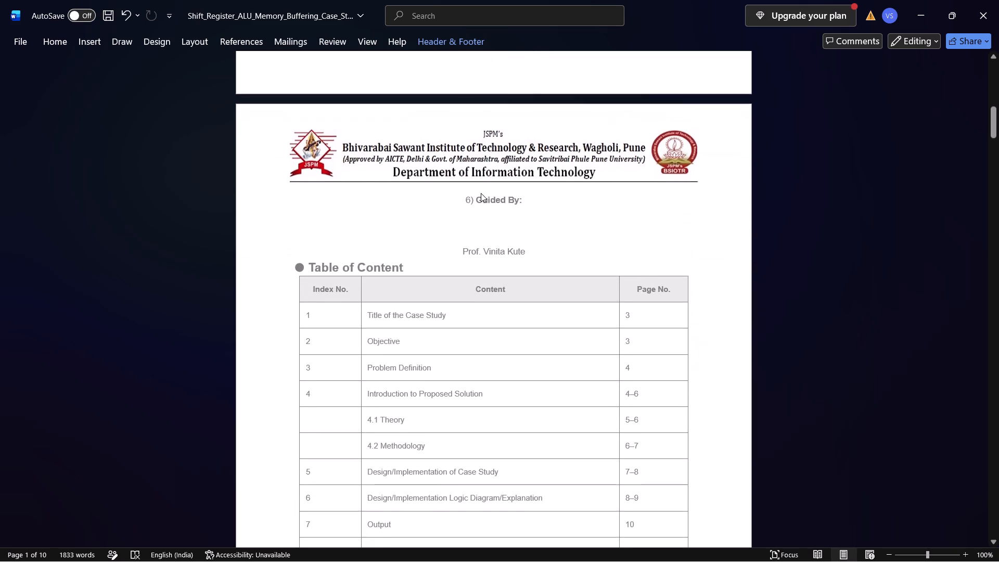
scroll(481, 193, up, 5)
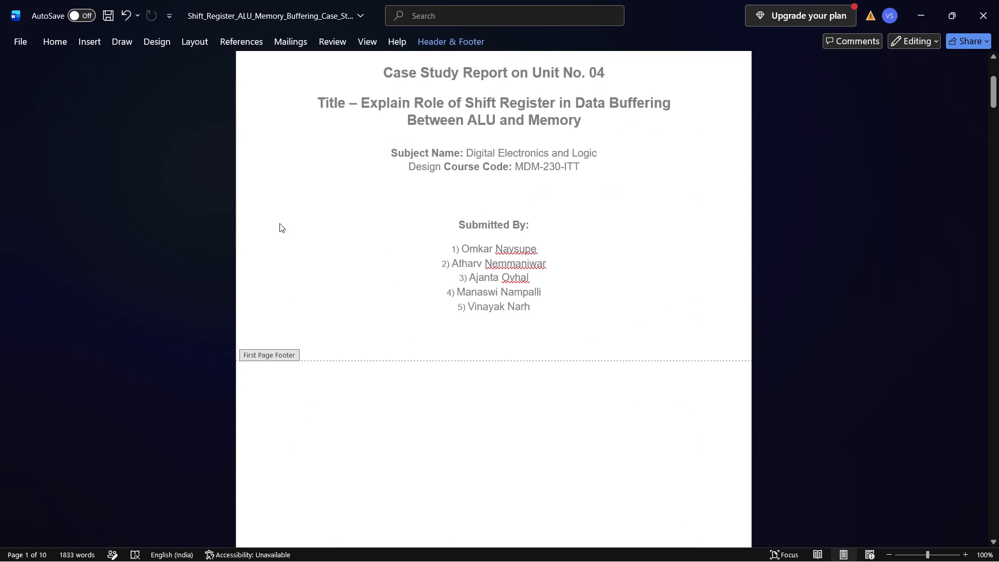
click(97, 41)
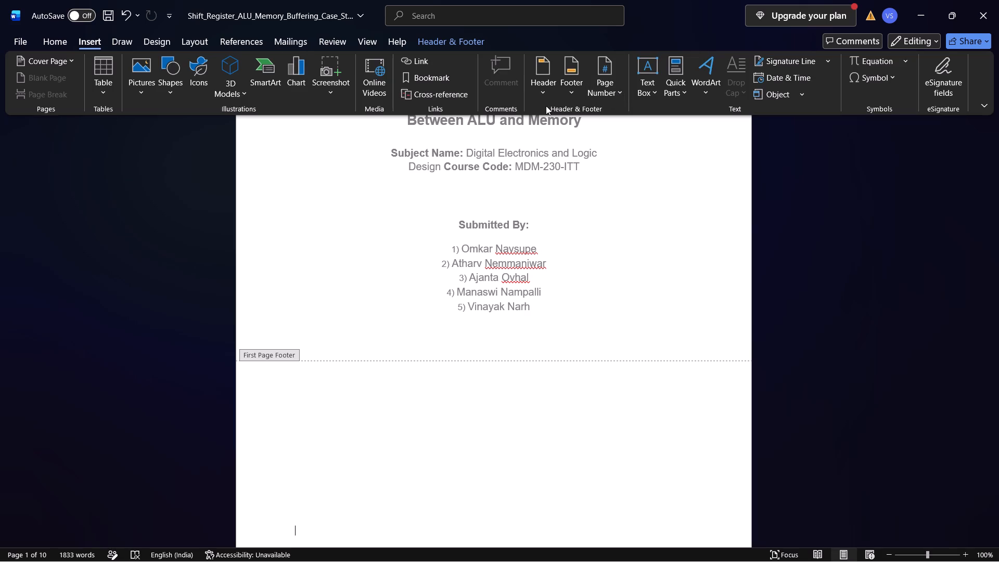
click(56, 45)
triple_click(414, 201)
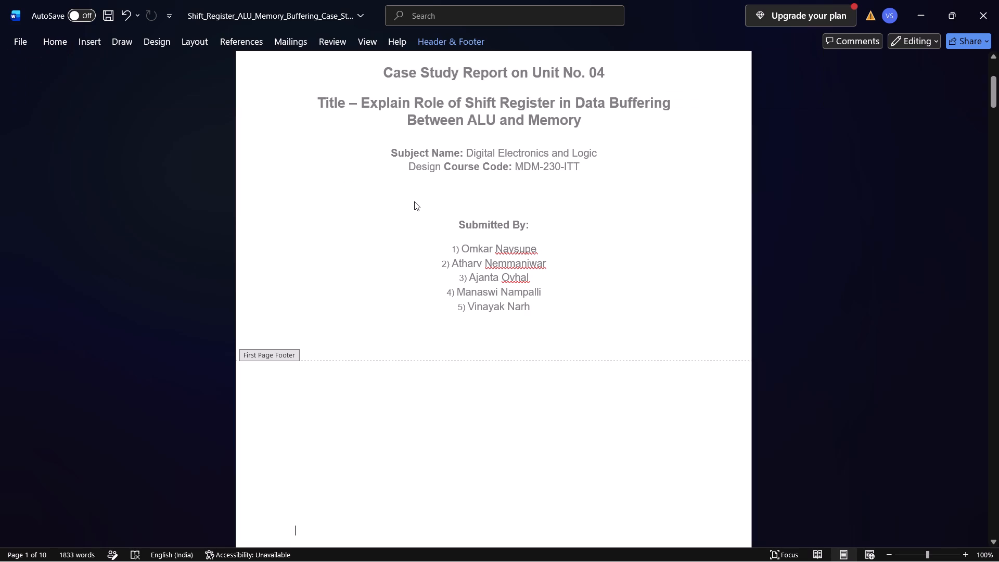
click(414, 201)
Remove the "6)" numbering before "Guided By:" on page 2 and join the line to the last student entry on the cover page.
scroll(443, 315, down, 5)
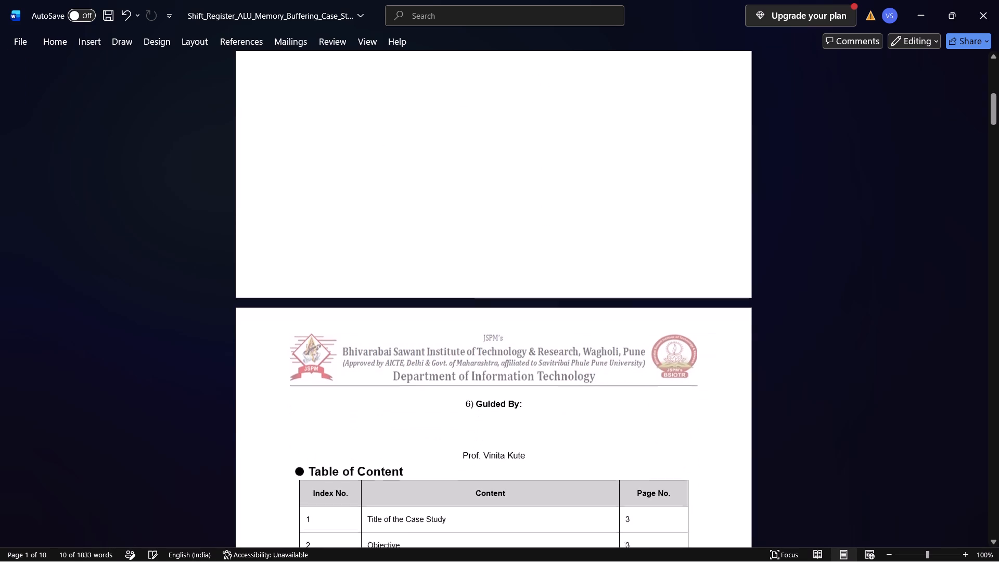
click(440, 392)
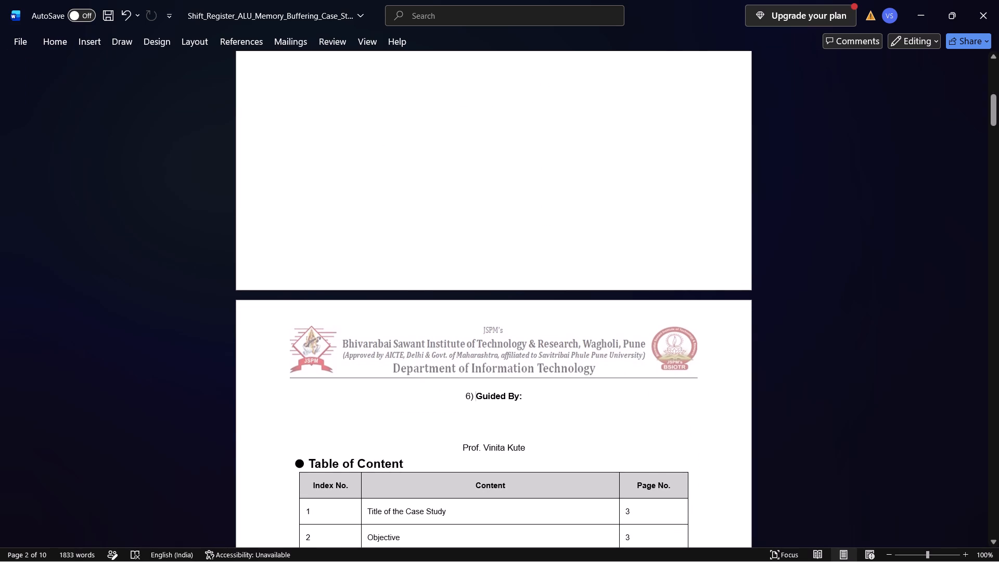
click(452, 398)
key(Left)
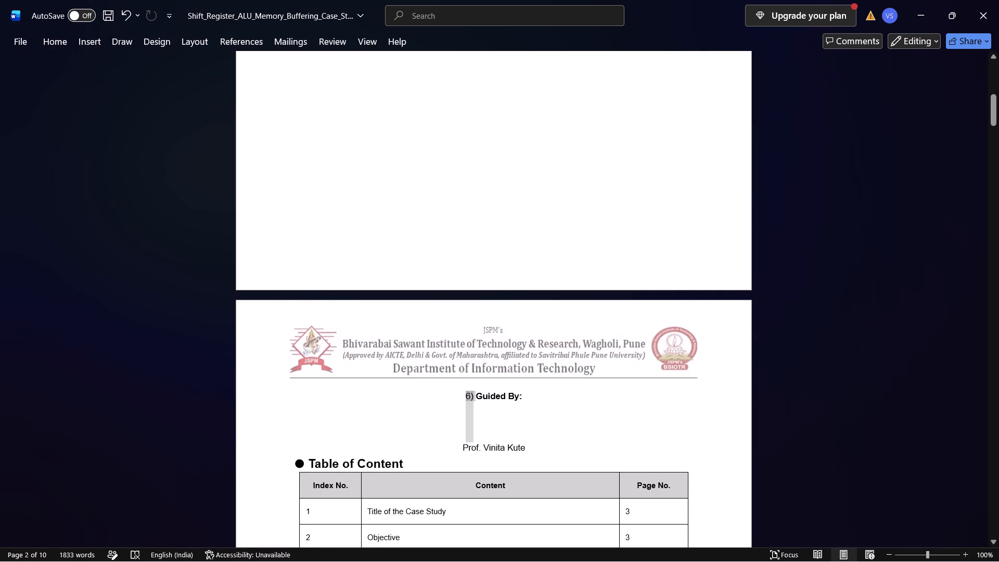
click(452, 398)
key(Left)
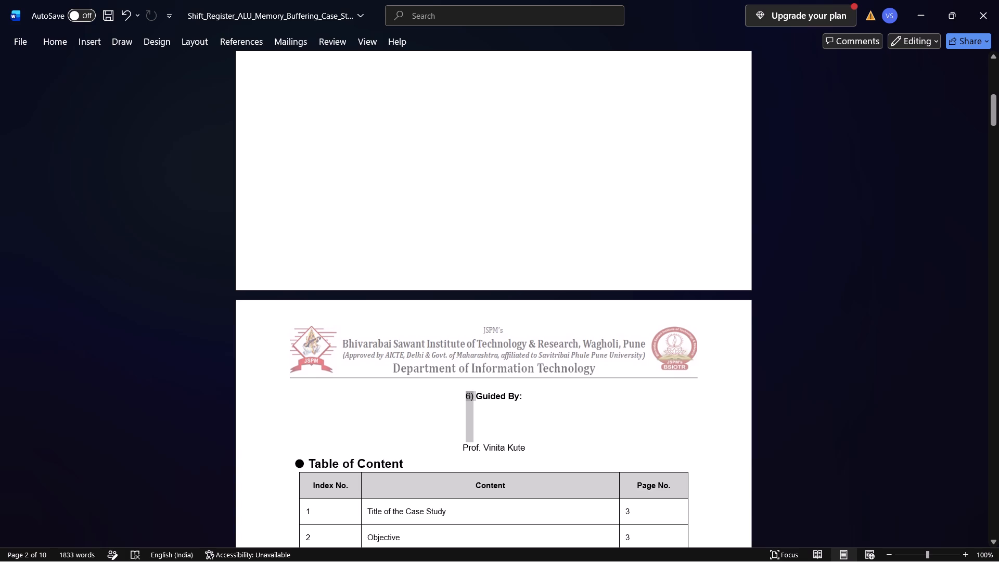
click(457, 404)
click(457, 404)
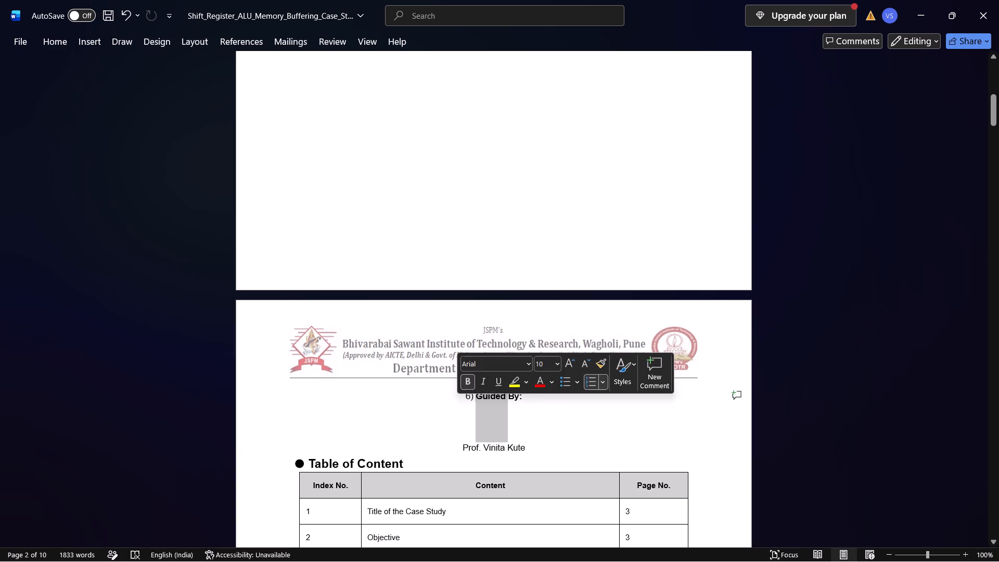
click(457, 404)
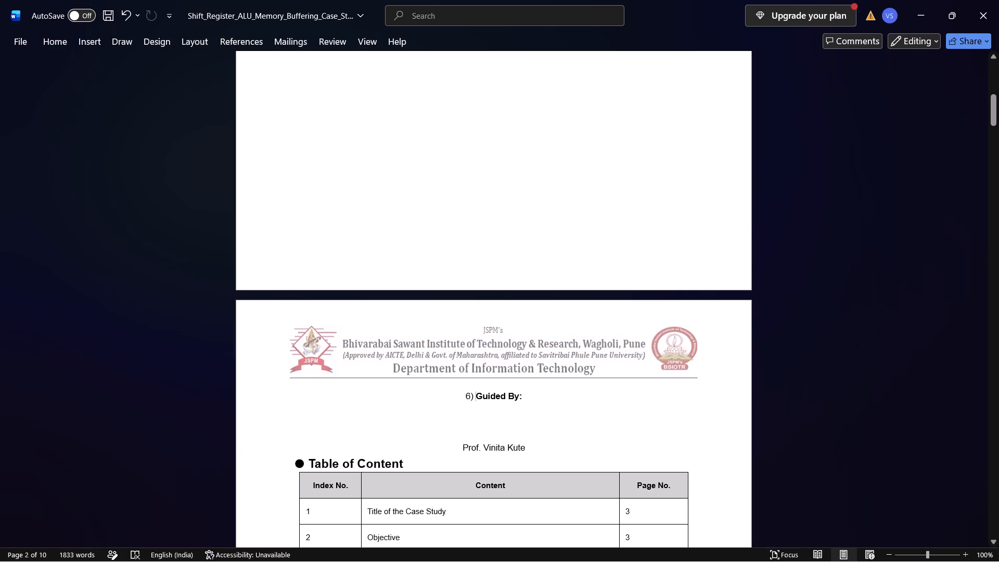
key(BackSpace)
key(BackSpace)
key(BackSpace)
key(BackSpace)
key(BackSpace)
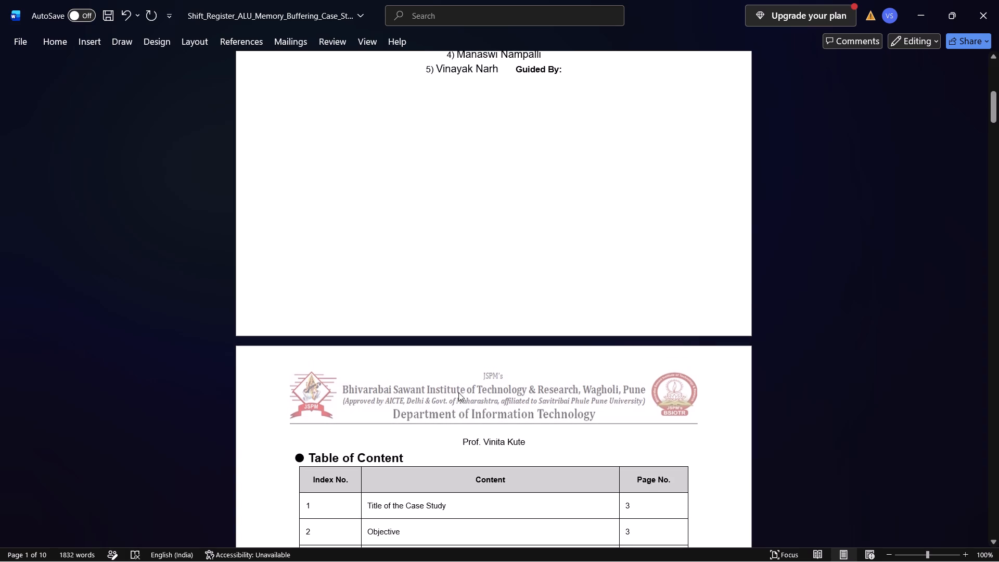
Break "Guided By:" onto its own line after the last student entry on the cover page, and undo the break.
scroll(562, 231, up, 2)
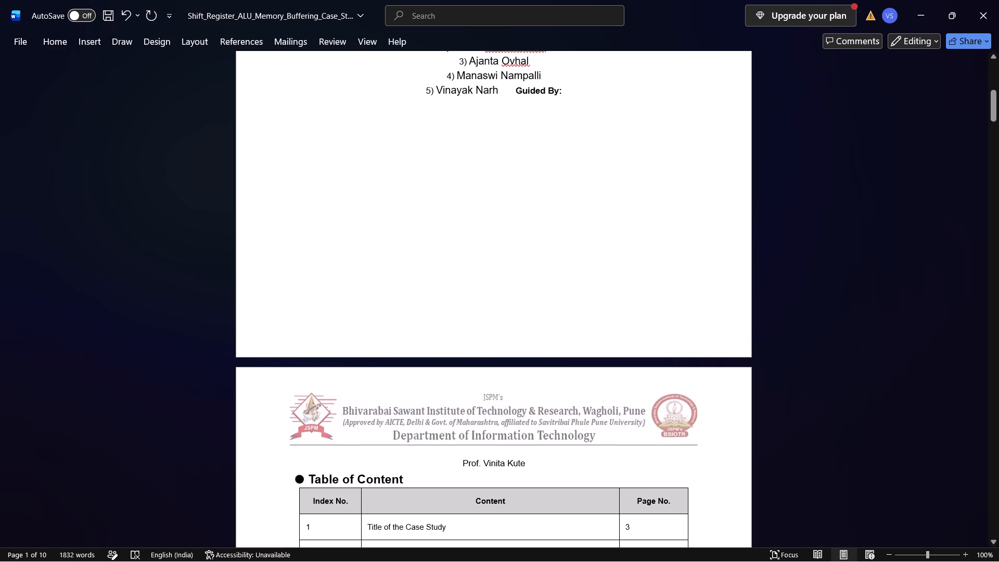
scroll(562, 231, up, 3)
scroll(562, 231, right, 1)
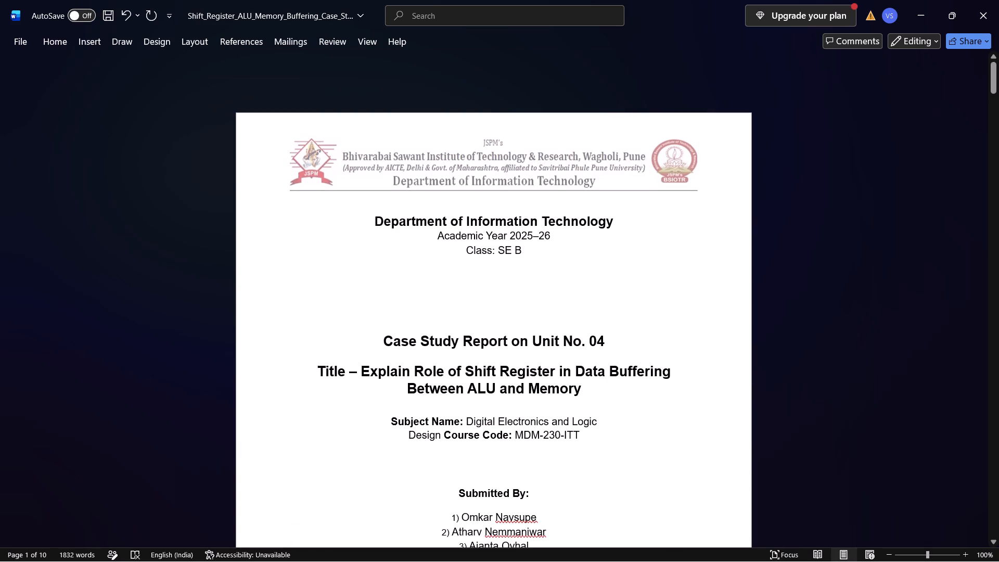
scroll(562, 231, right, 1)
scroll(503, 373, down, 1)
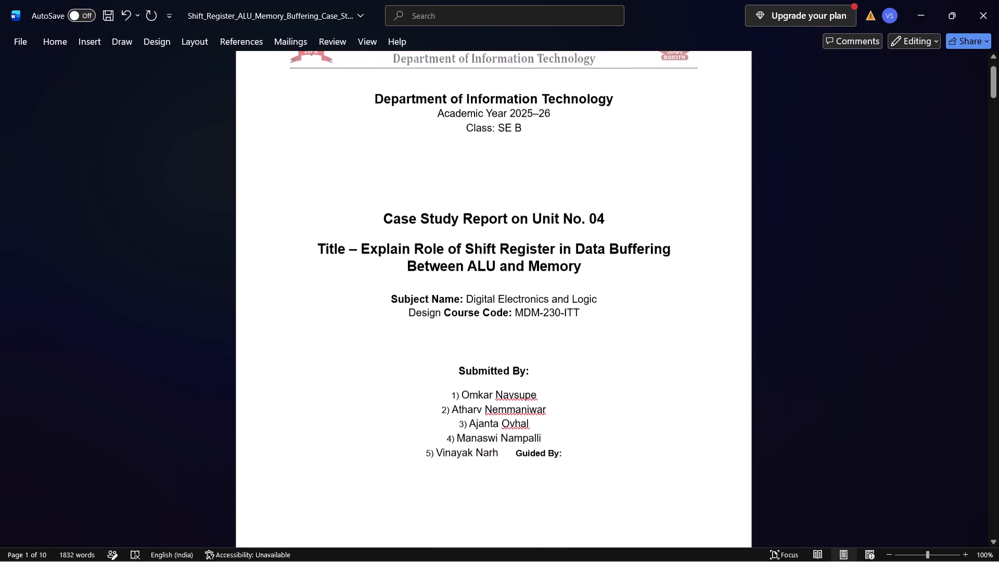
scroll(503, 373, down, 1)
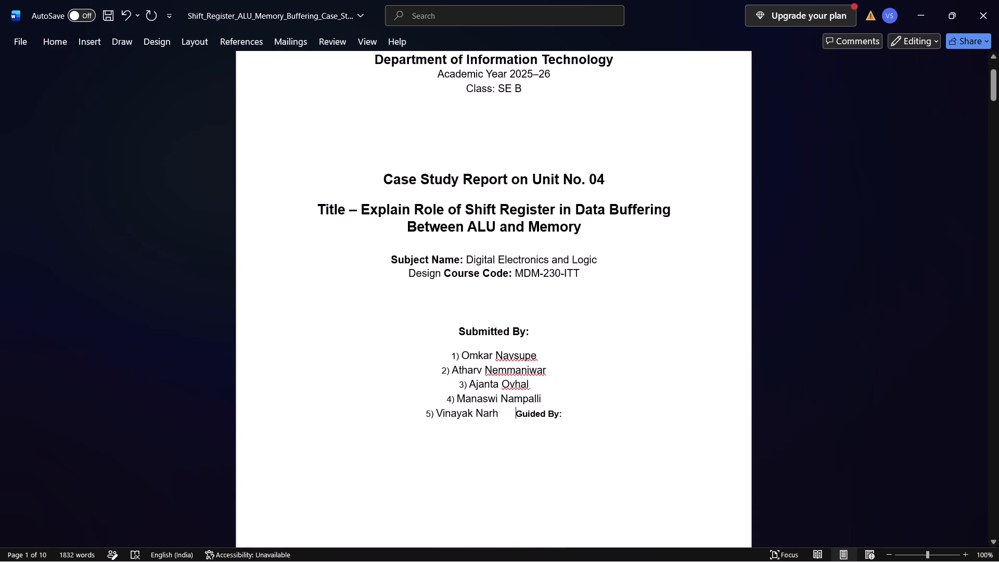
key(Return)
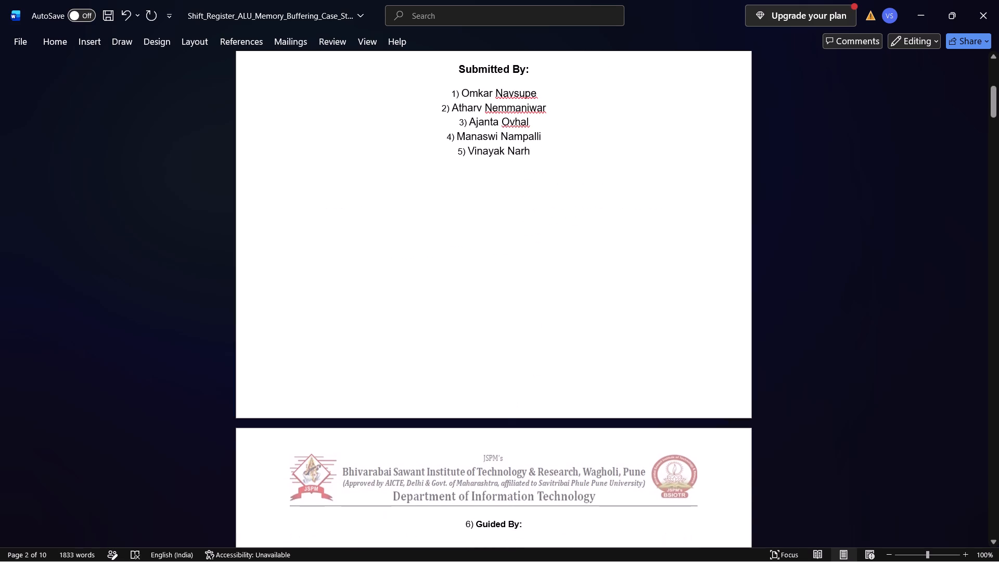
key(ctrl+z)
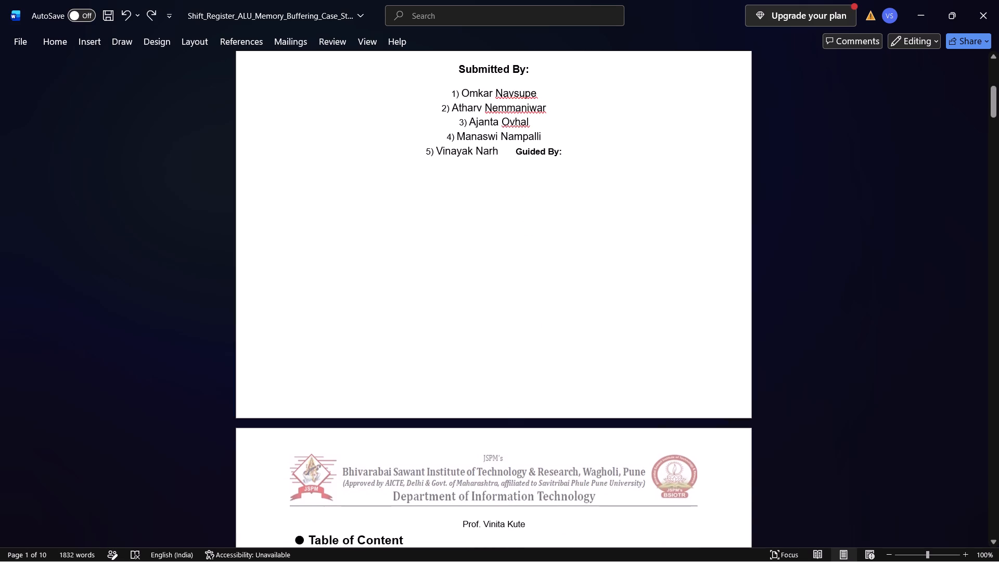
Delete the "Guided By:" text that follows the last student entry on the cover page.
click(558, 151)
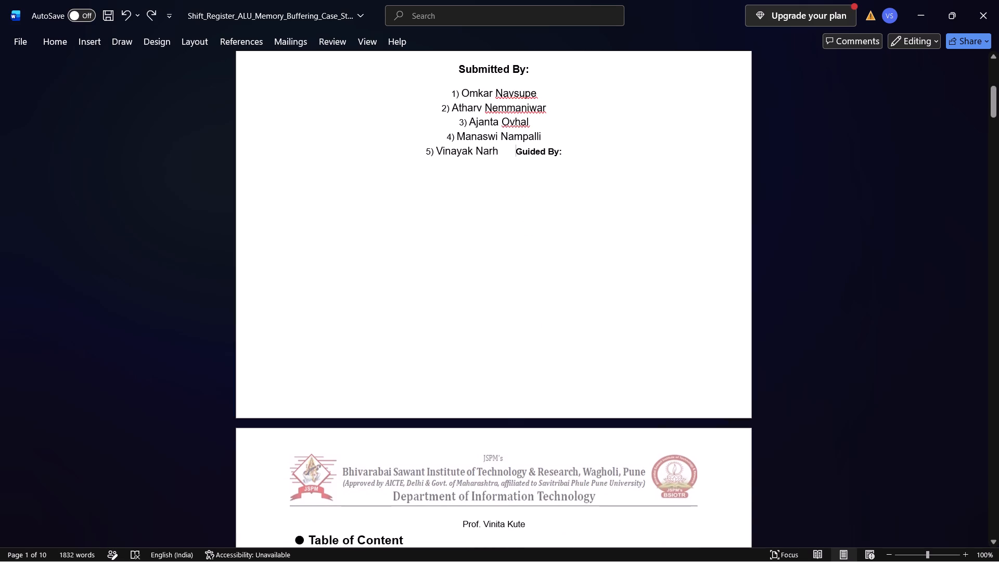
click(561, 151)
key(BackSpace)
key(BackSpace)
key(BackSpace)
key(BackSpace)
key(BackSpace)
key(BackSpace)
key(BackSpace)
key(BackSpace)
key(BackSpace)
key(BackSpace)
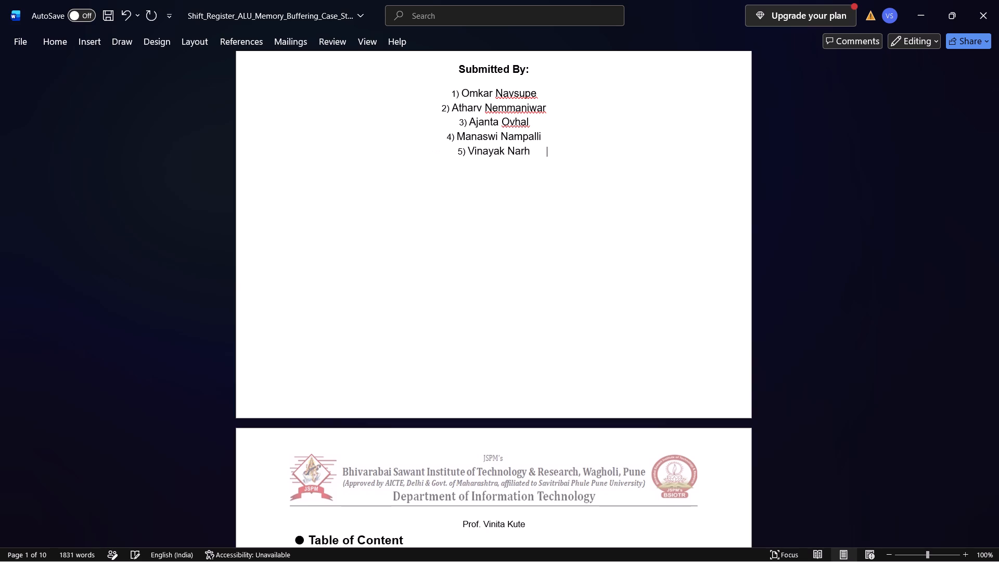
key(BackSpace)
Open the cover page's first-page footer area and remove the footer.
click(492, 244)
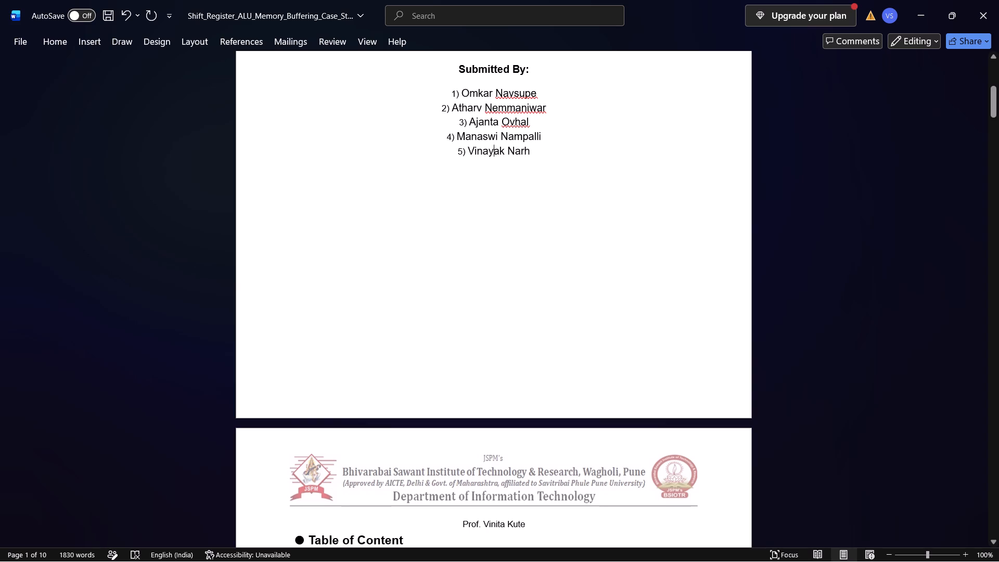
triple_click(492, 244)
click(492, 244)
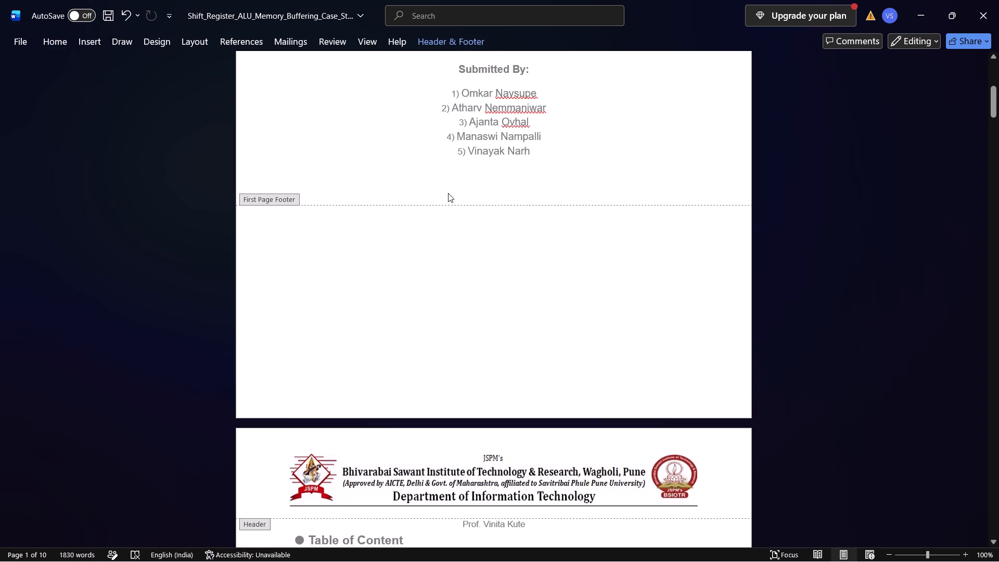
click(447, 204)
click(109, 36)
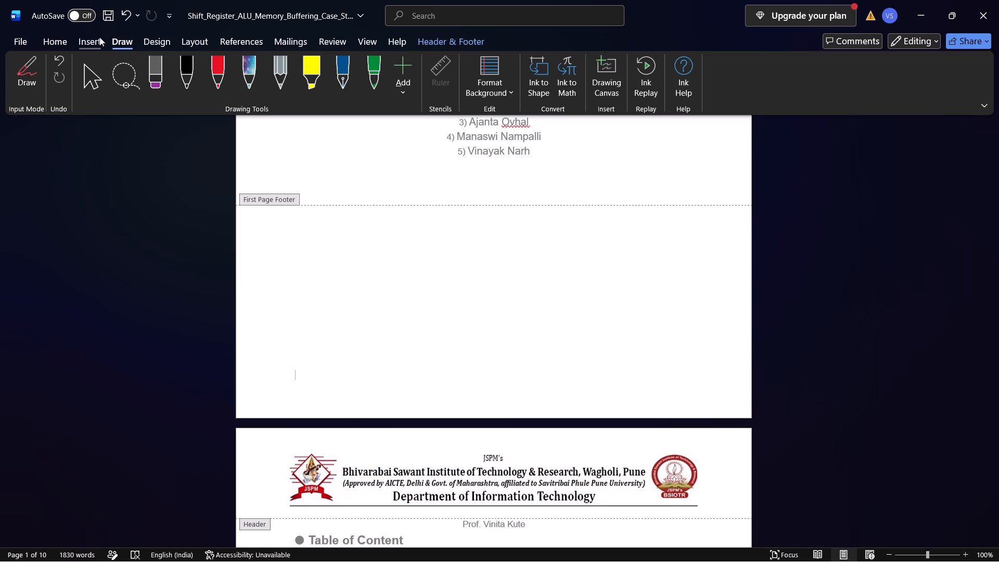
click(96, 41)
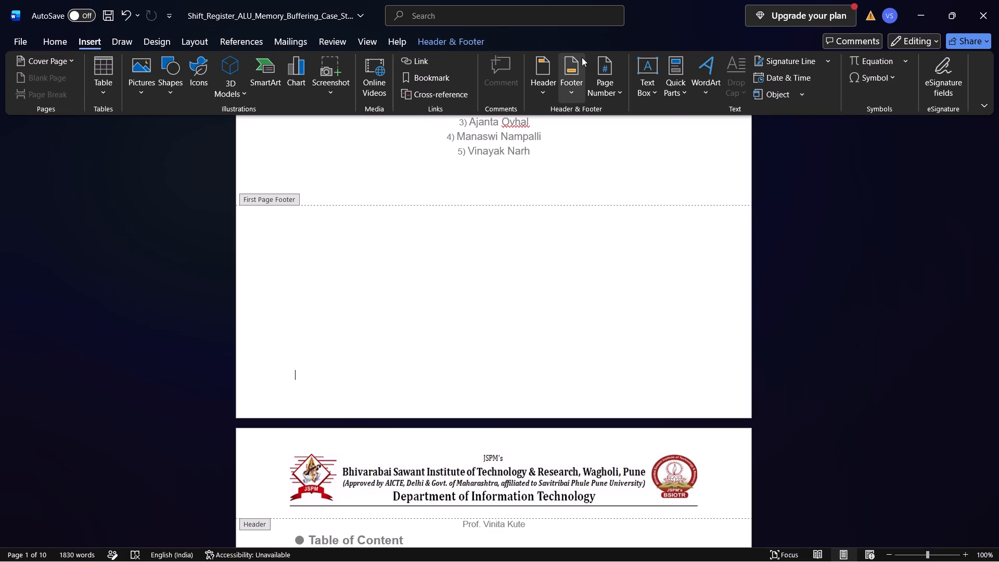
click(578, 58)
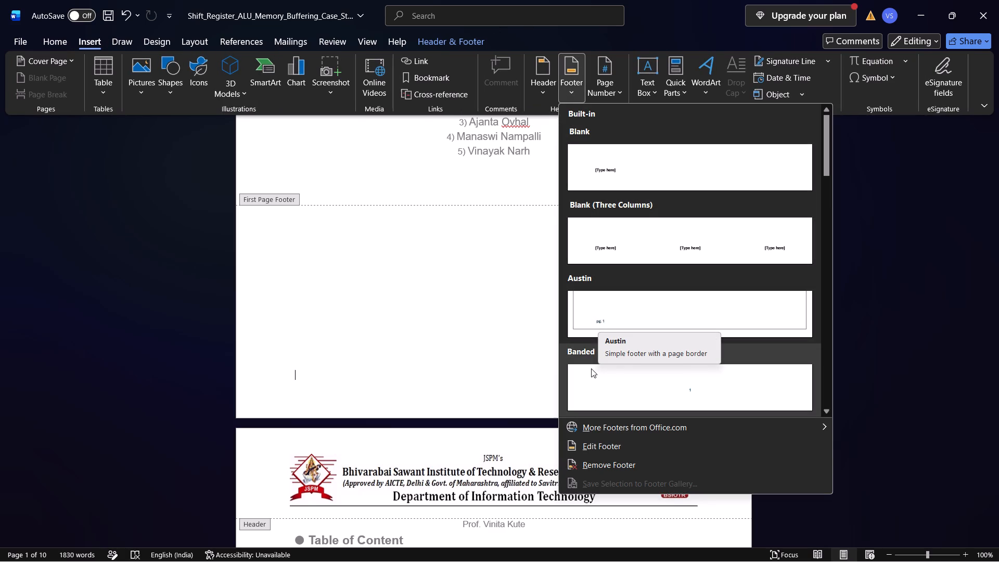
click(581, 463)
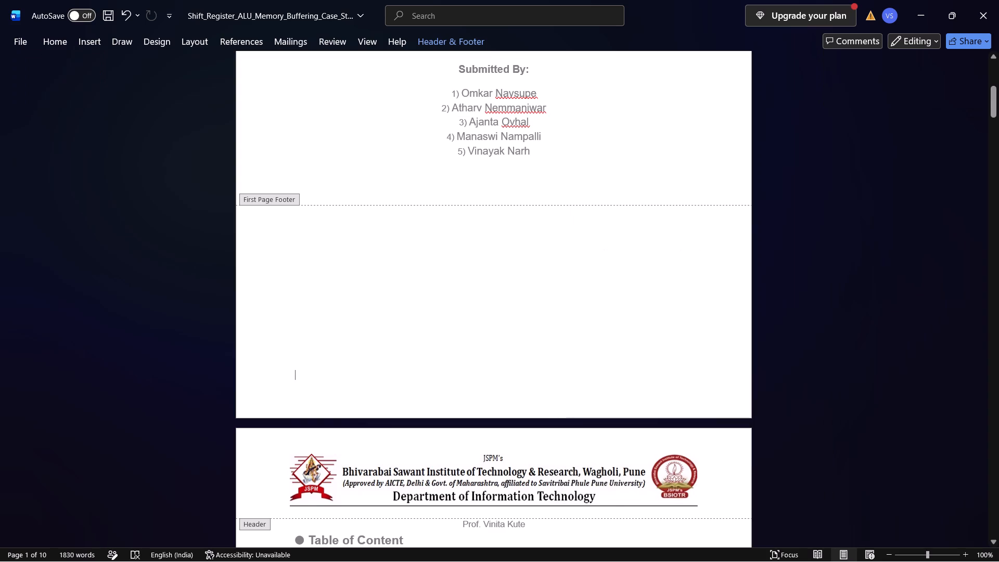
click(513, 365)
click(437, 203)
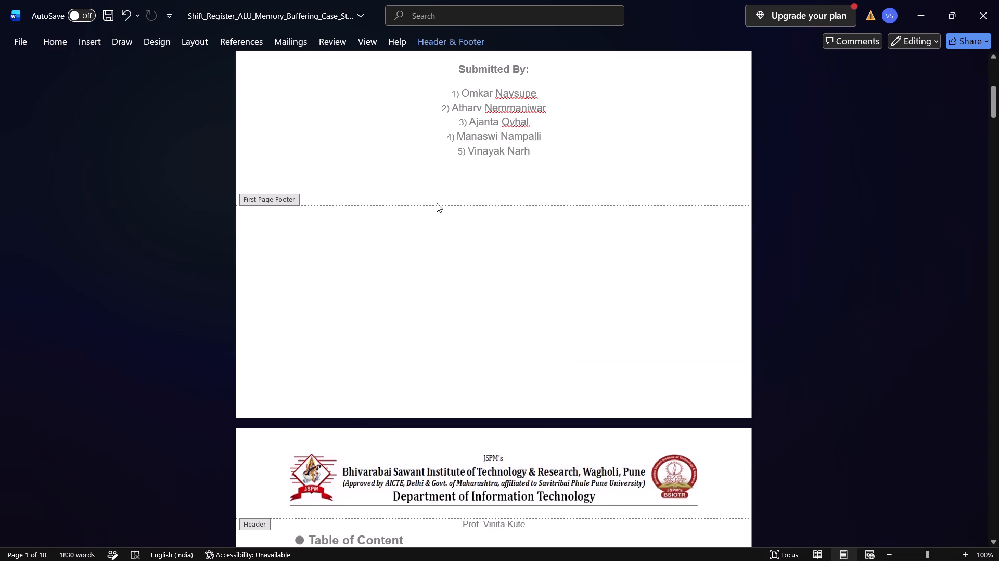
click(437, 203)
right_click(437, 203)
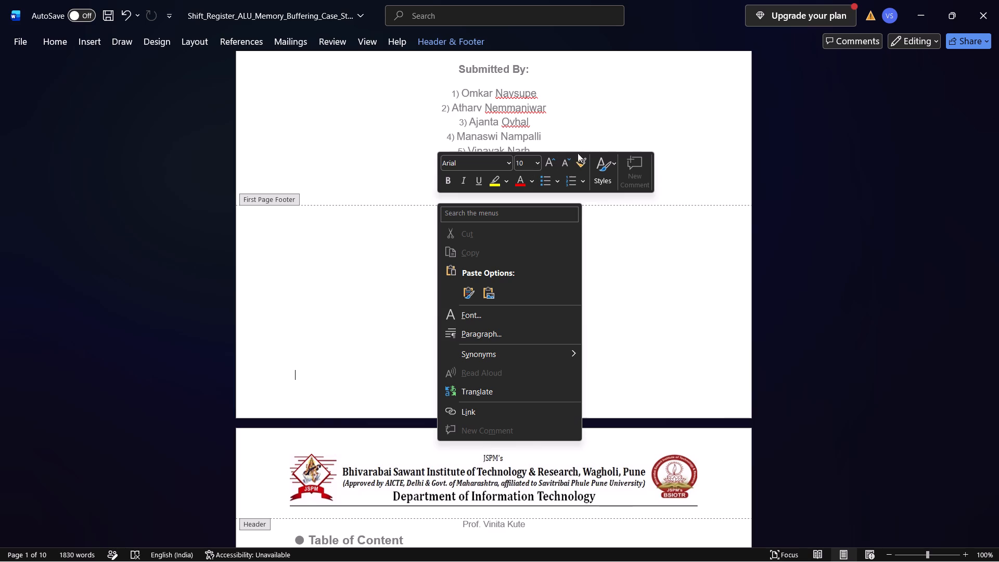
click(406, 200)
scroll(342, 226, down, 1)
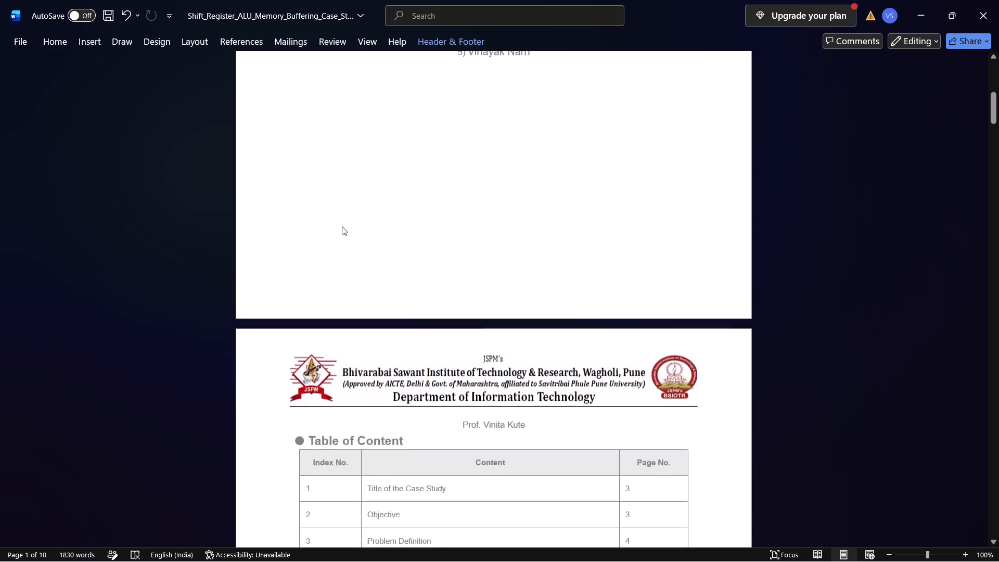
Check the header and footer areas on the pages following the cover page.
scroll(342, 226, down, 5)
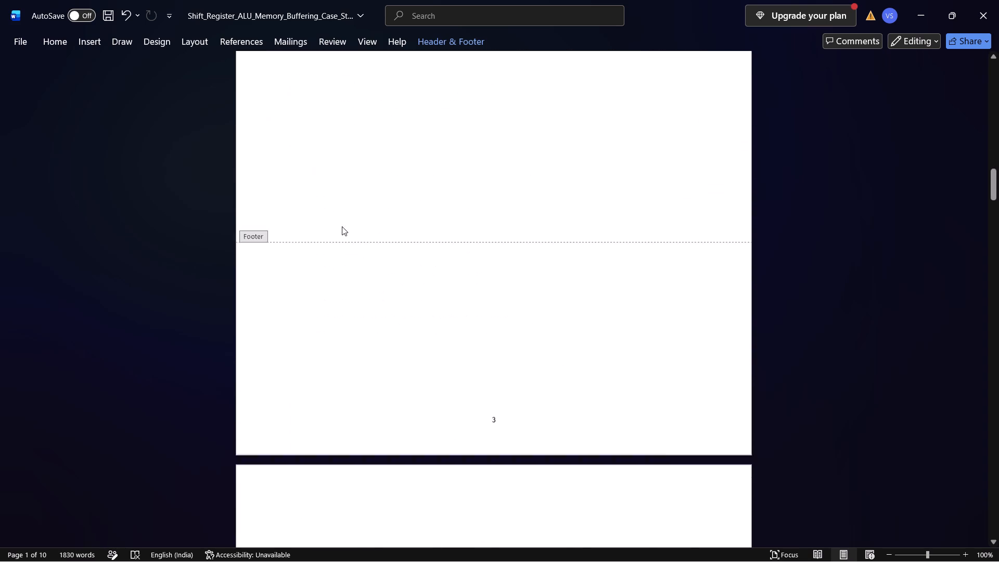
scroll(342, 226, down, 1)
scroll(342, 226, up, 2)
scroll(342, 226, down, 1)
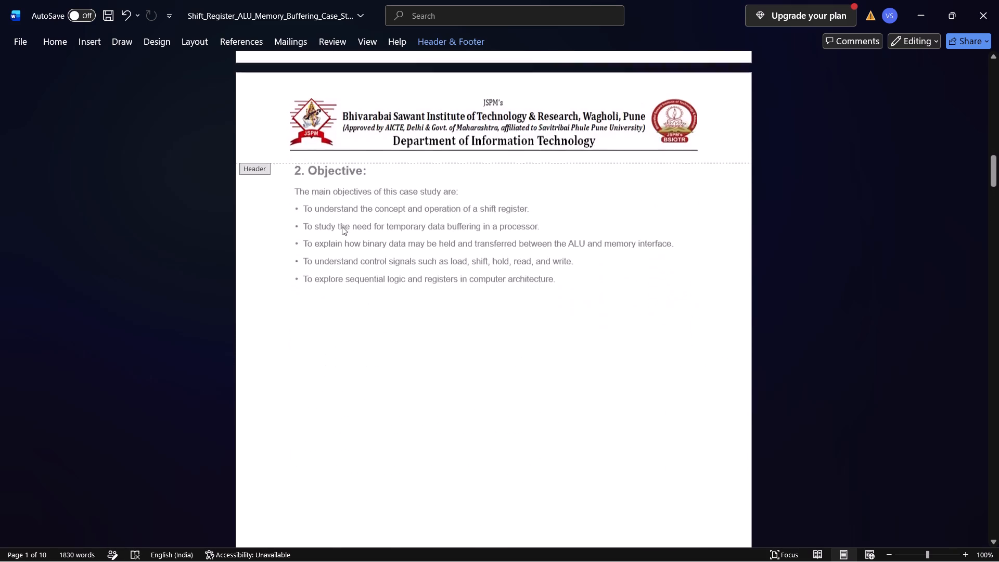
scroll(342, 226, down, 1)
scroll(342, 226, up, 2)
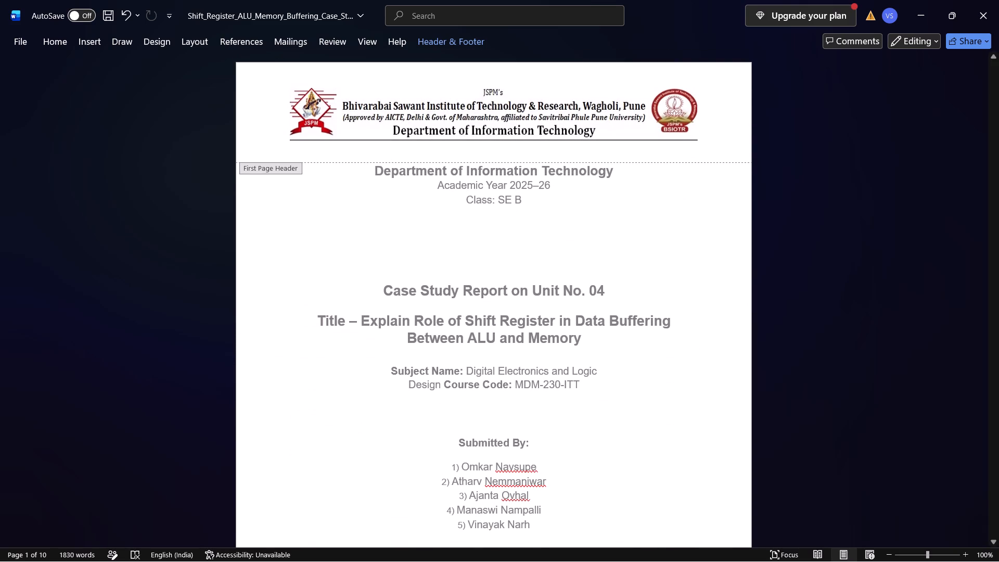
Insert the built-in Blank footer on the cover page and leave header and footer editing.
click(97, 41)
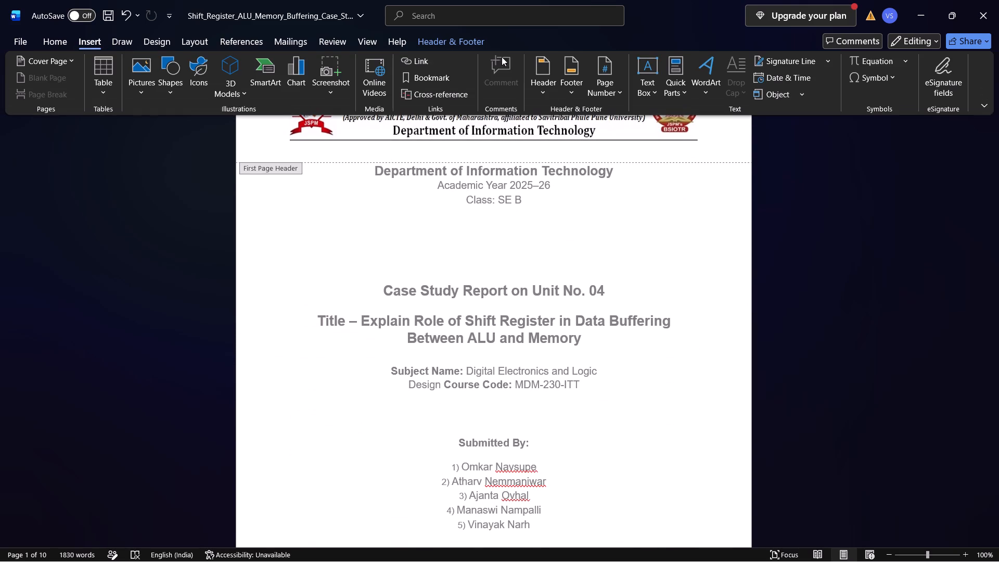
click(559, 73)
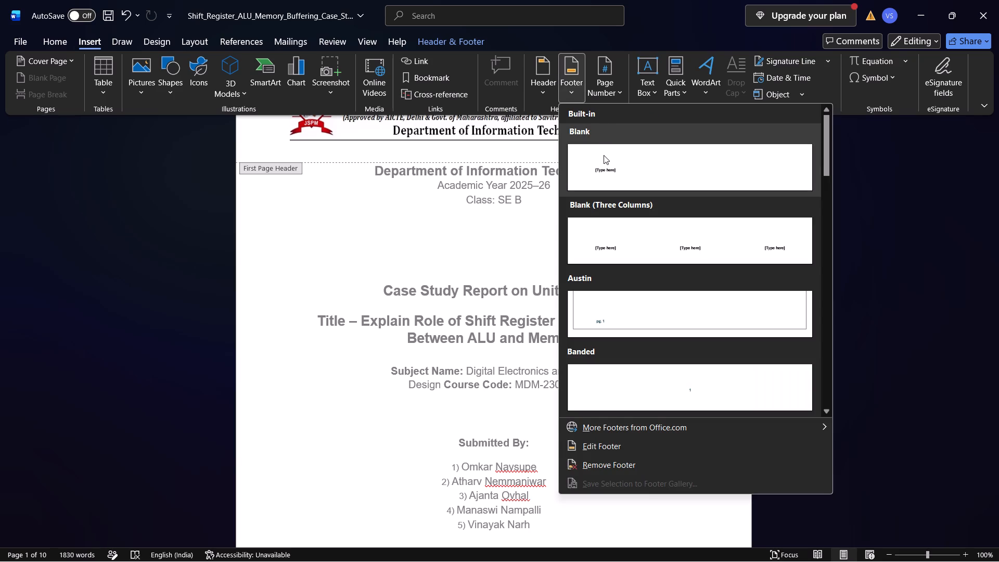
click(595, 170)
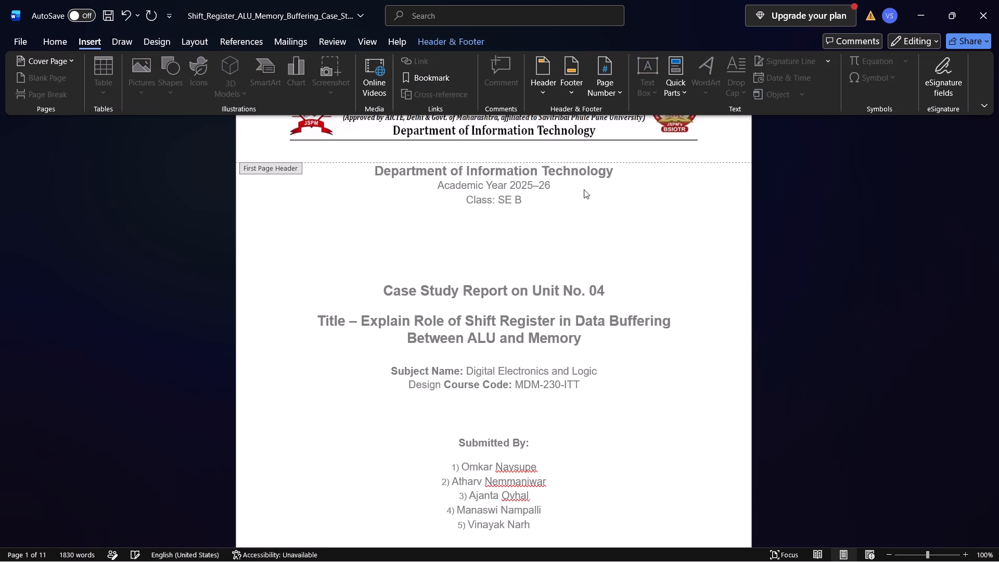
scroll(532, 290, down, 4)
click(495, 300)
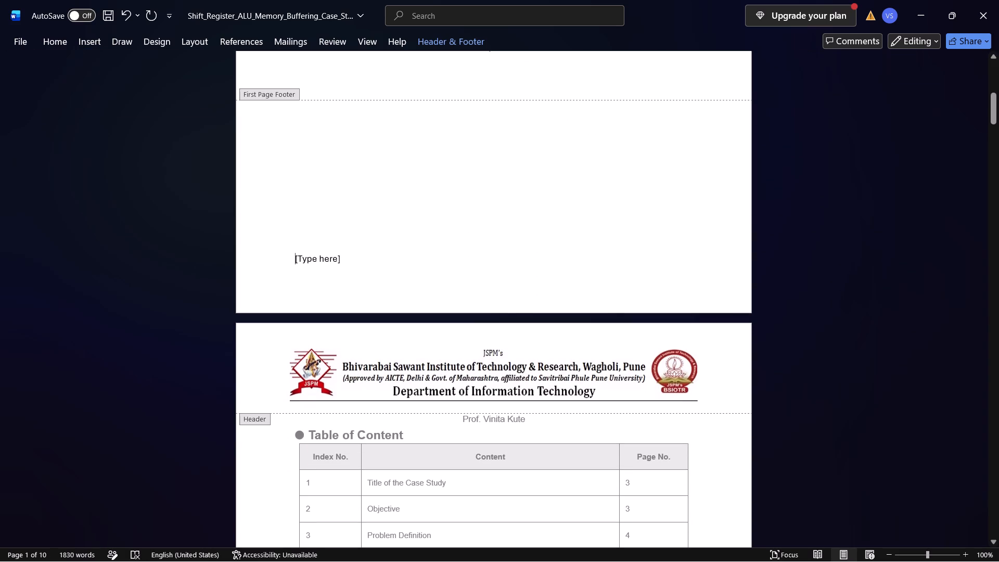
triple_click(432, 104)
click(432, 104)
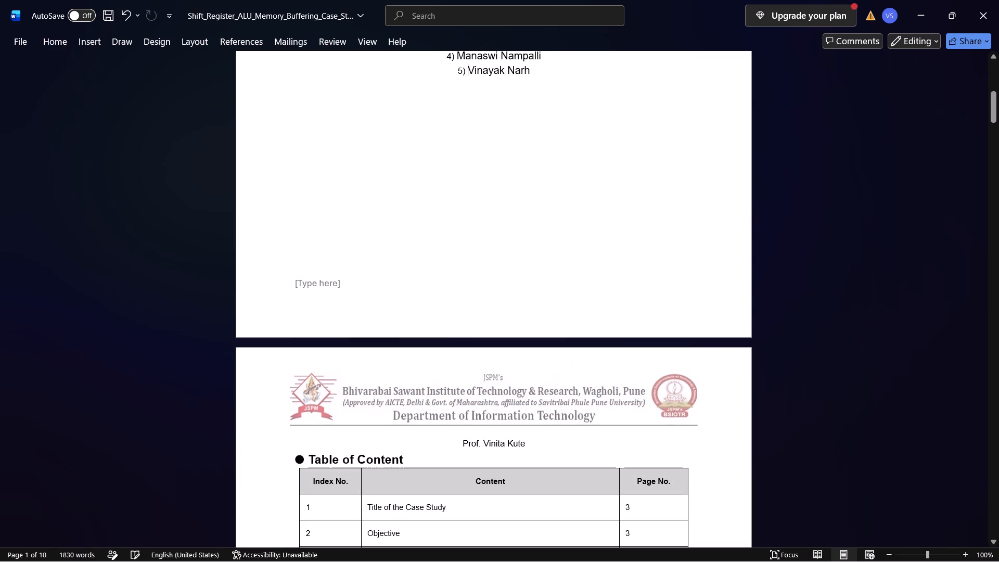
Apply the Custom Margins preset to the document's page layout.
scroll(417, 209, up, 2)
scroll(417, 209, down, 1)
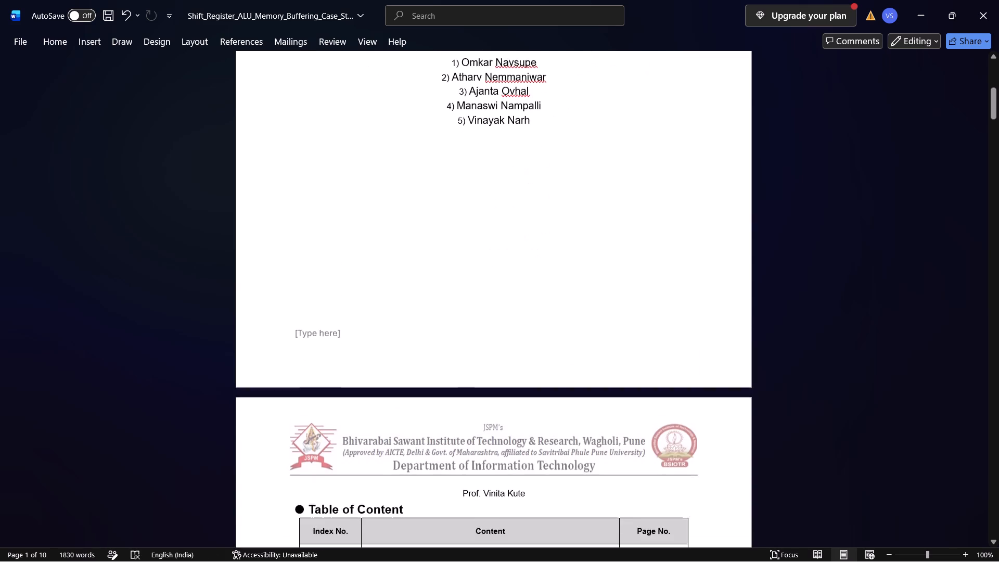
scroll(417, 209, down, 1)
click(180, 42)
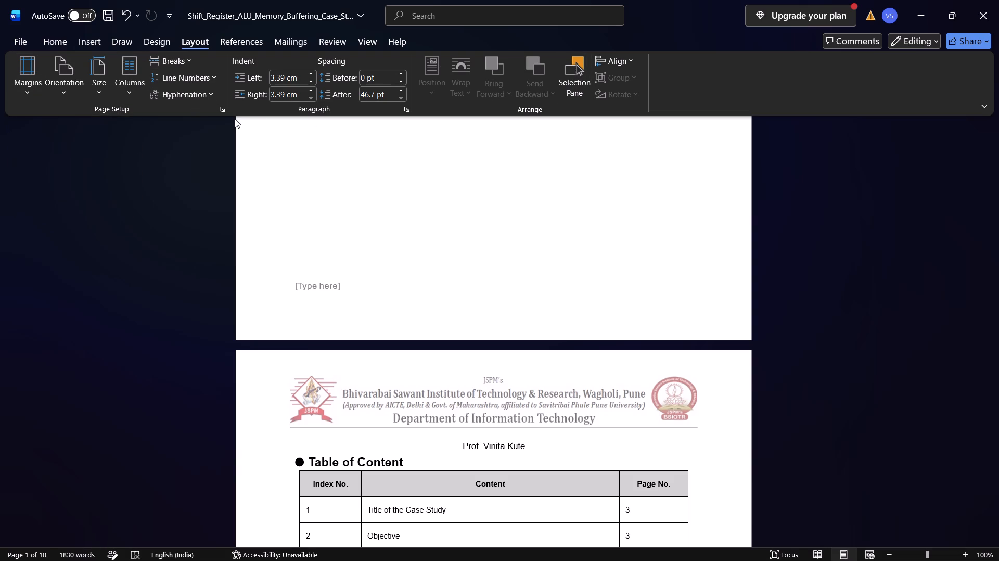
click(27, 68)
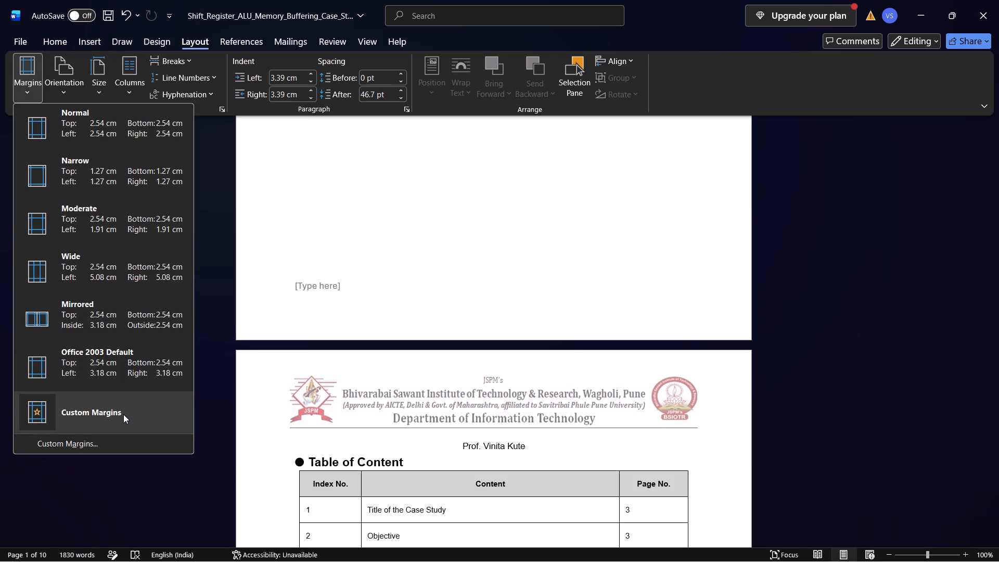
click(107, 413)
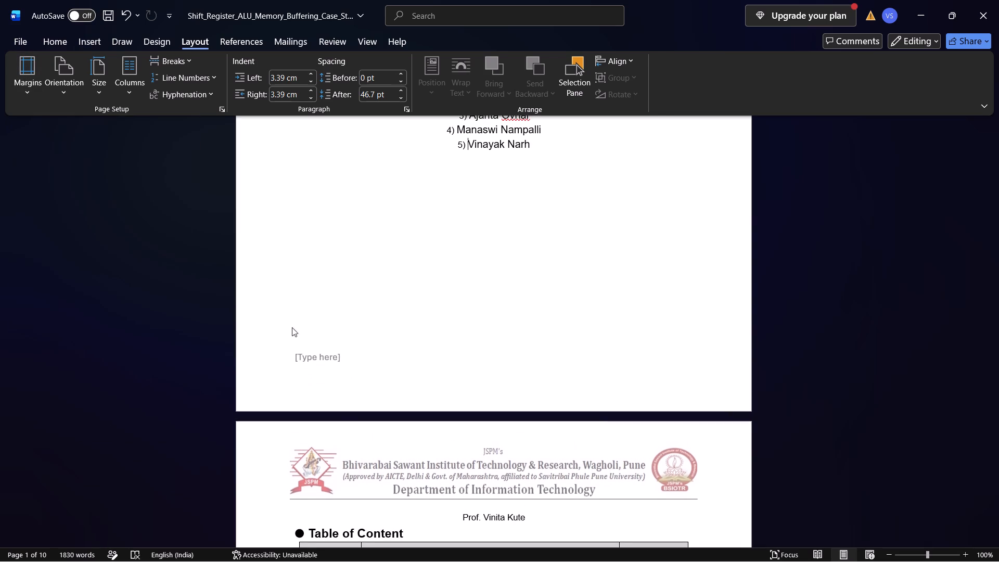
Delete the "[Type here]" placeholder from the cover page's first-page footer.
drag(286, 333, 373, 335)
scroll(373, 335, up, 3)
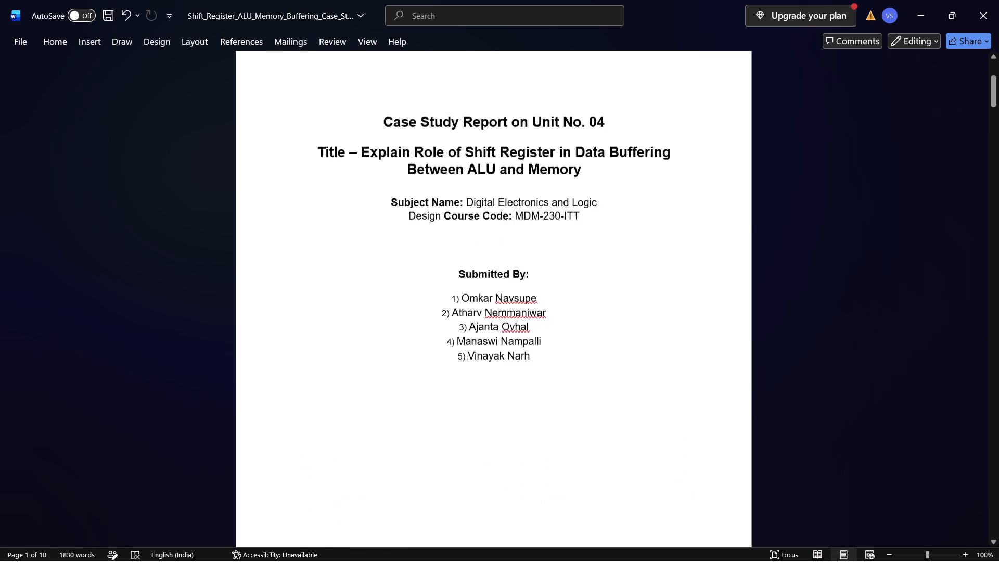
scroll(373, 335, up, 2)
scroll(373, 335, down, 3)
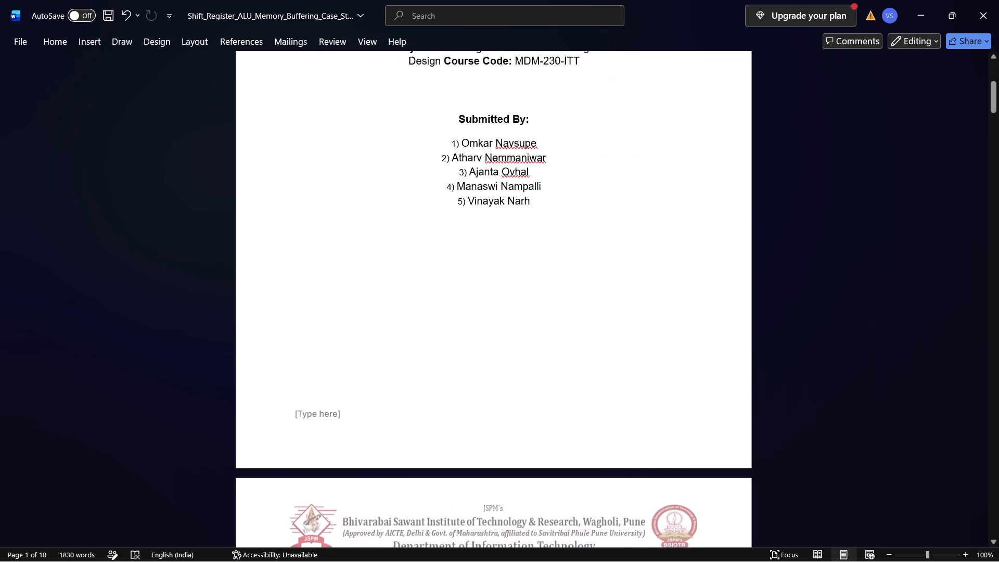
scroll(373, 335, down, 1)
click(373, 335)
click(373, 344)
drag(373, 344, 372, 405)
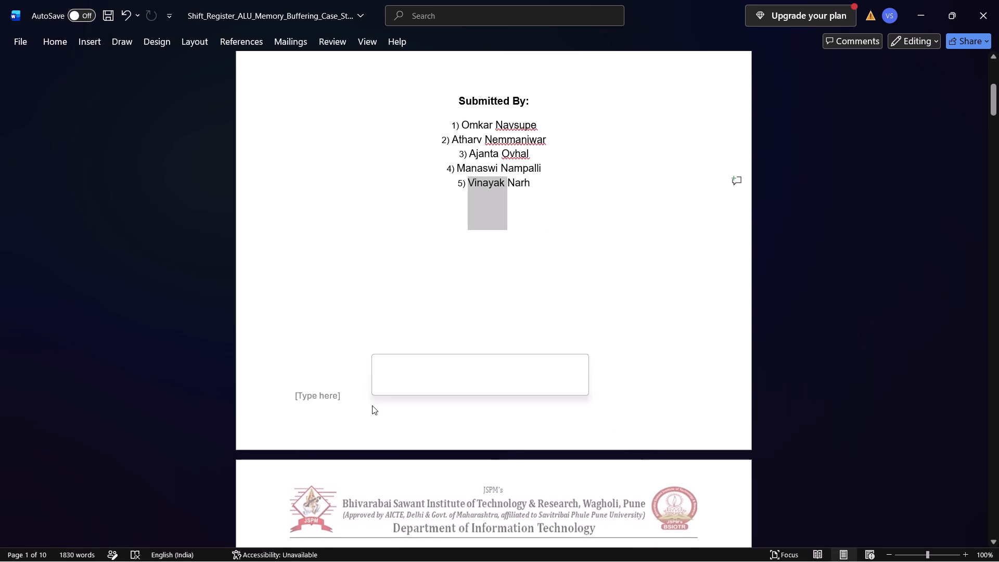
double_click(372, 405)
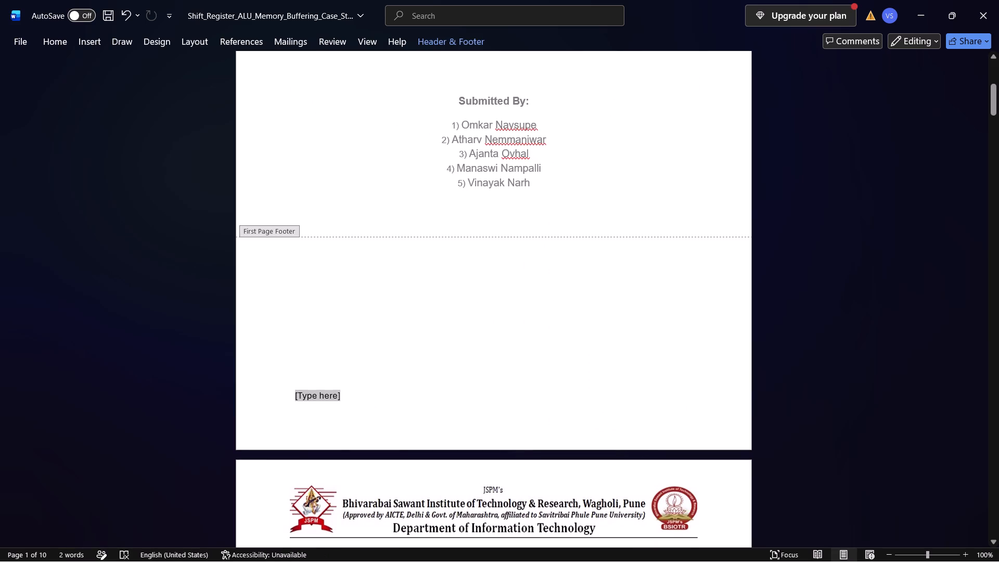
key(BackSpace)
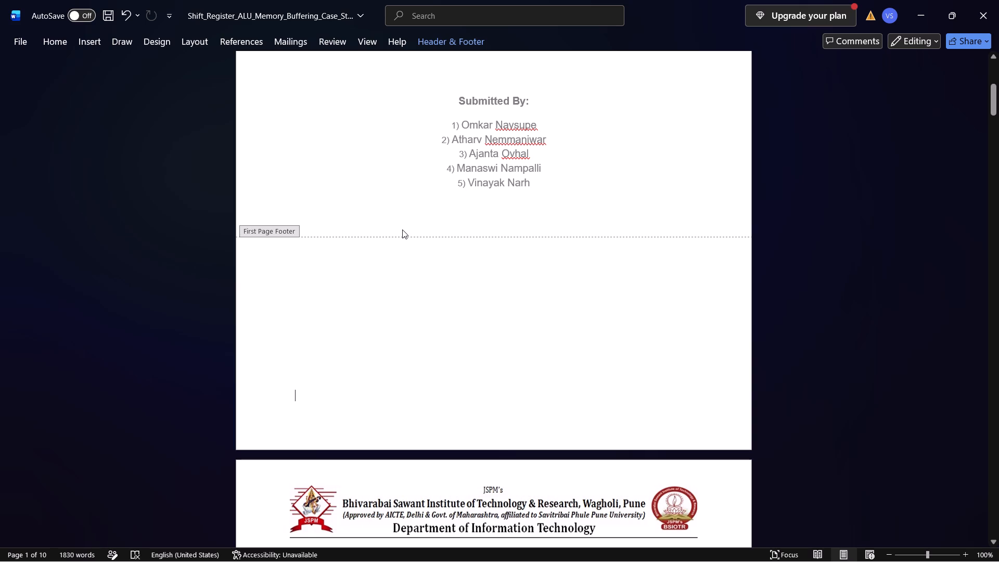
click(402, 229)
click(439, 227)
Examine the footer spacing and page numbers from the cover page through page 6.
scroll(444, 216, up, 2)
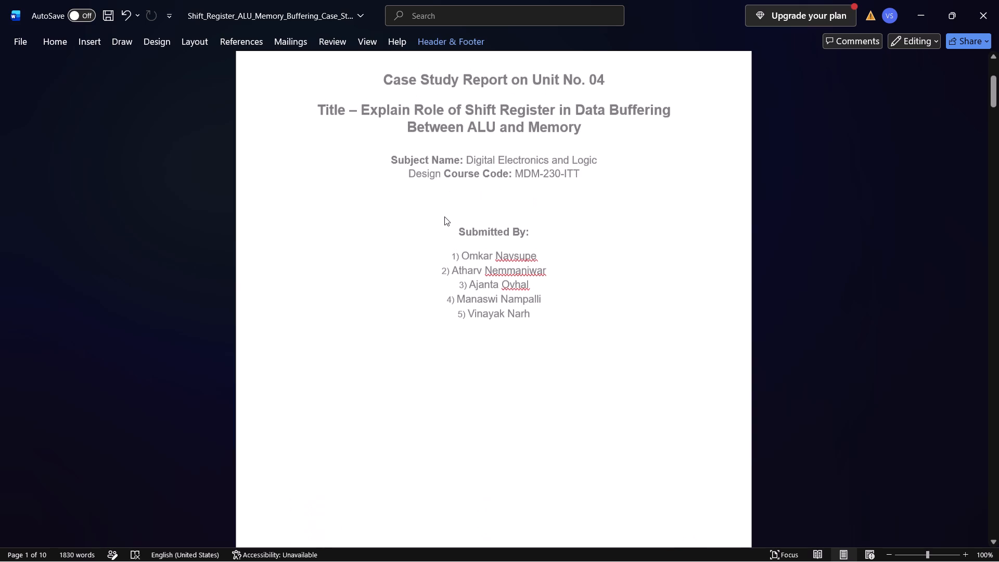
scroll(444, 216, down, 5)
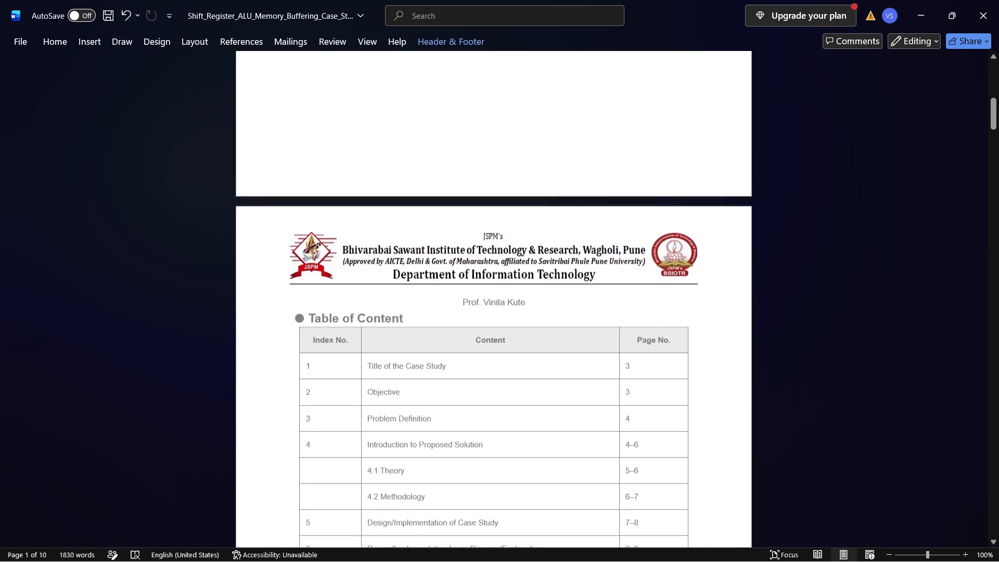
scroll(418, 177, down, 10)
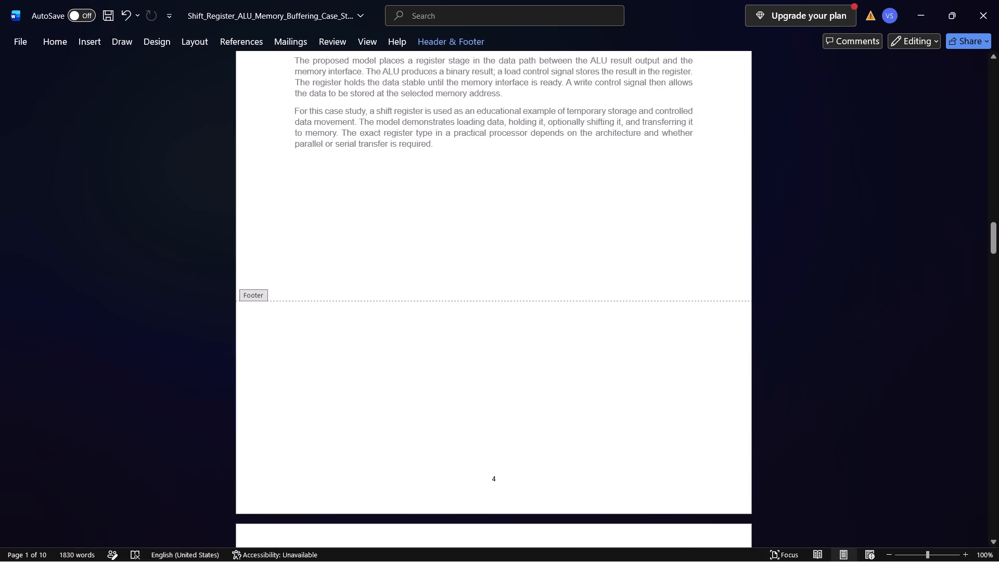
scroll(418, 177, down, 7)
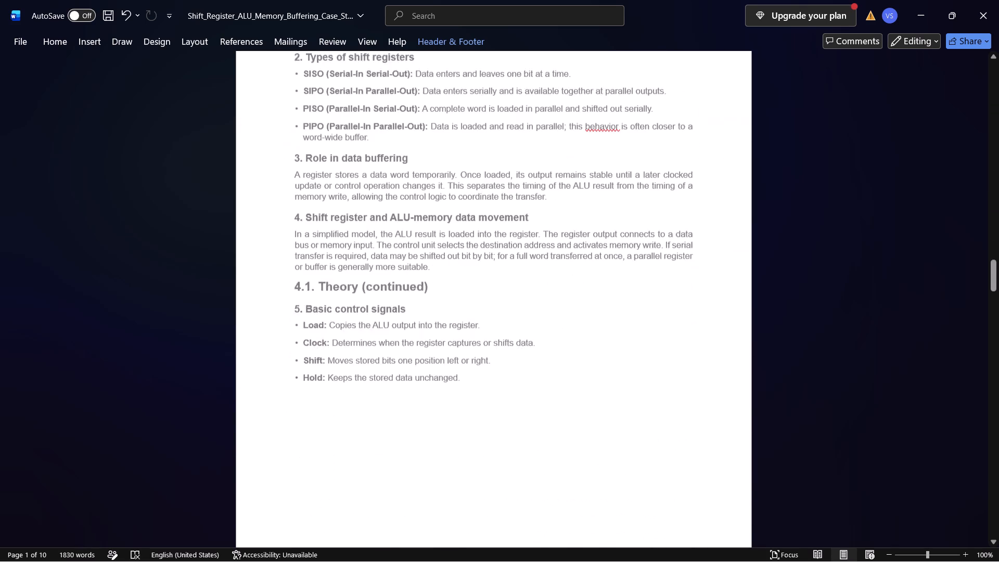
scroll(418, 177, down, 5)
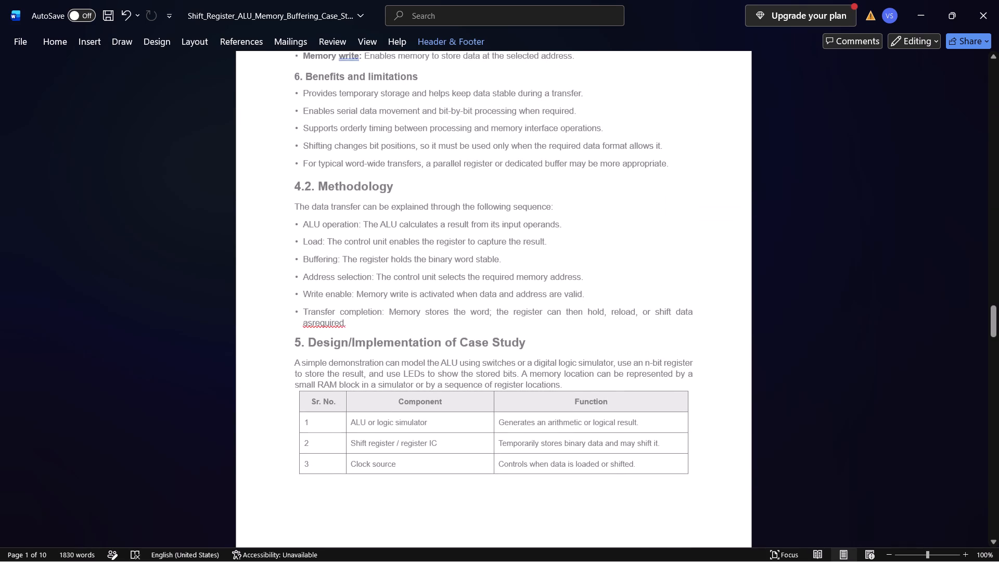
scroll(418, 177, right, 1)
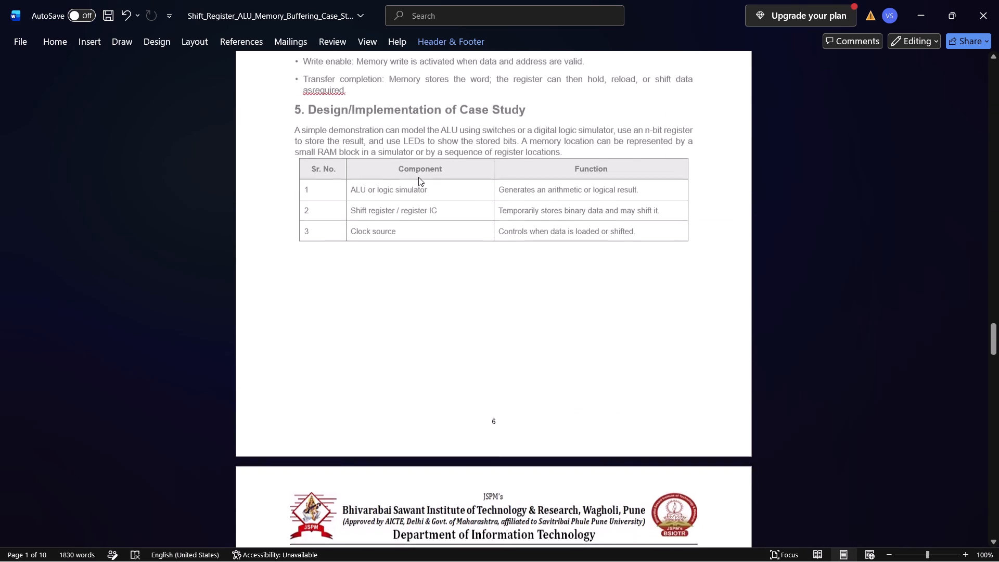
scroll(418, 177, right, 1)
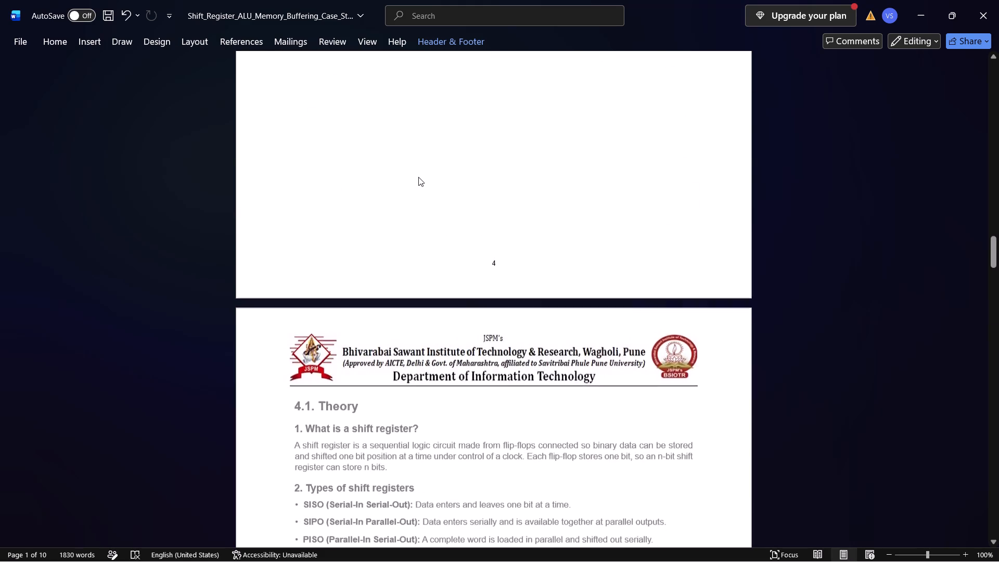
scroll(418, 177, up, 12)
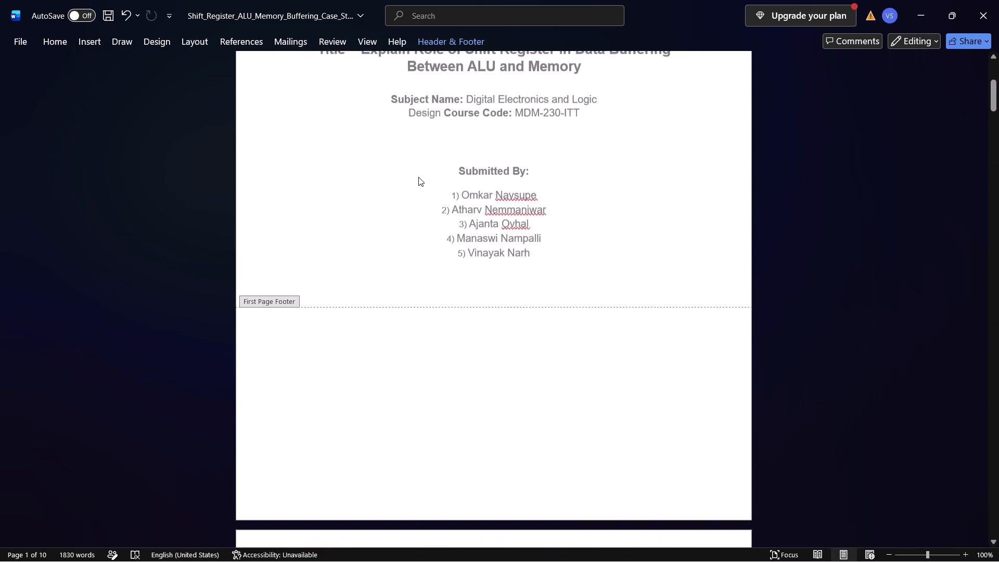
scroll(418, 177, up, 11)
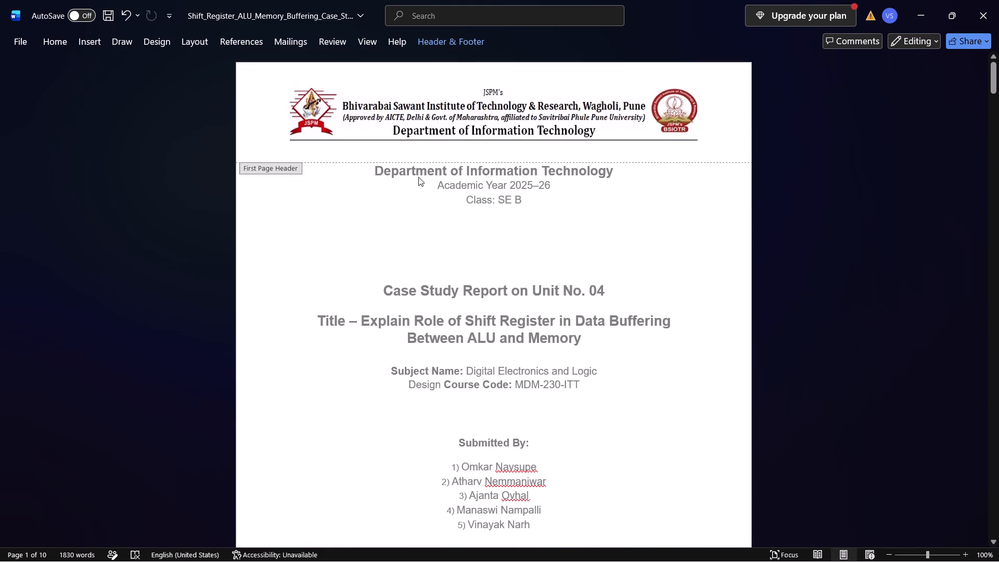
Remove the footer from the cover page's first-page footer area.
scroll(520, 185, down, 2)
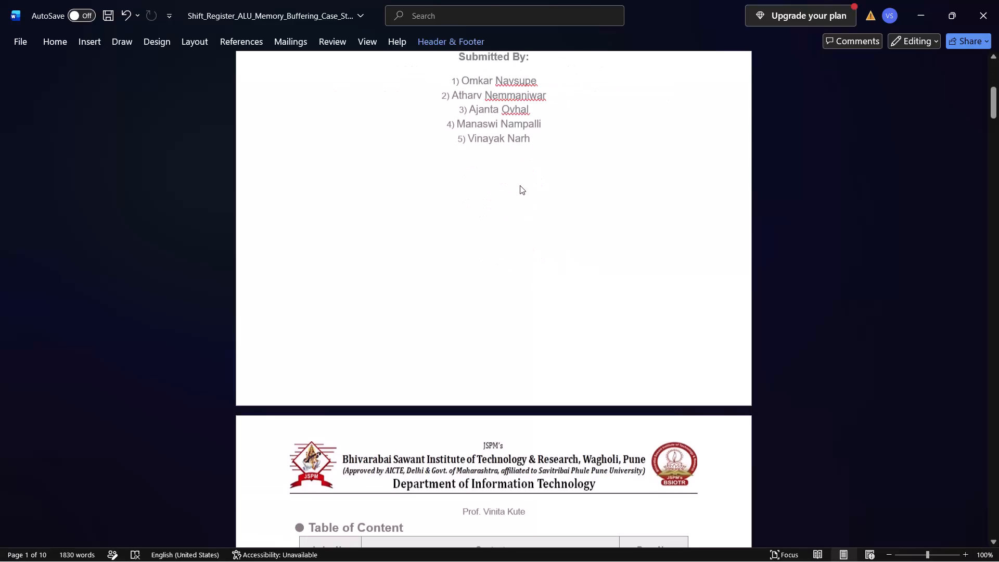
scroll(520, 185, down, 2)
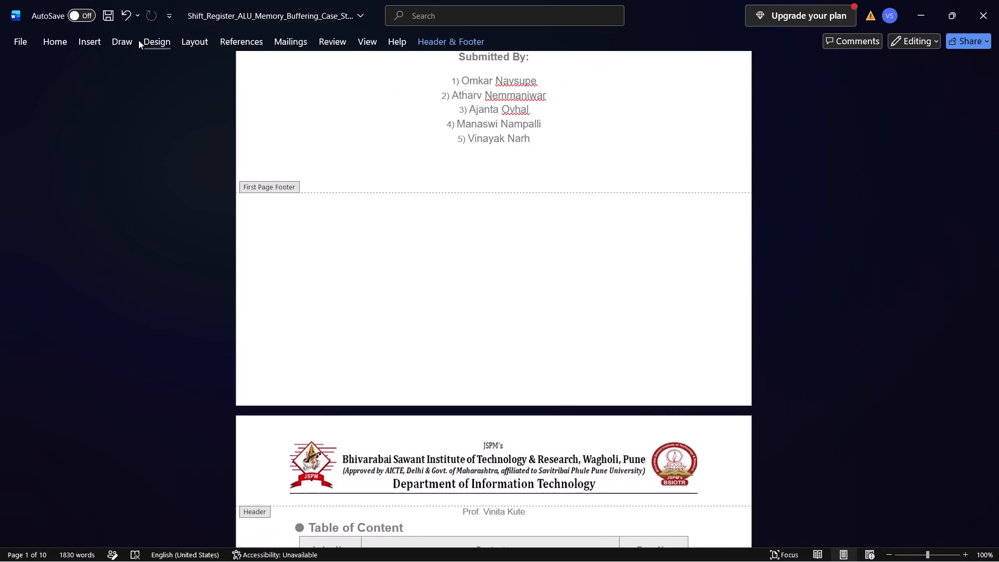
click(95, 43)
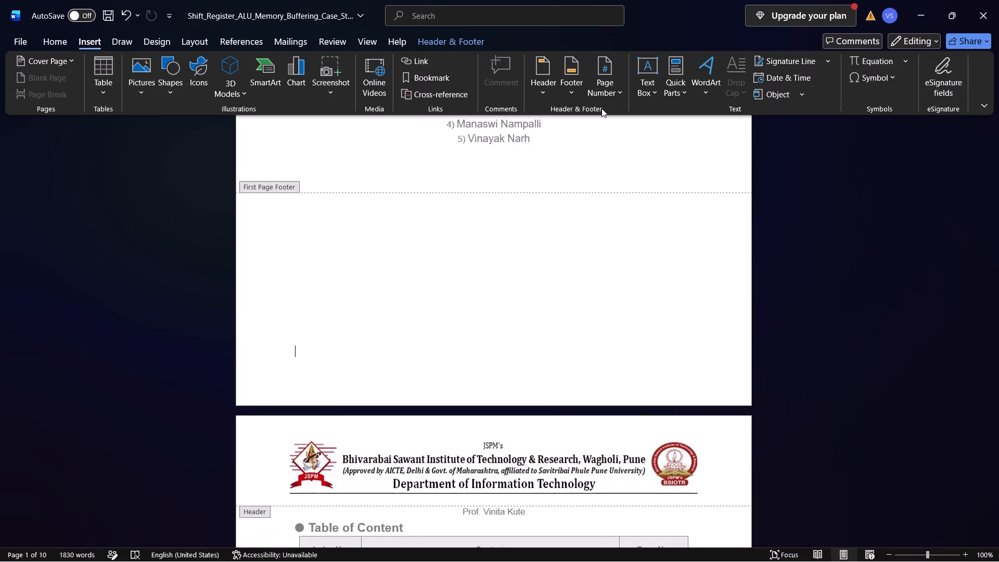
click(571, 88)
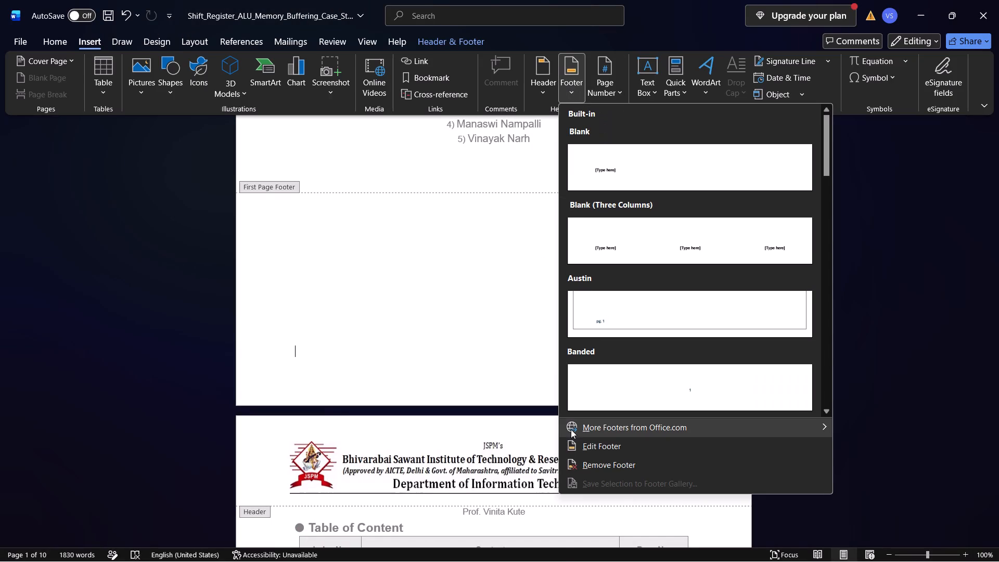
click(620, 468)
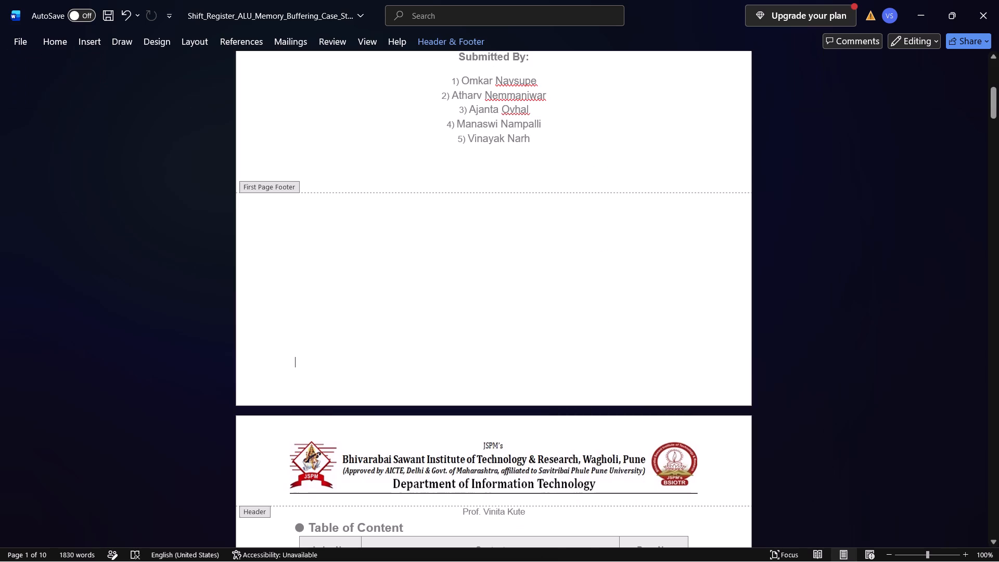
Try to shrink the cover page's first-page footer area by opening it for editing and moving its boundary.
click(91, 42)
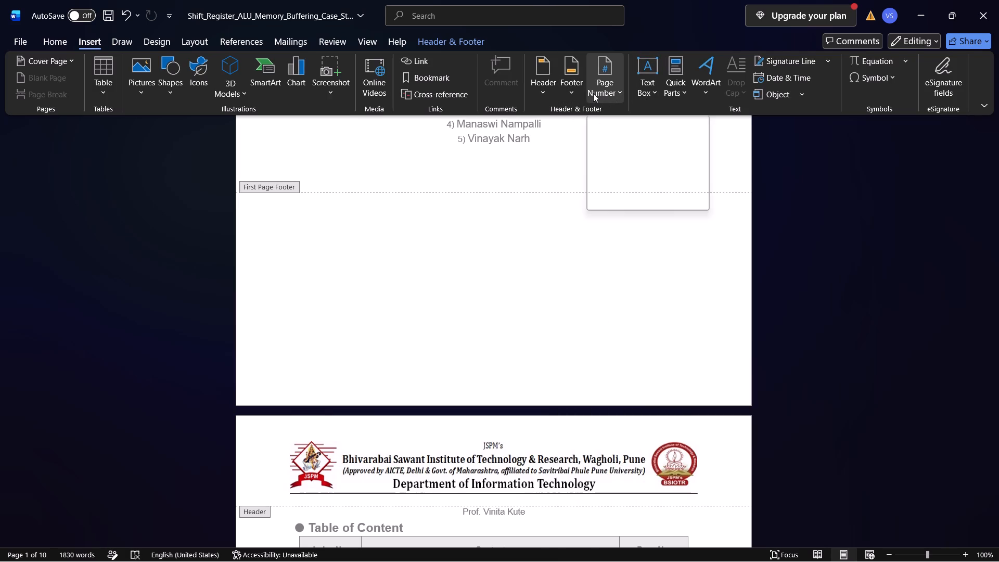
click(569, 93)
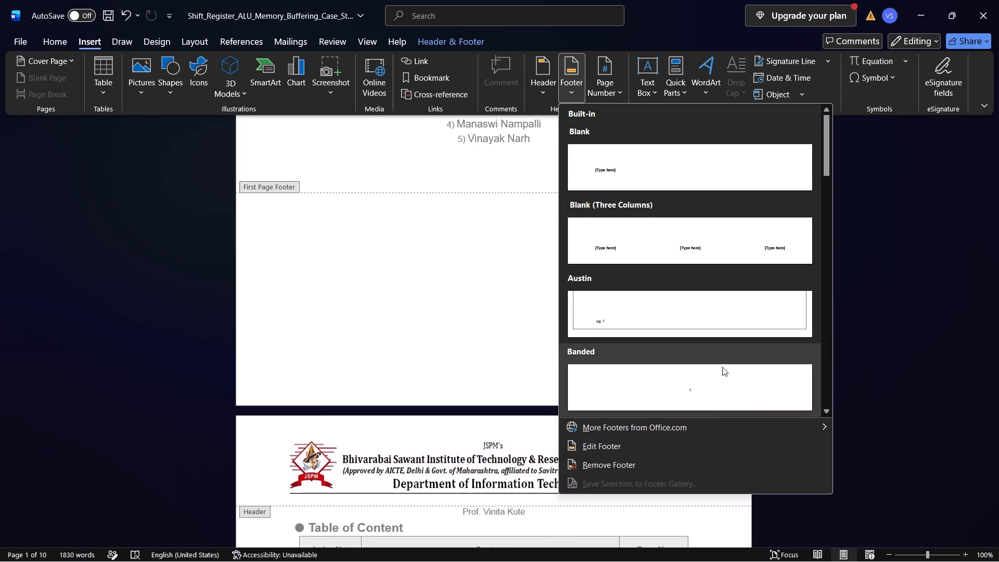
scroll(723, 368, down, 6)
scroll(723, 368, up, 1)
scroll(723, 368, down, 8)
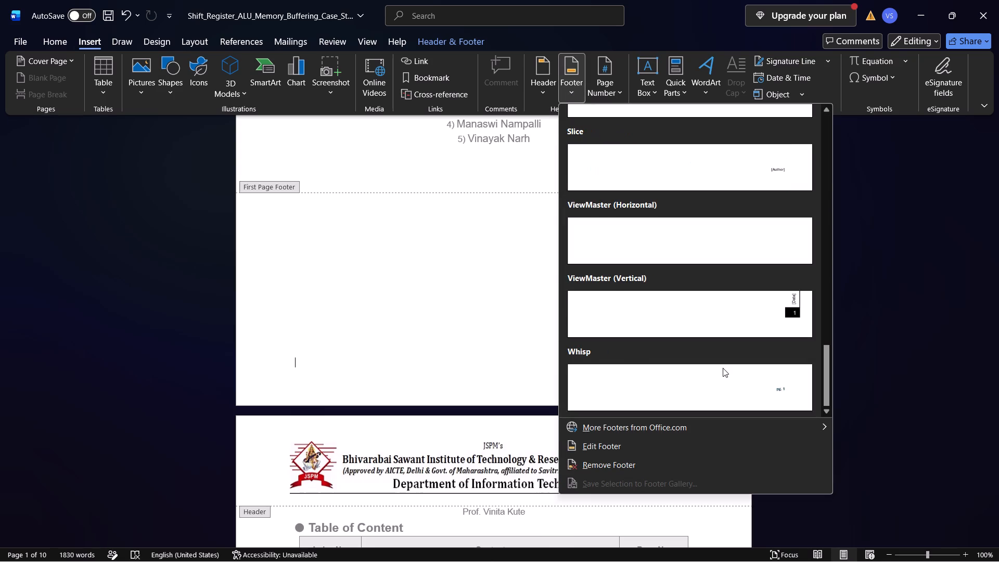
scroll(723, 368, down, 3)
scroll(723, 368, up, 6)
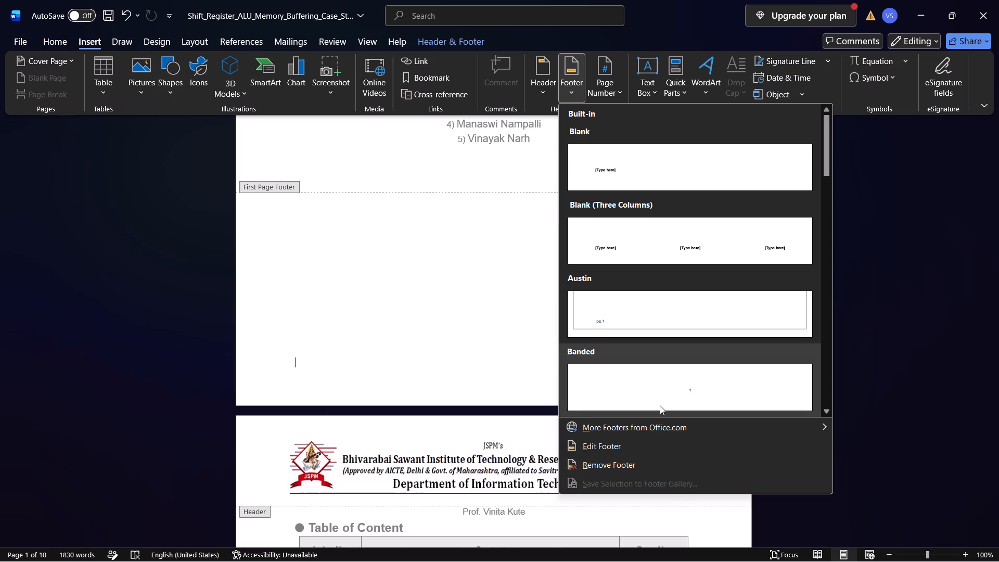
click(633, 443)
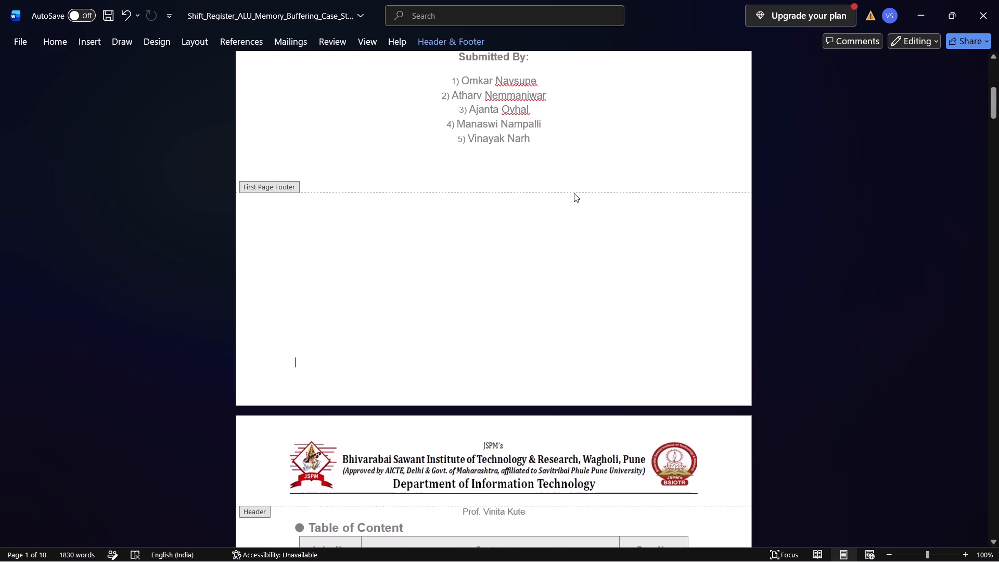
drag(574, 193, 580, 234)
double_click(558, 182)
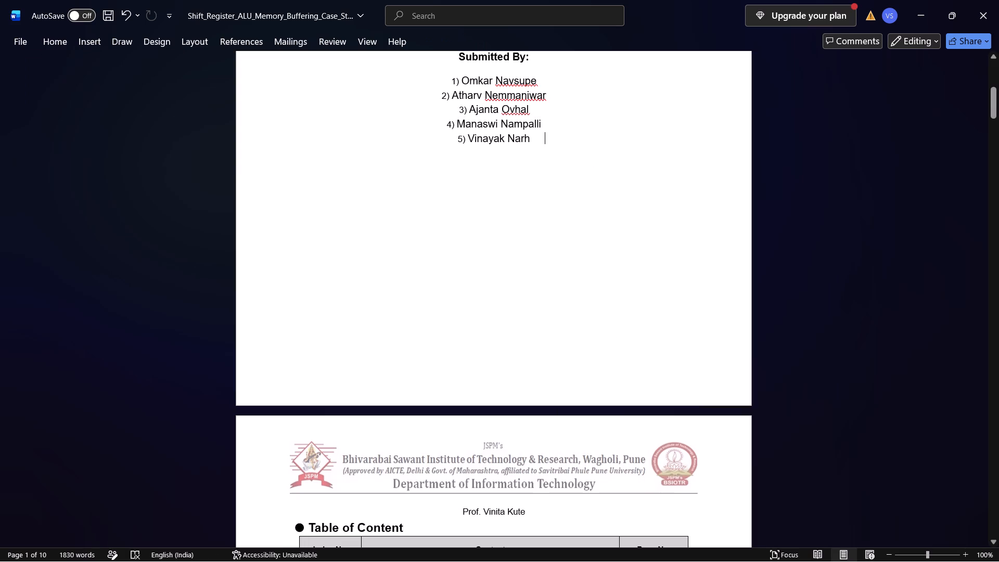
Examine the page layout and blank space from the cover page through the start of page 3.
click(568, 232)
scroll(561, 262, down, 1)
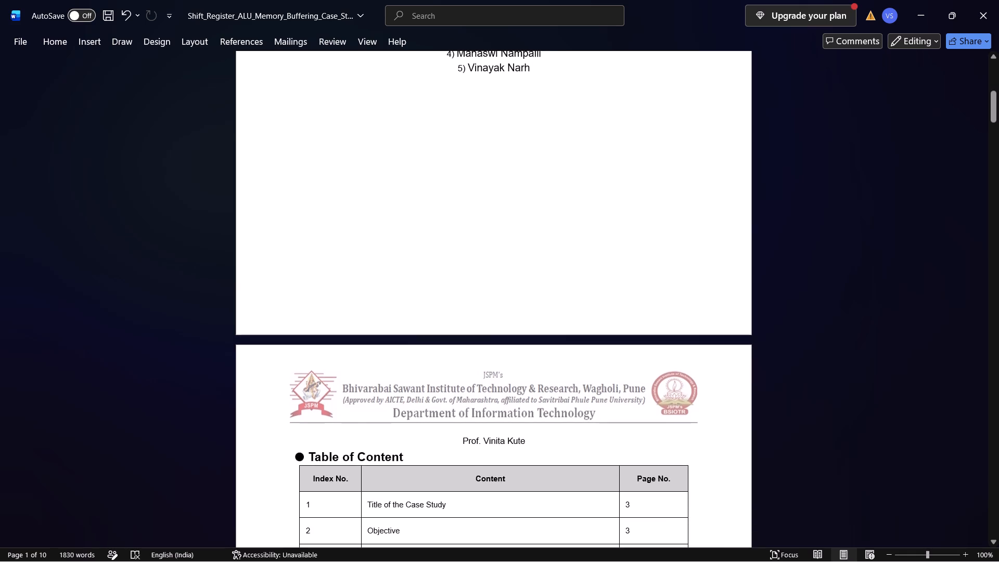
scroll(561, 262, down, 6)
scroll(561, 262, up, 1)
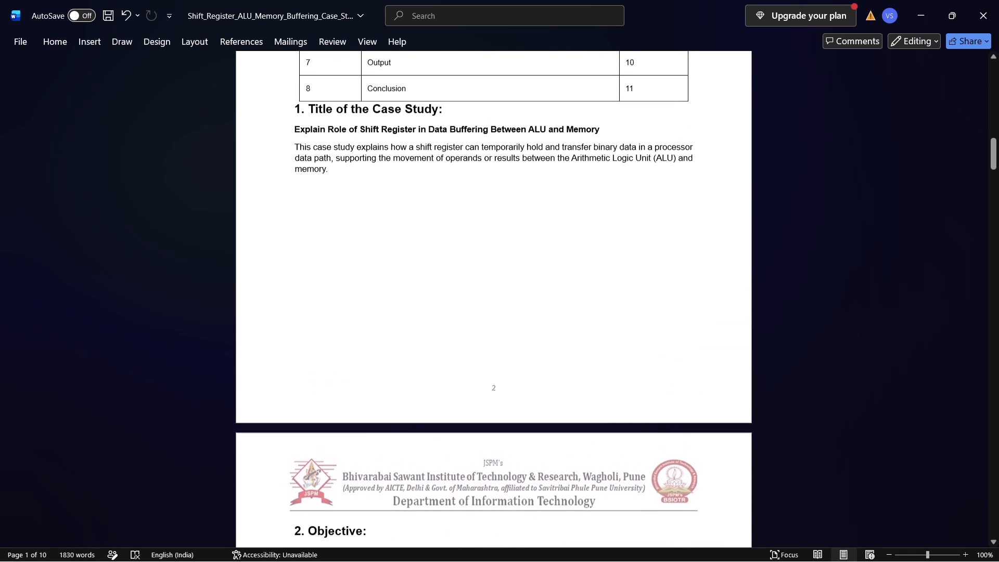
scroll(402, 182, up, 2)
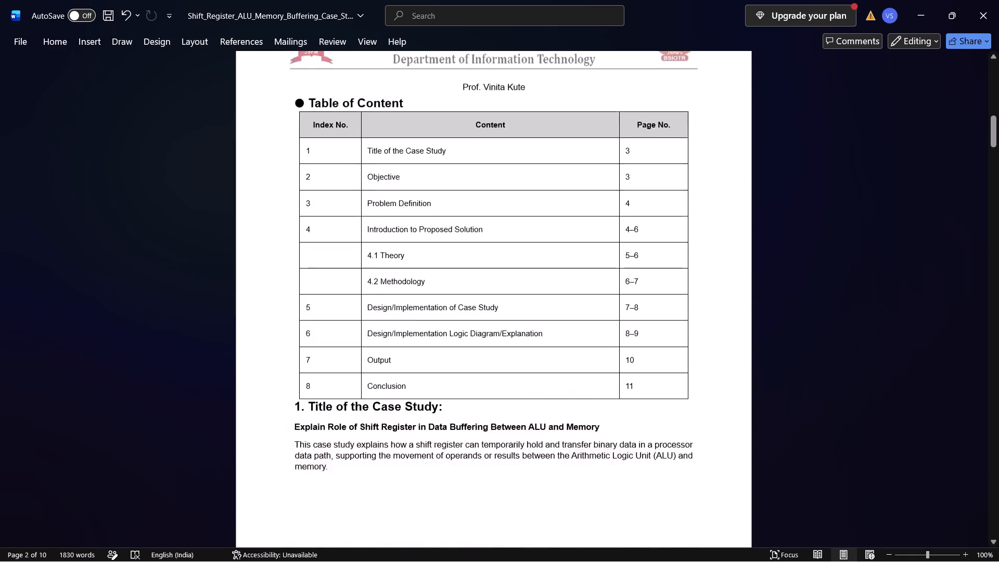
scroll(391, 228, up, 6)
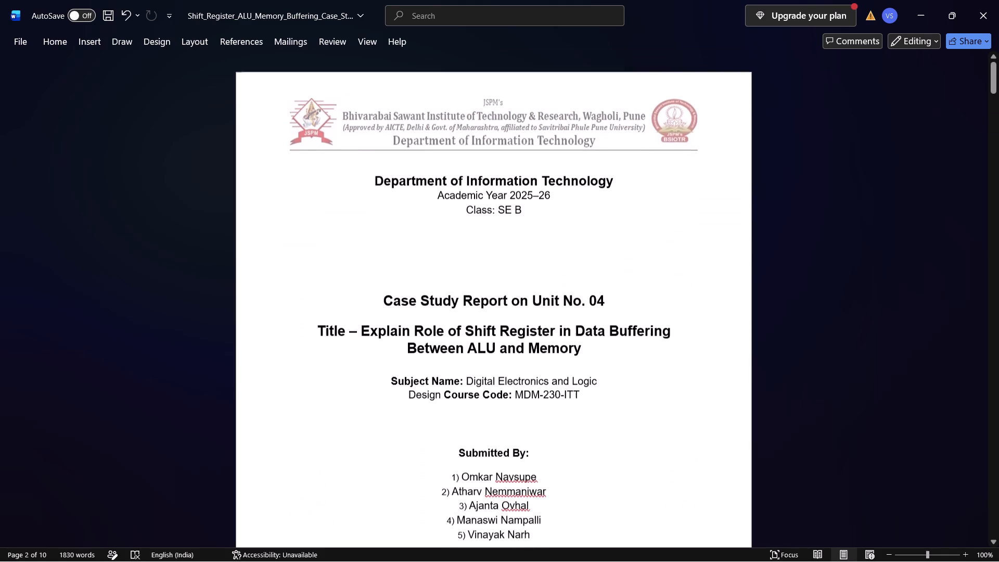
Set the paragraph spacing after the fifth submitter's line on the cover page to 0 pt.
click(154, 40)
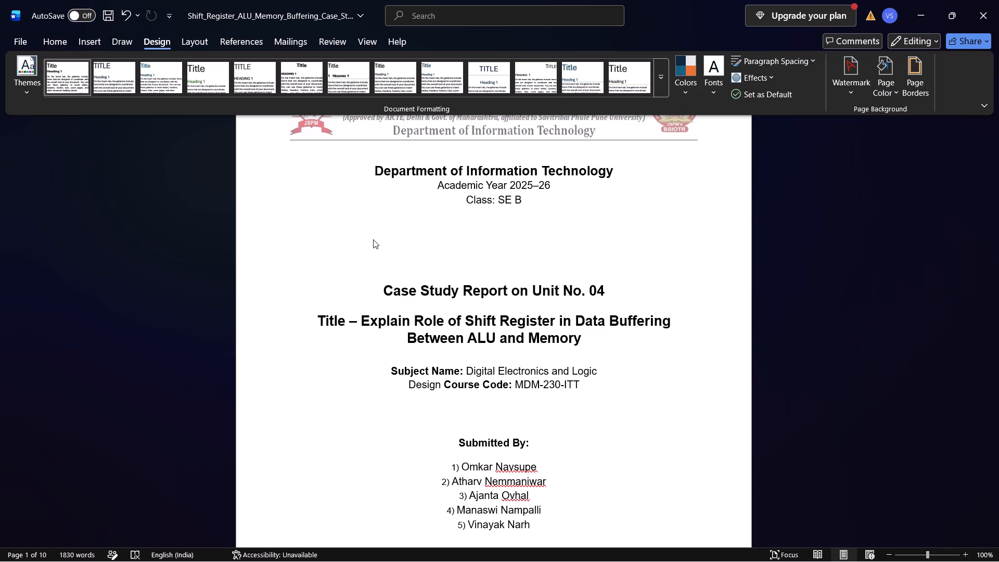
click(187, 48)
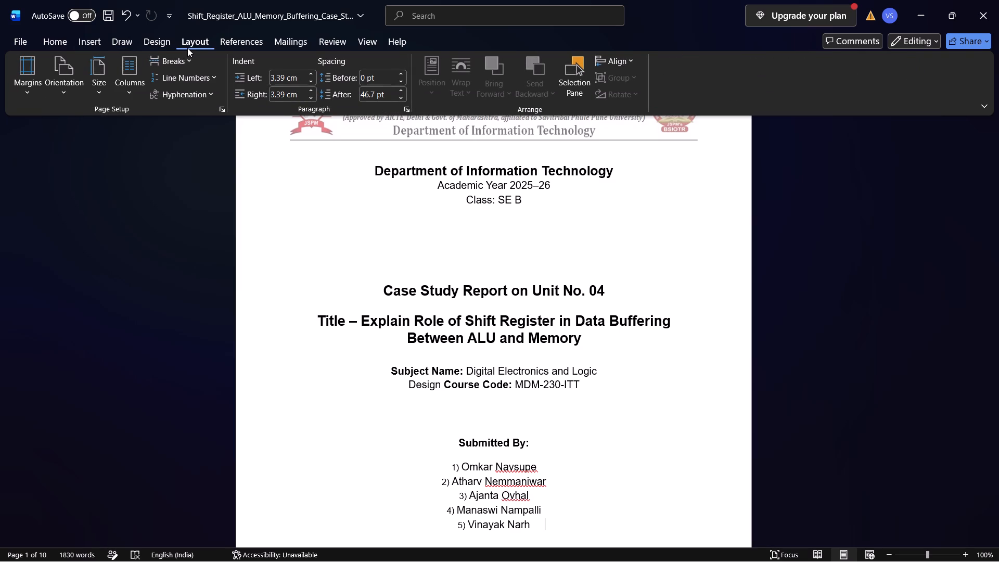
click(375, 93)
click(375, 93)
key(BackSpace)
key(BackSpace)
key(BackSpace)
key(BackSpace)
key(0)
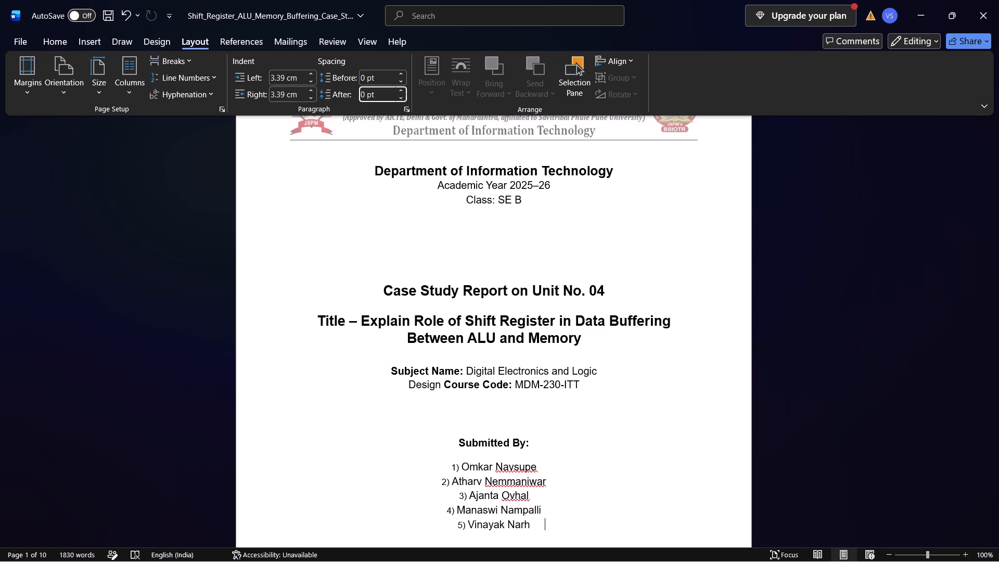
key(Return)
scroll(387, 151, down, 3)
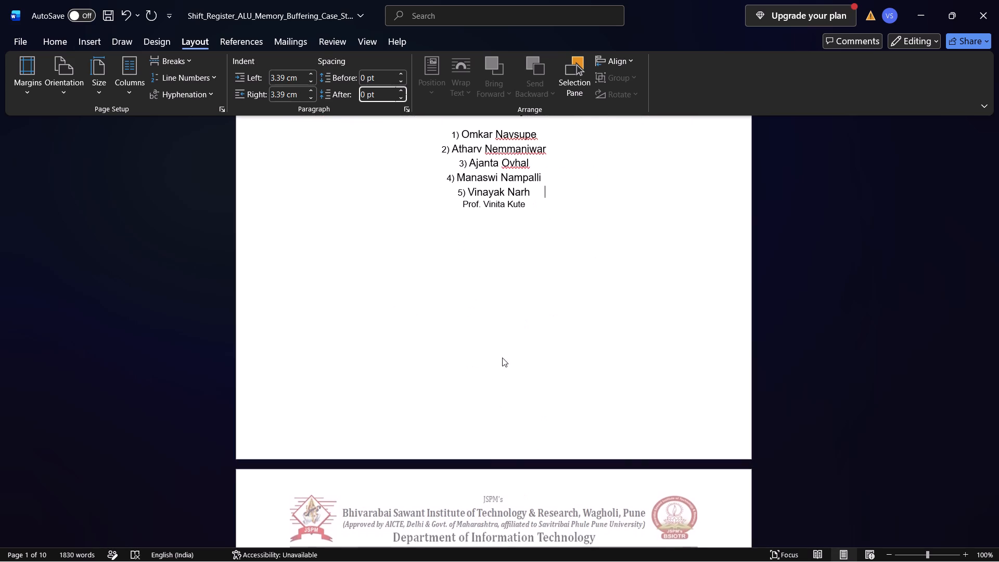
Close the shift register case study document without saving its changes.
double_click(534, 373)
double_click(534, 373)
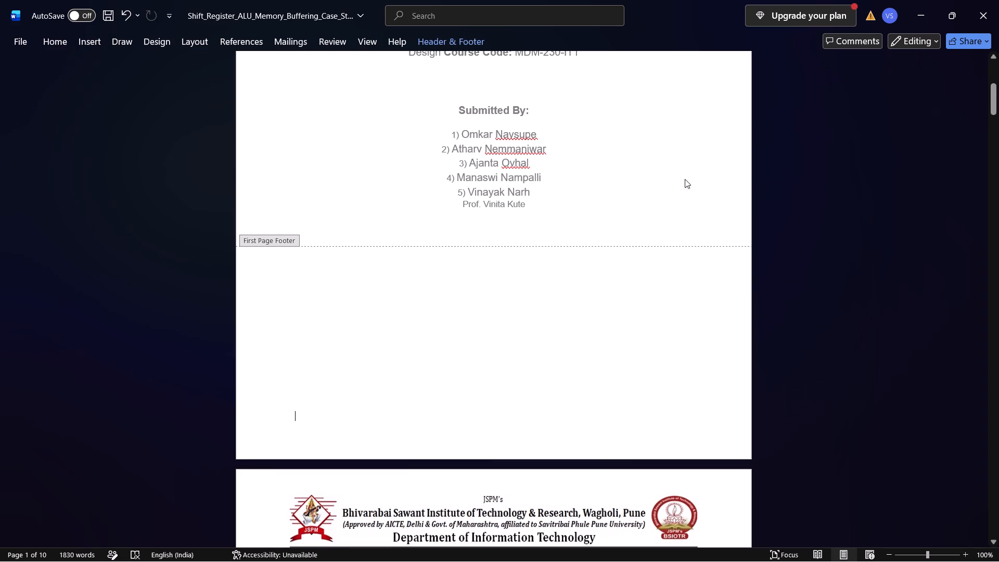
click(987, 6)
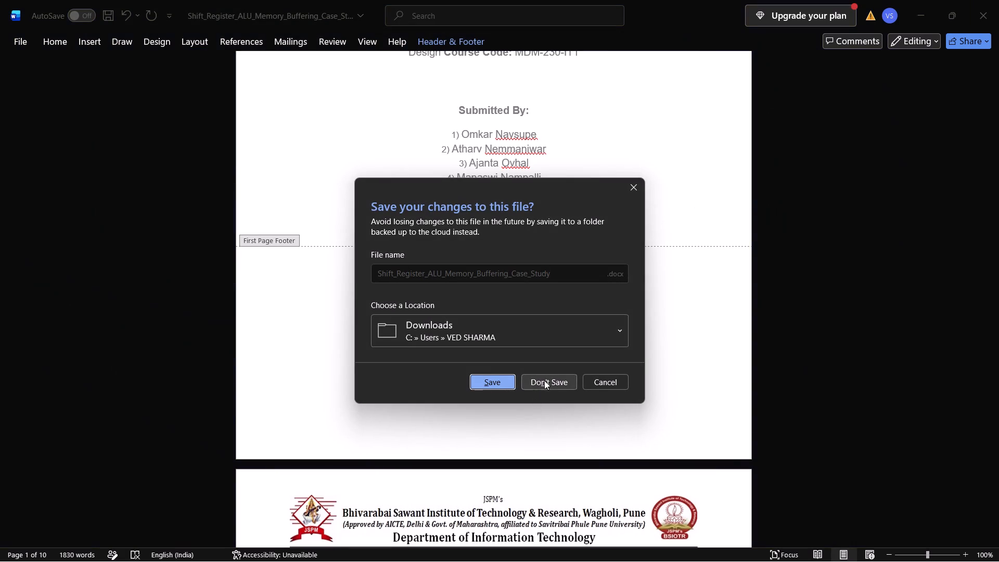
click(546, 378)
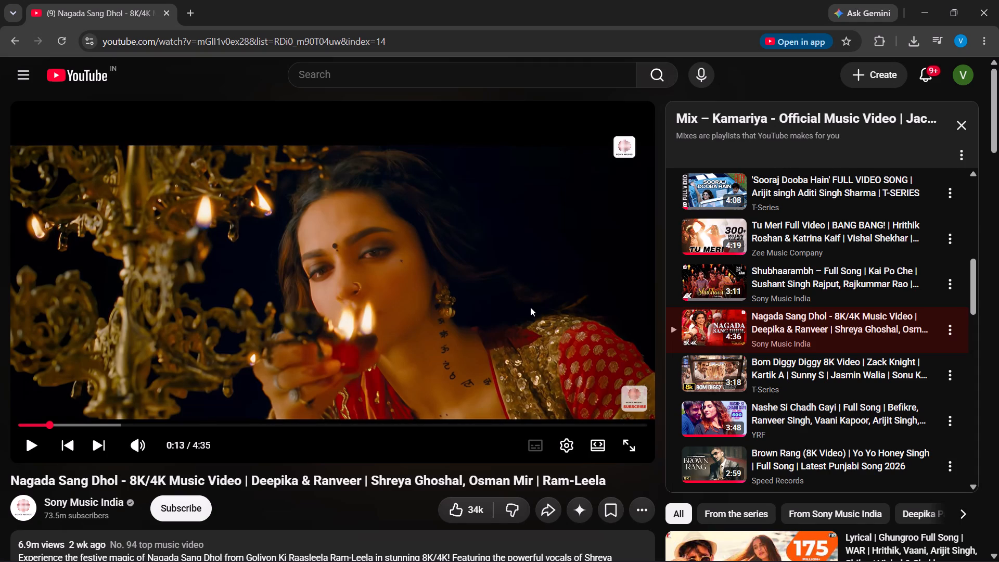
Switch to File Explorer and reopen the Shift_Register_ALU_Memory_Buffering case study PDF from Downloads in Word.
key(alt+Tab)
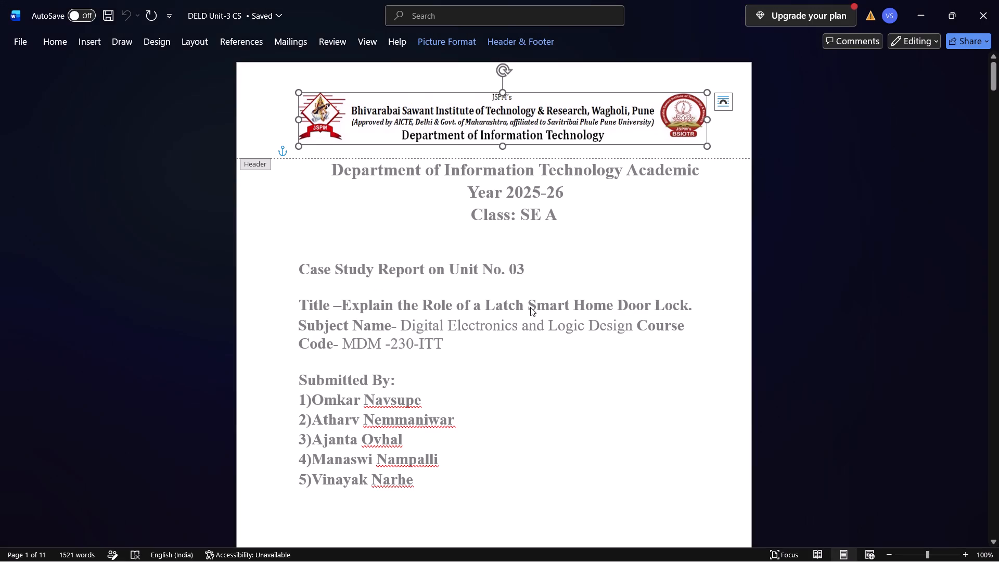
key(alt+Tab)
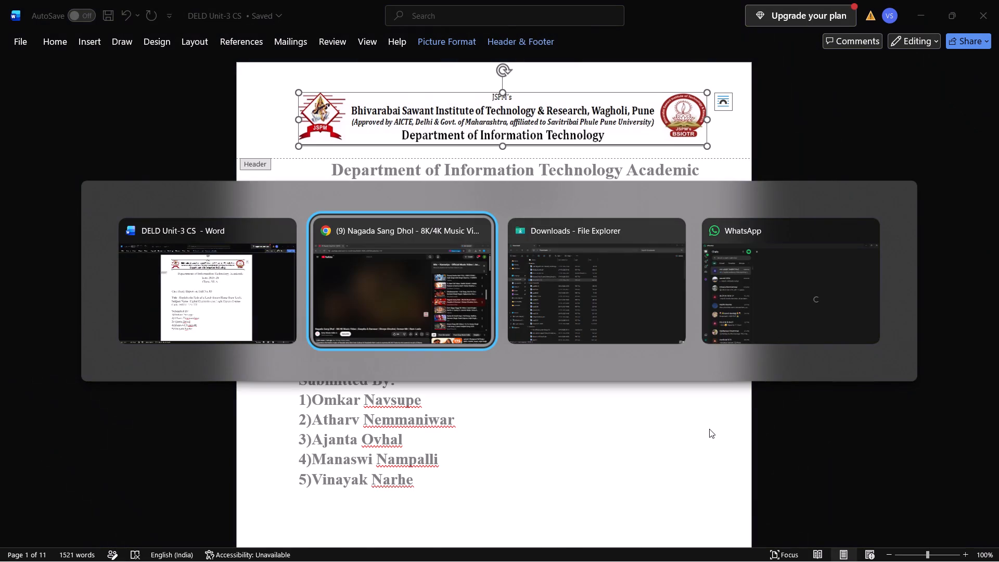
key(alt+Tab)
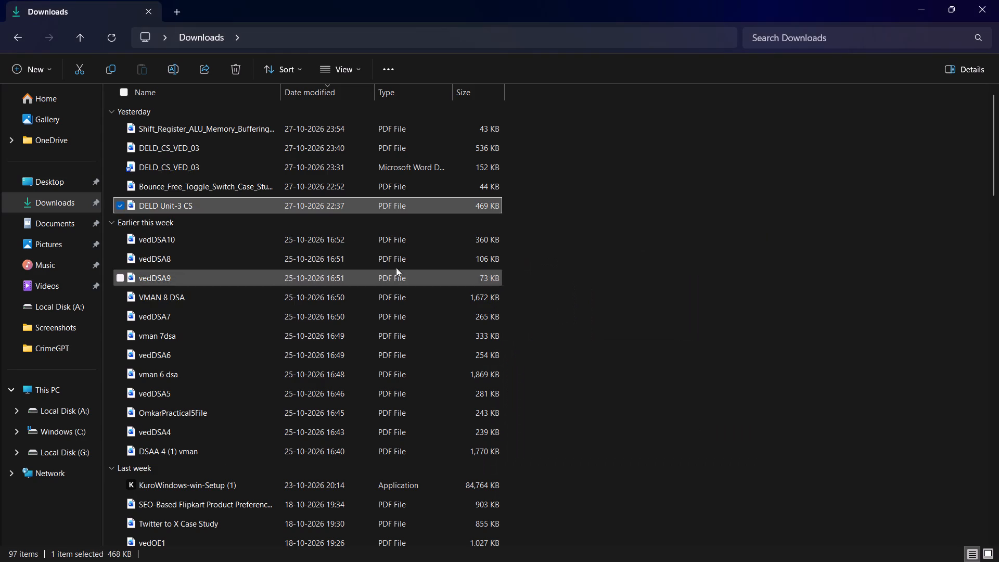
double_click(249, 135)
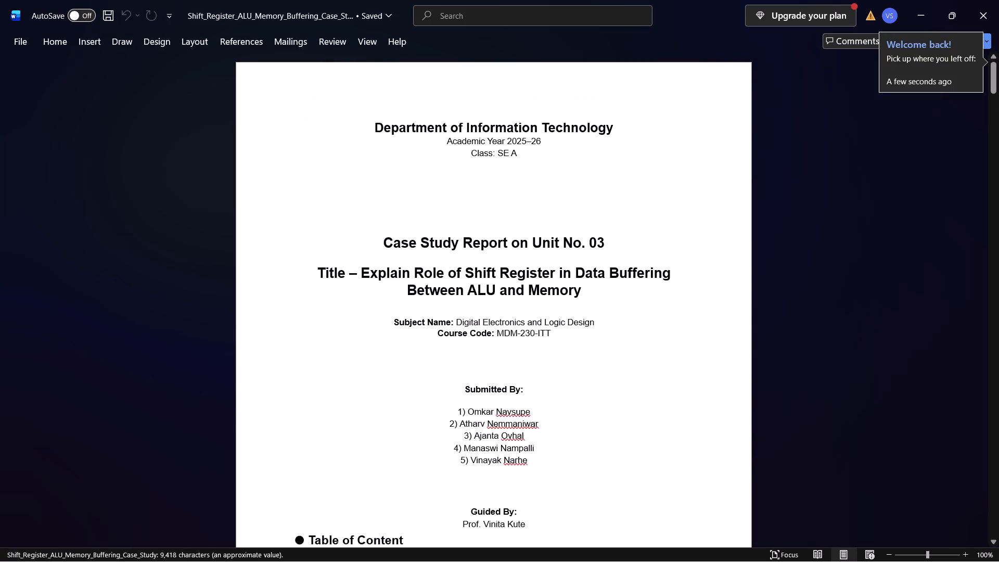
double_click(828, 171)
scroll(828, 171, down, 4)
scroll(828, 171, up, 4)
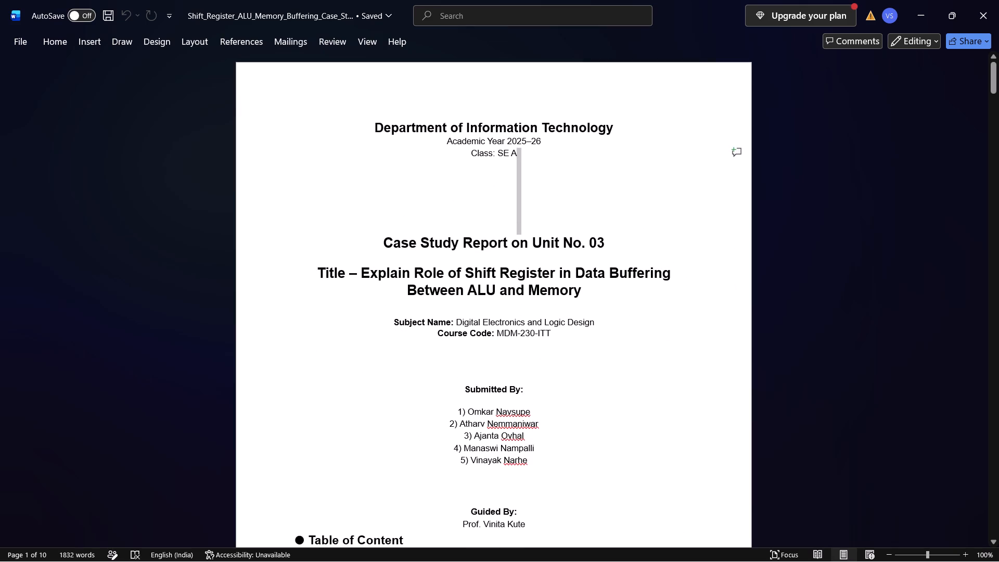
Insert the built-in Blank header on the report's first page.
click(522, 86)
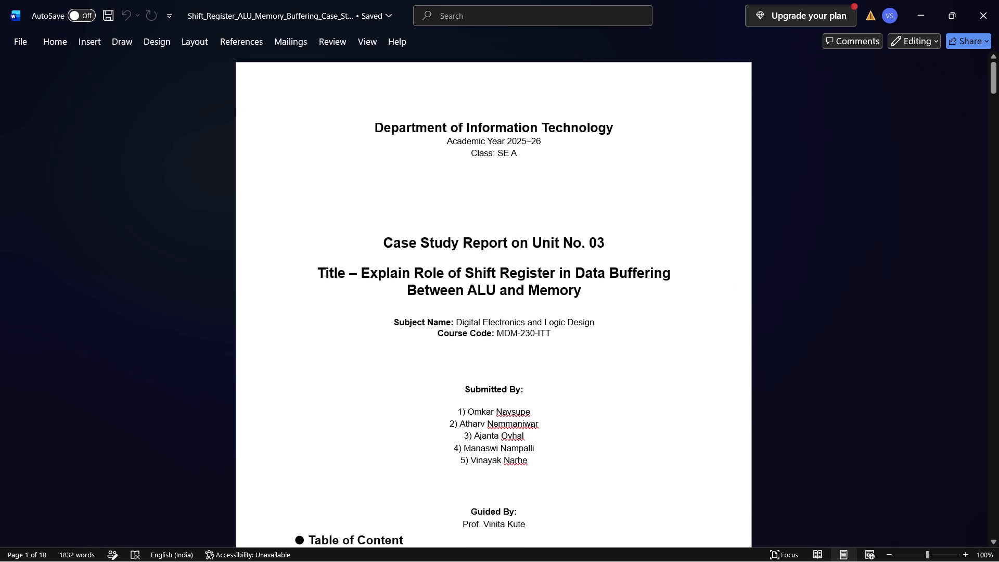
click(102, 44)
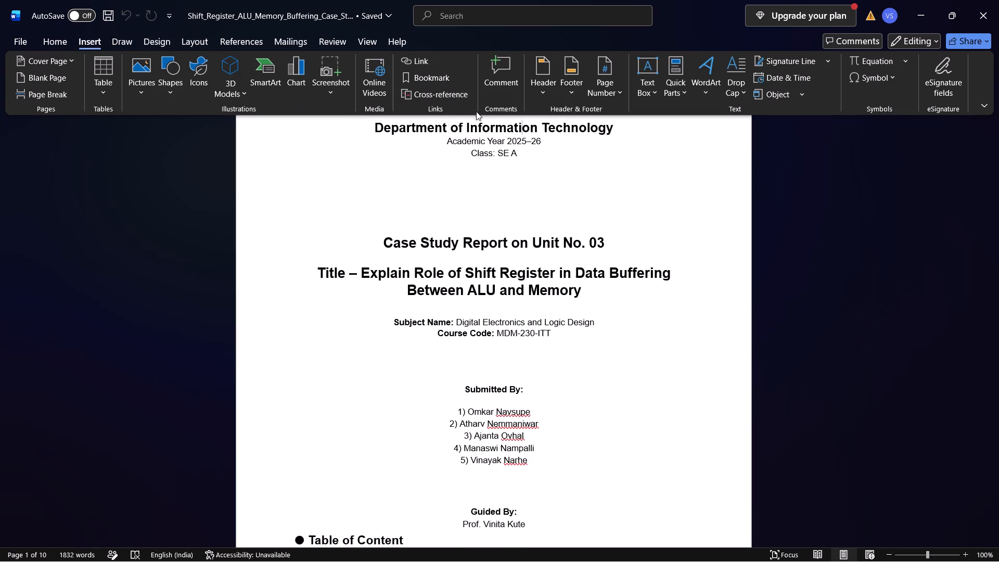
click(542, 92)
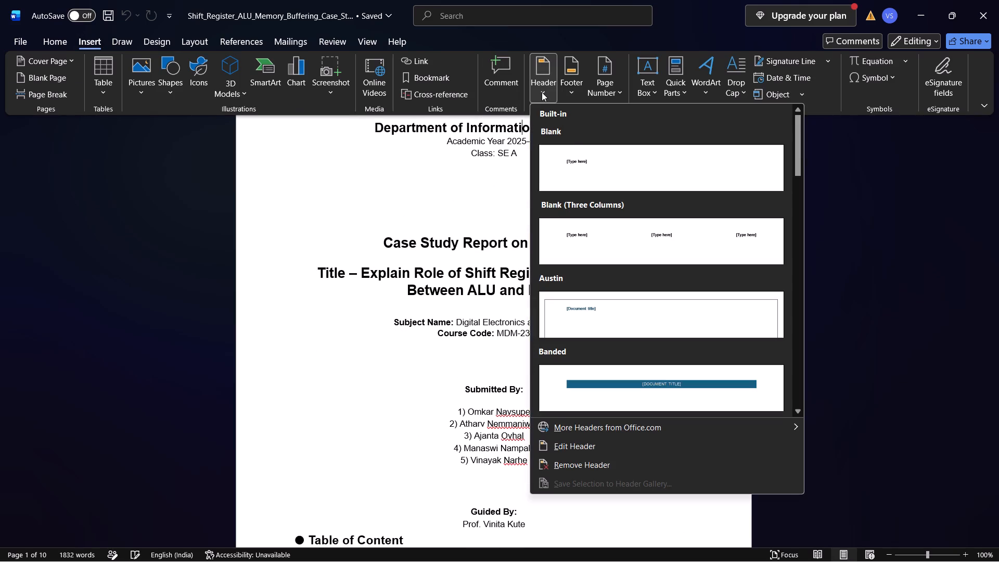
click(572, 156)
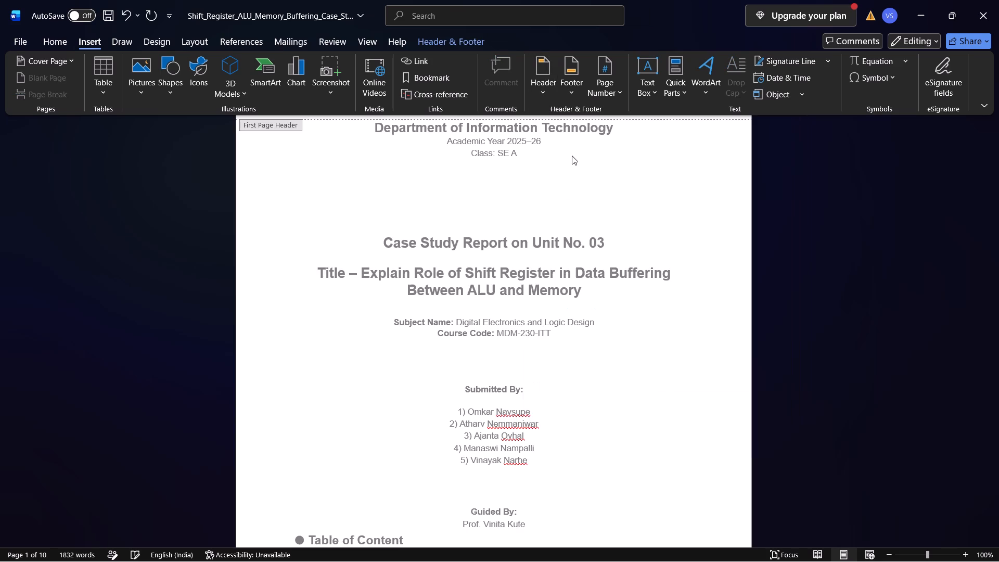
scroll(572, 156, up, 4)
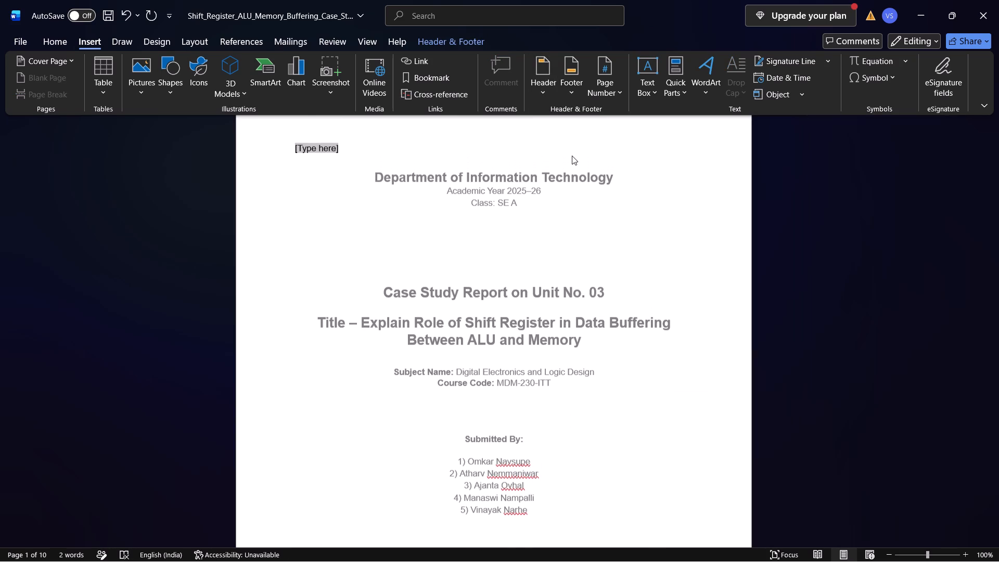
Insert the built-in Blank footer on the report's first page.
click(573, 90)
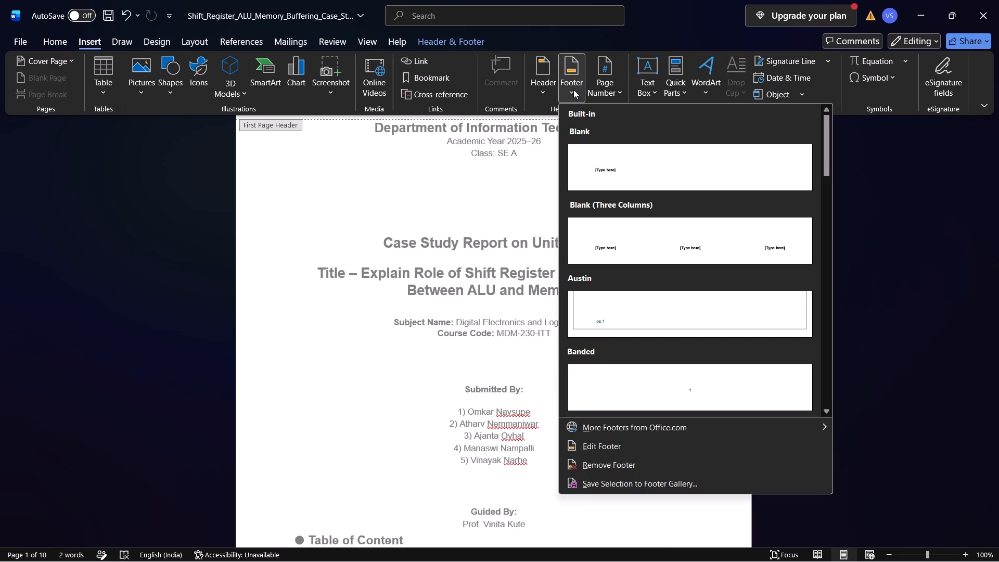
click(593, 164)
scroll(593, 164, down, 1)
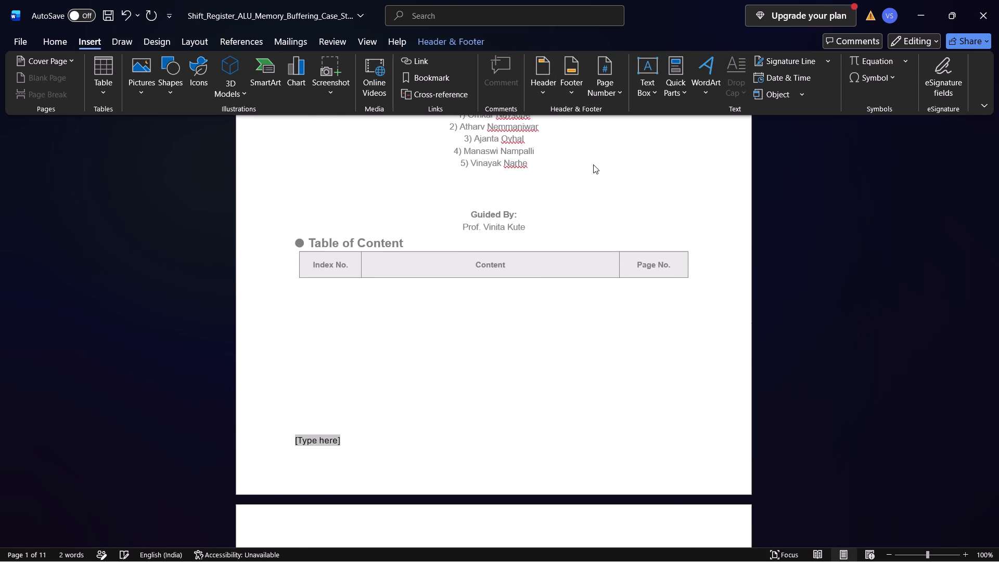
scroll(593, 164, down, 1)
click(391, 299)
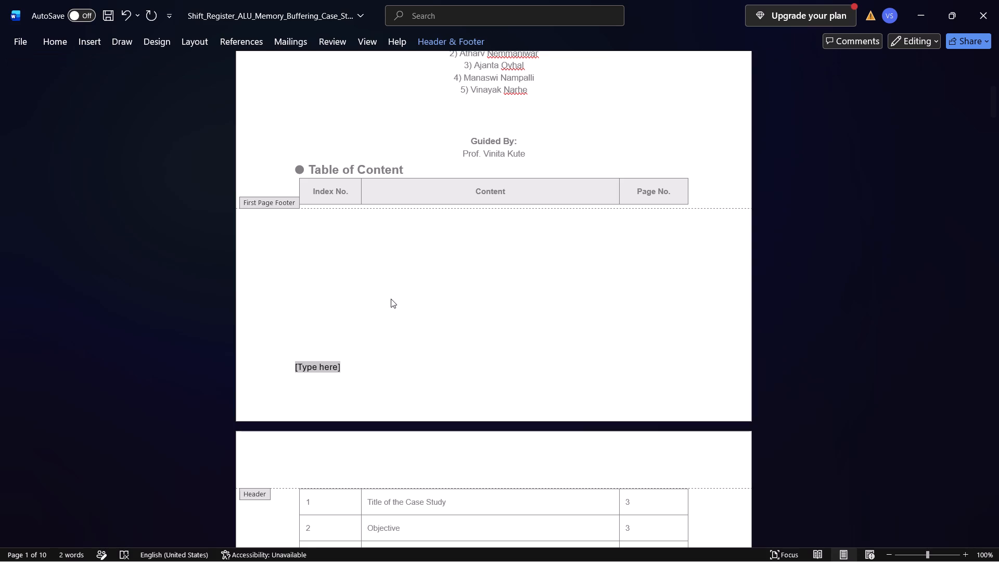
Check the footer banner on the first page of the DELD Unit-3 CS document and return to the report's cover page.
key(alt+Tab)
scroll(391, 299, right, 1)
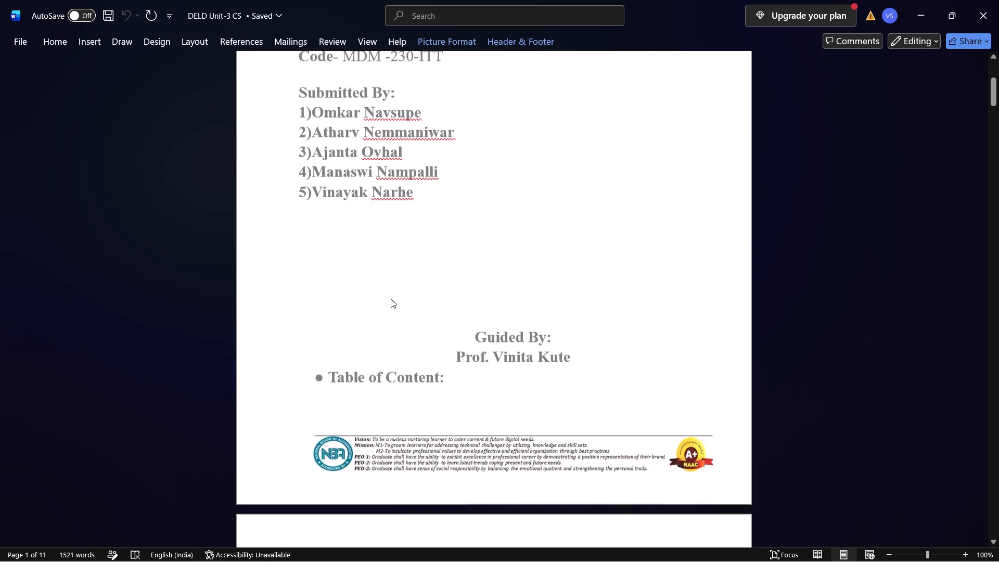
scroll(391, 299, right, 1)
key(alt+Tab)
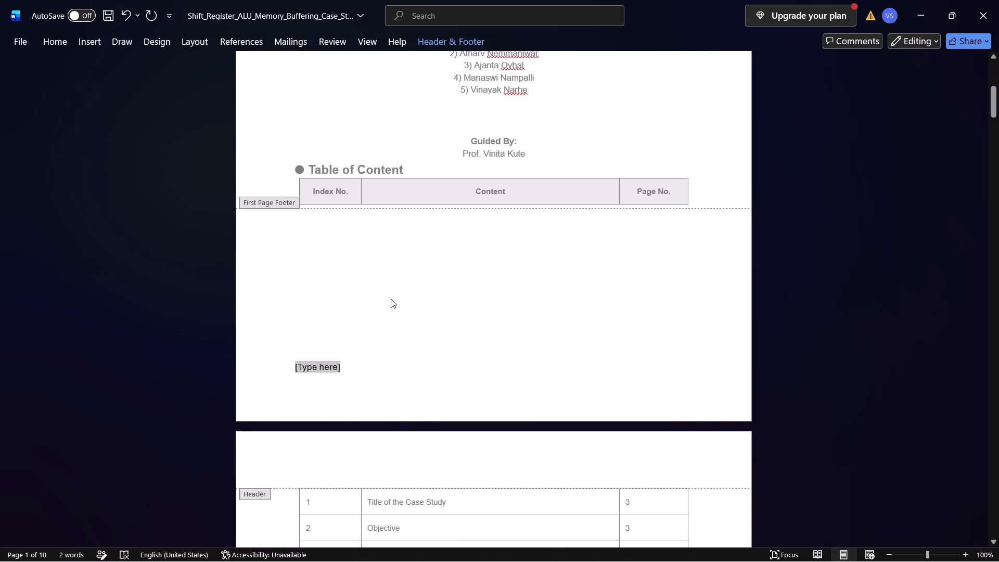
scroll(514, 217, up, 1)
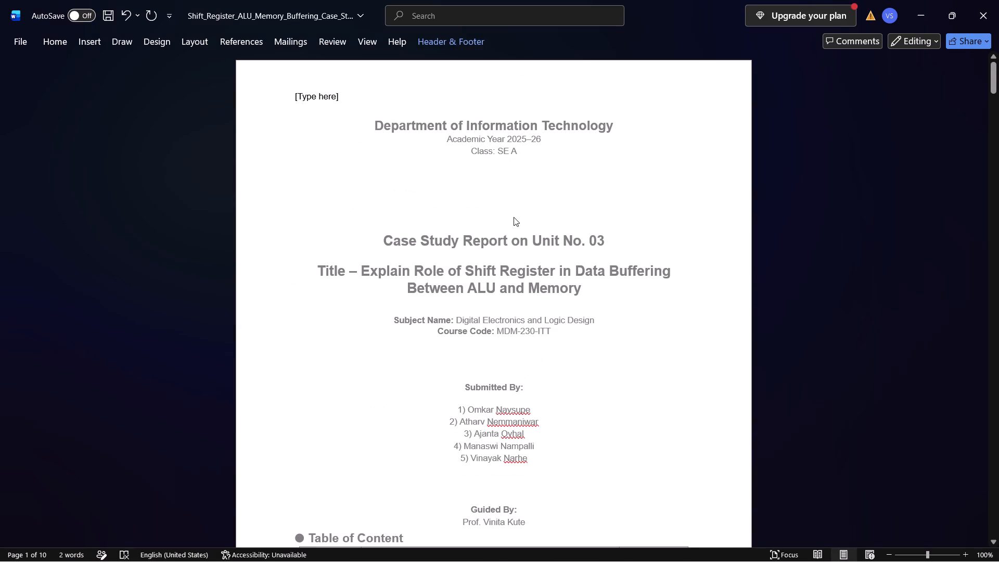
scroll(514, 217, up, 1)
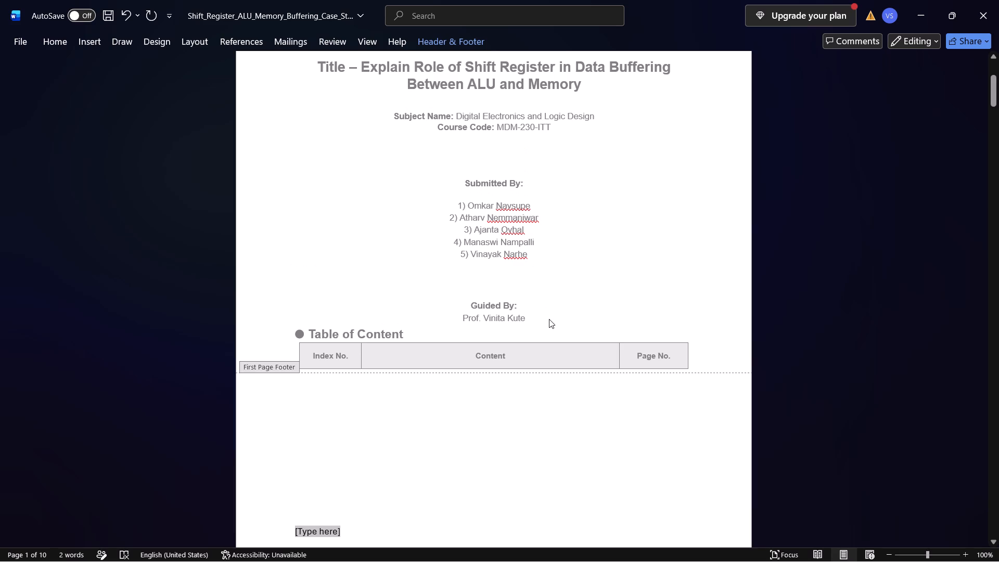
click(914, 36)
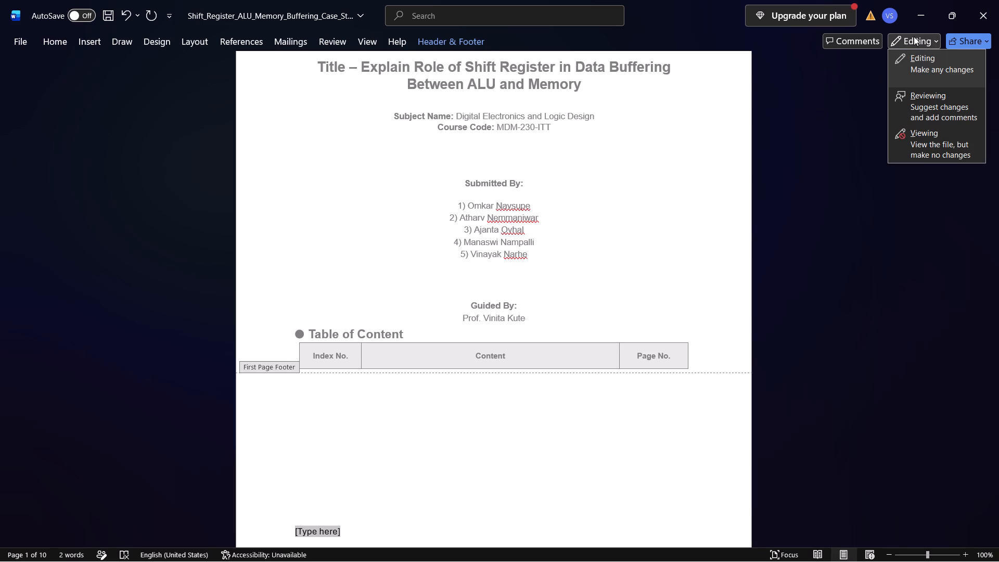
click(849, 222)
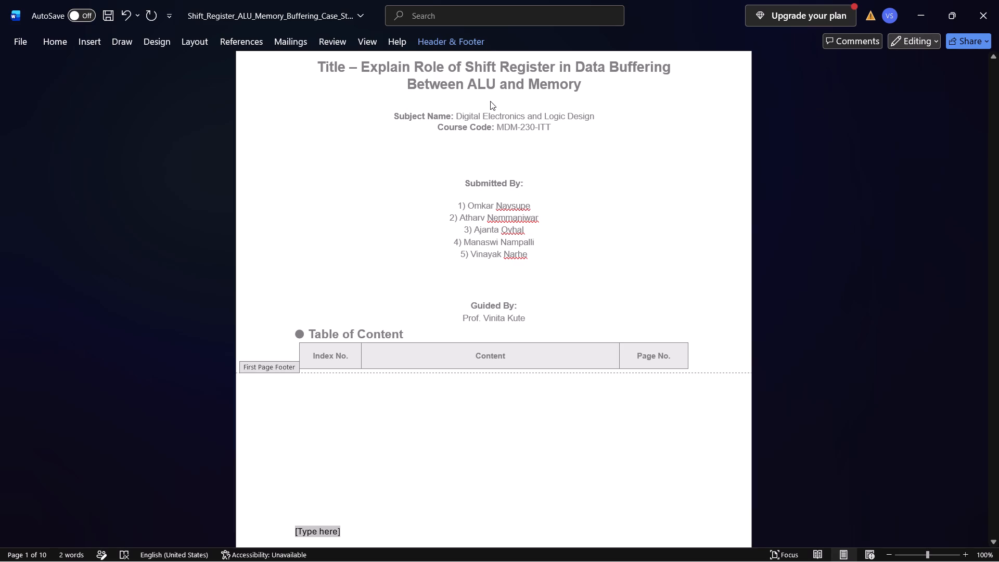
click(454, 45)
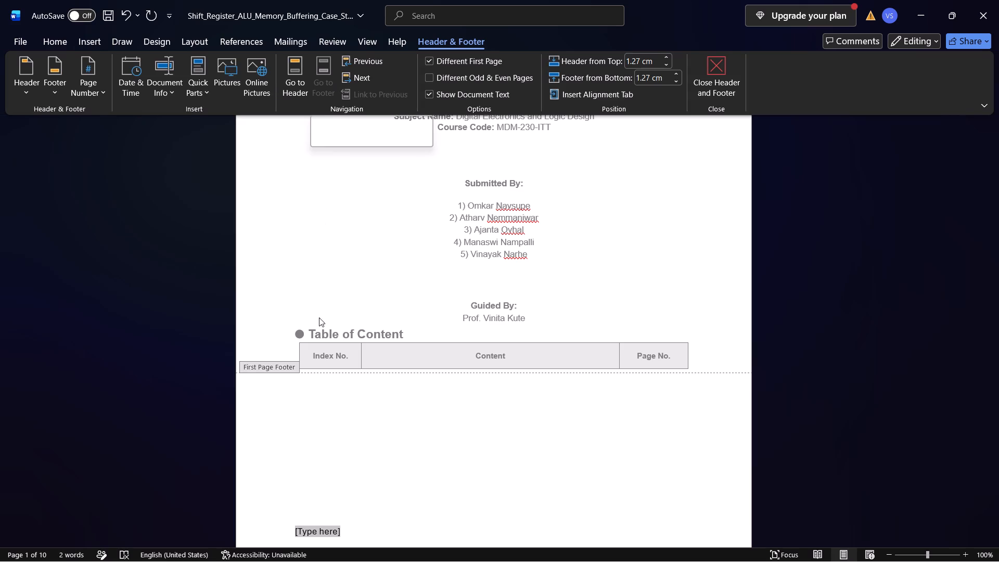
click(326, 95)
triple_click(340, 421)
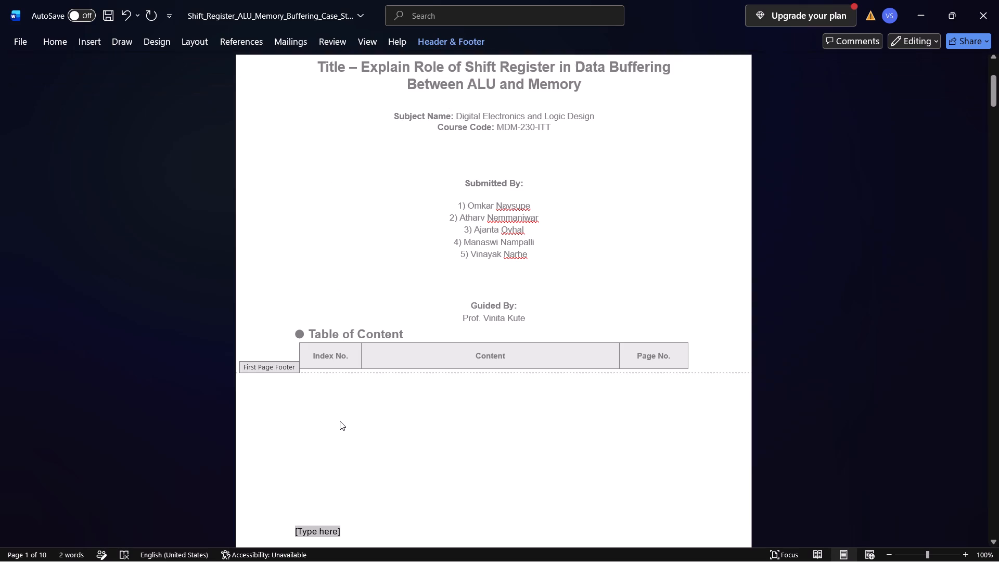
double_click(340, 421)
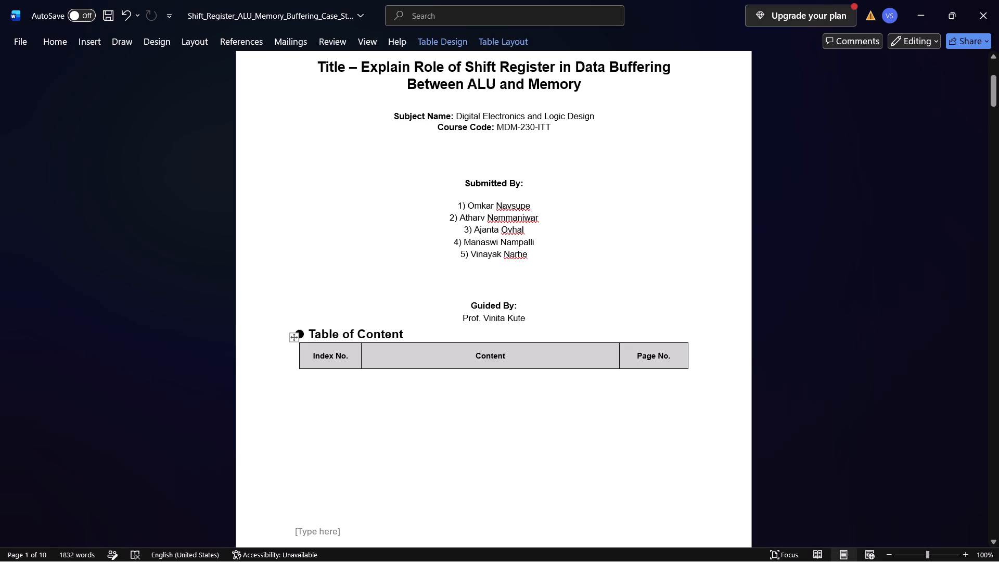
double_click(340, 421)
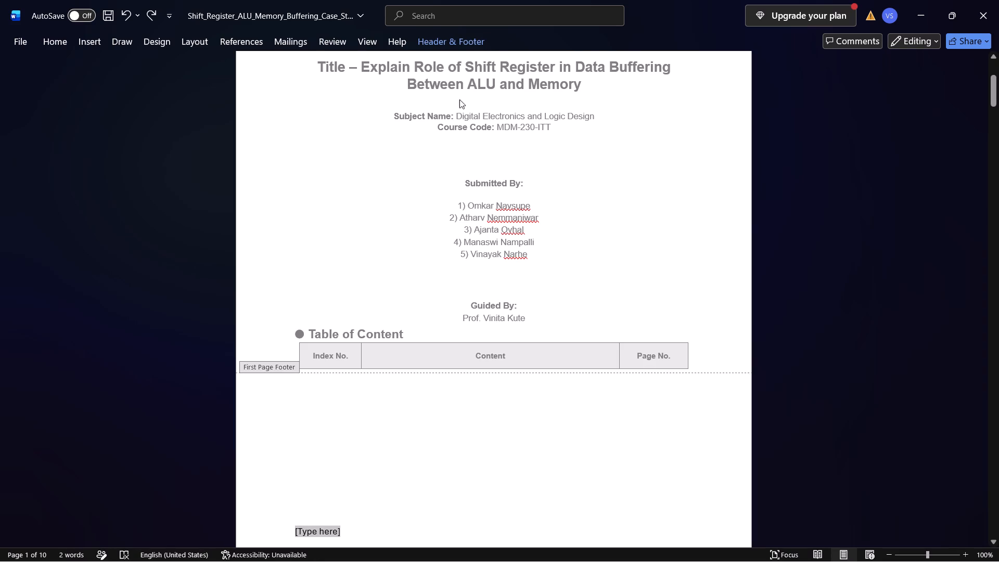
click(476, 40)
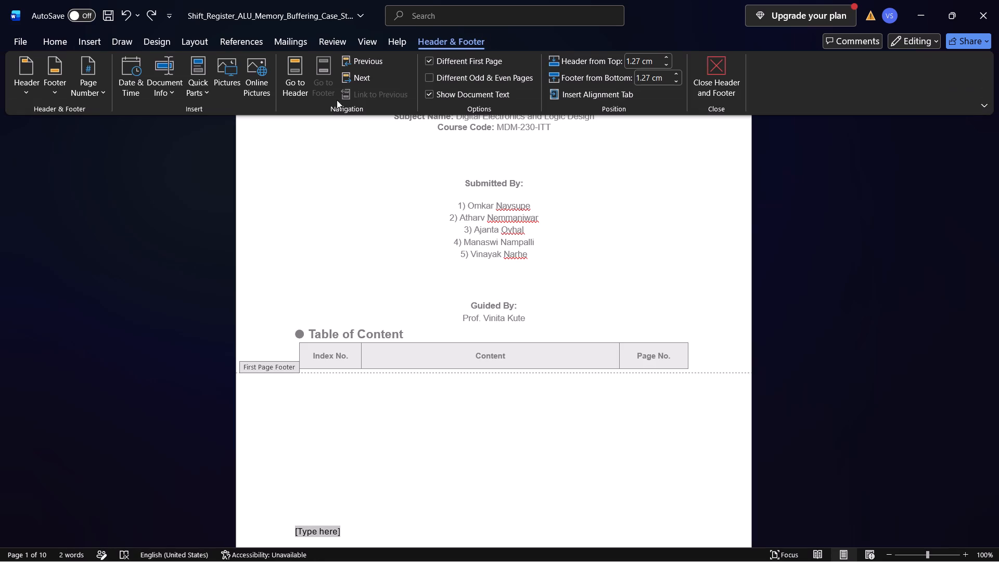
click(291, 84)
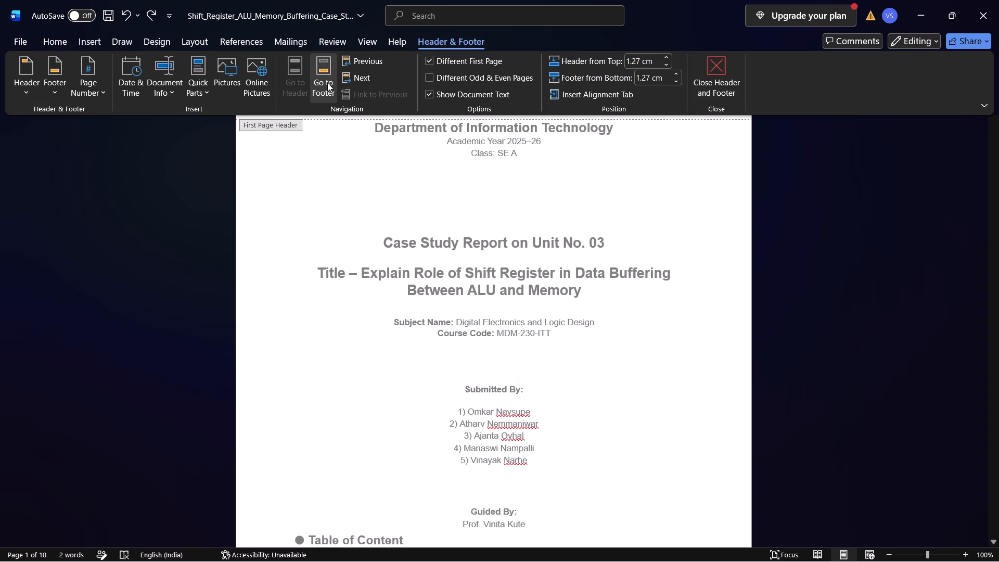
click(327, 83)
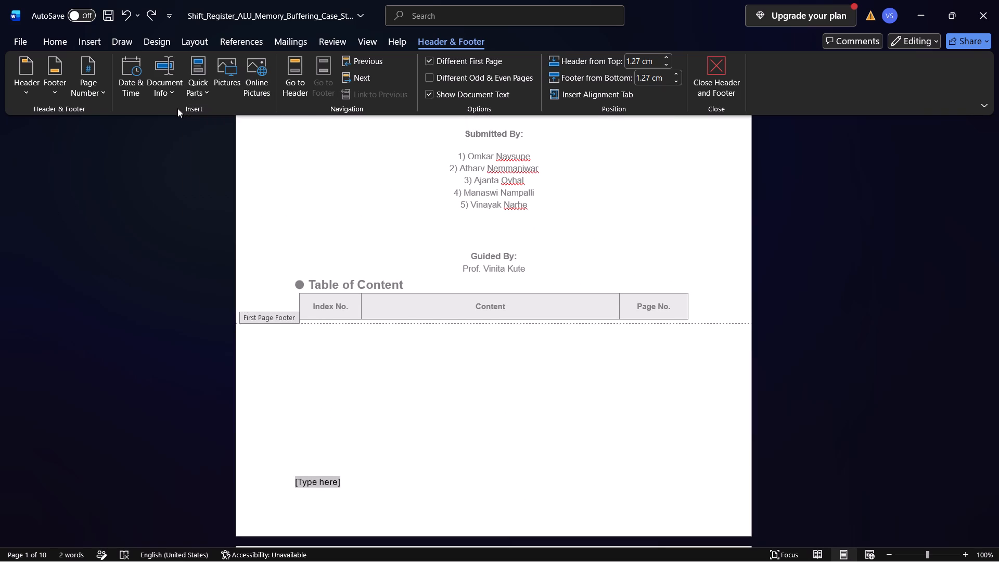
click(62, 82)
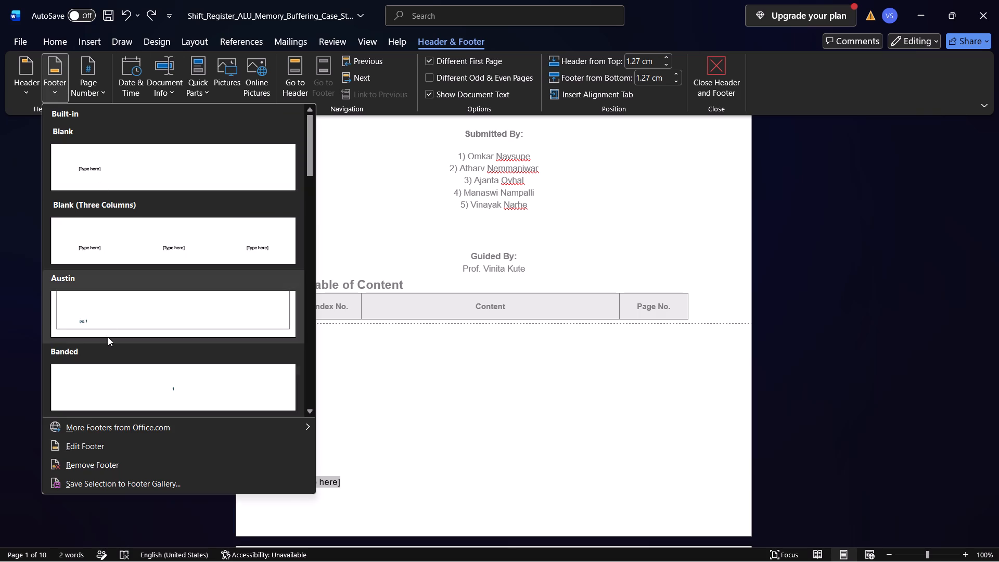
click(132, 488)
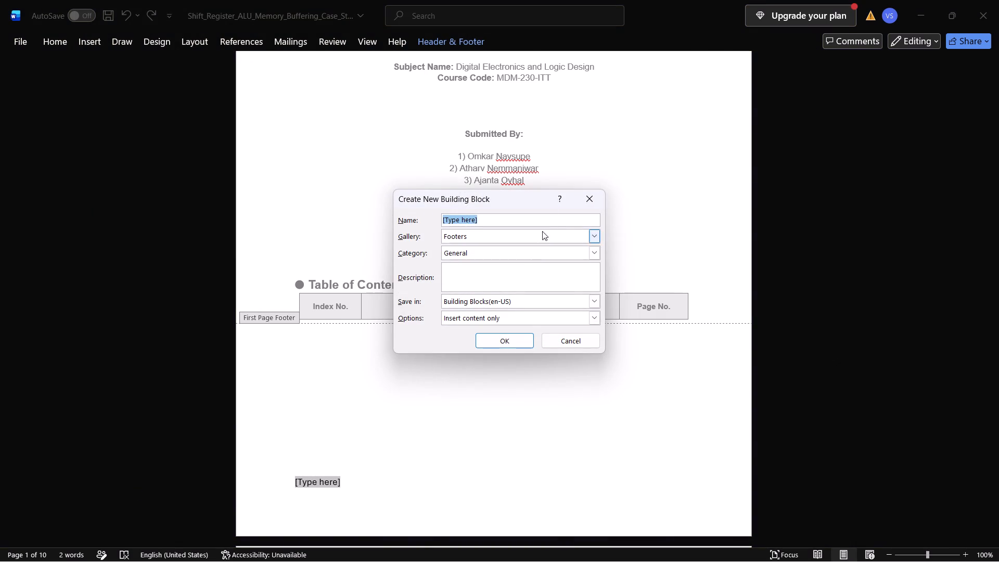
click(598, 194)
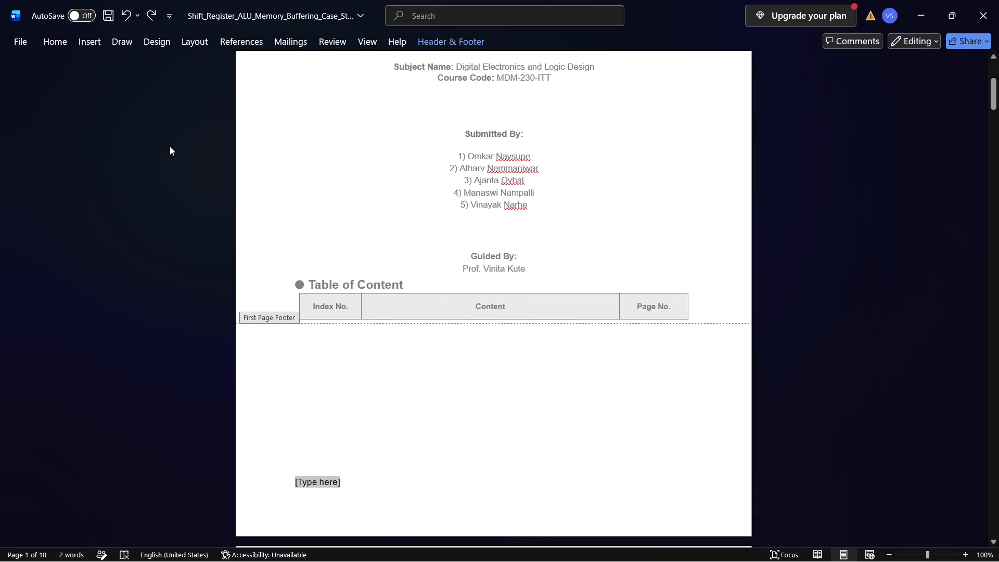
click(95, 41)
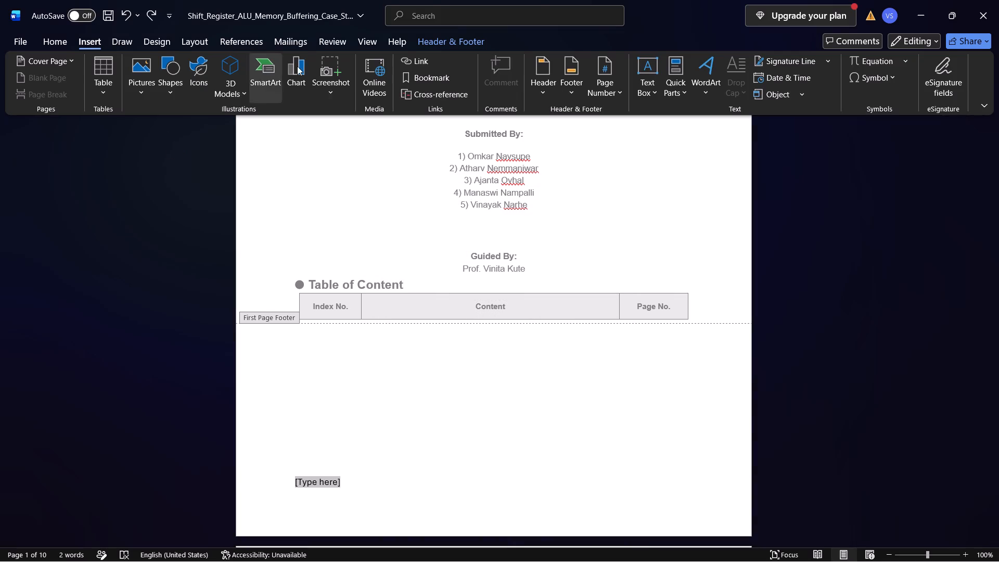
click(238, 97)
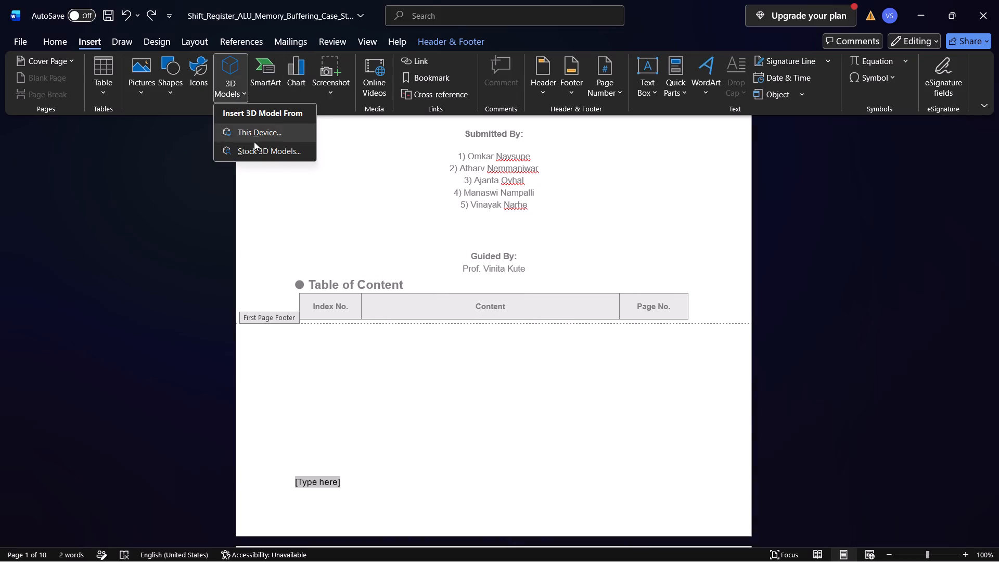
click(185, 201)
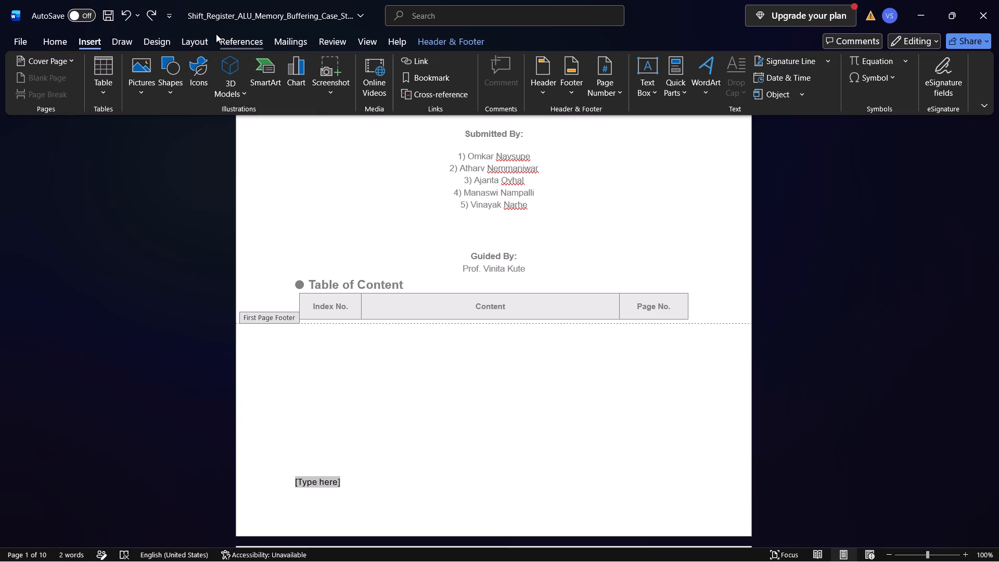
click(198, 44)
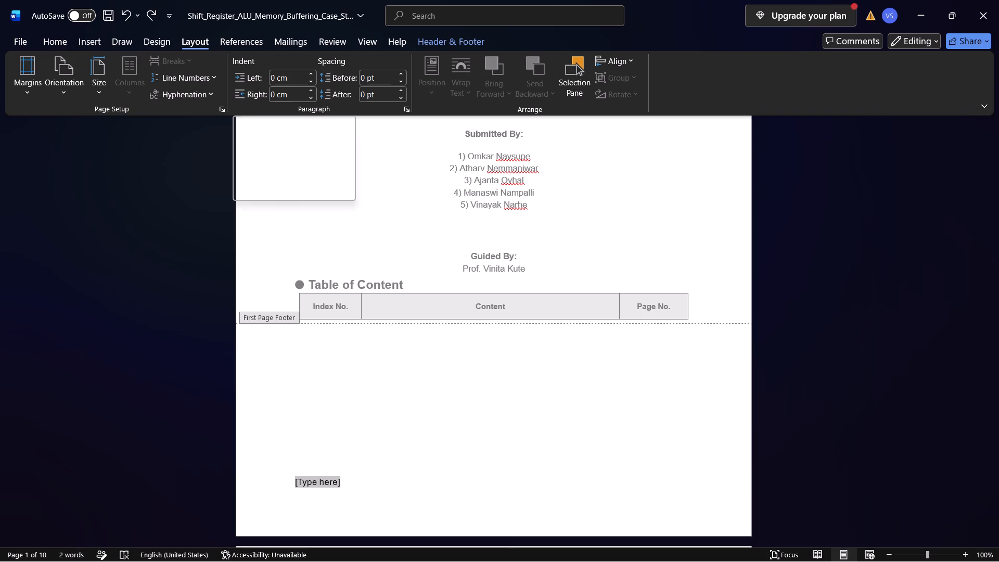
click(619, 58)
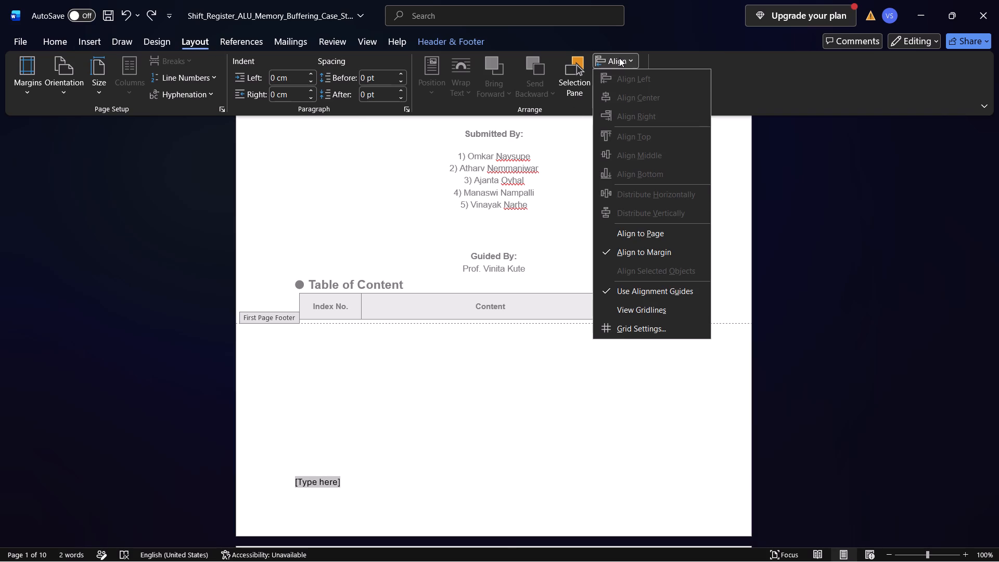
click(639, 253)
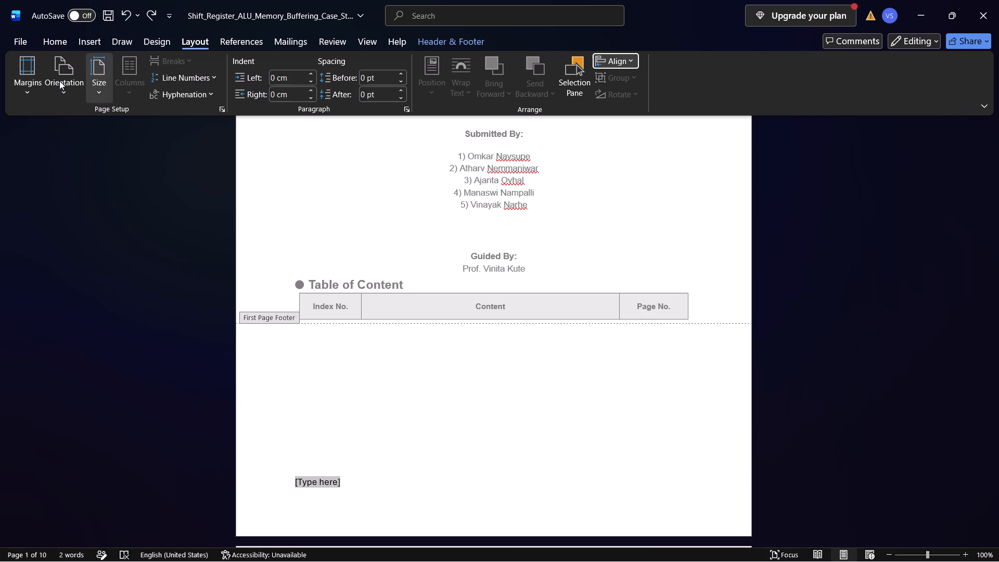
Apply the Normal margin preset, 2.54 cm on all sides, to the report.
click(31, 84)
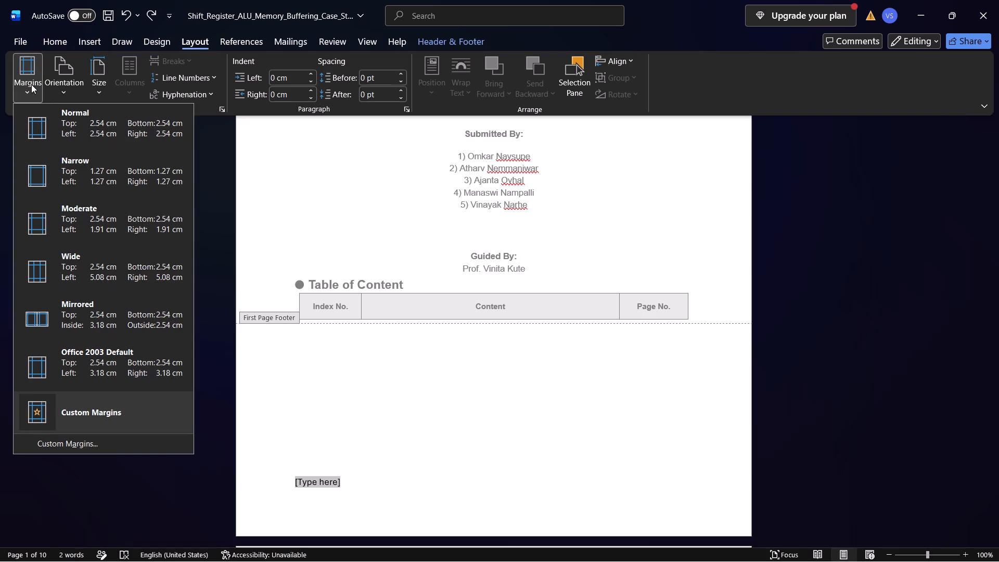
click(91, 113)
Review the layout of the cover, table of contents and following pages with the new margins.
scroll(217, 328, up, 1)
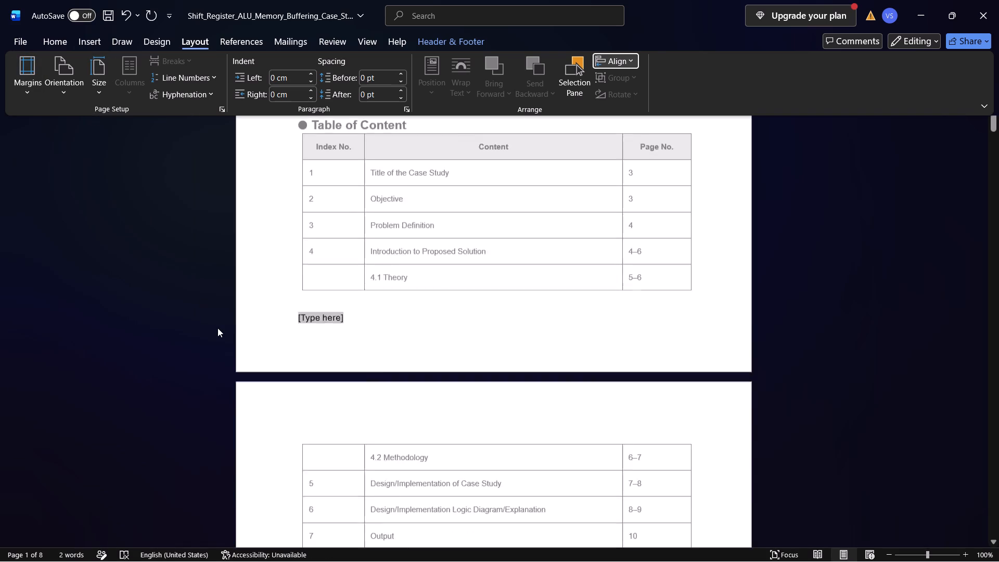
scroll(217, 328, up, 4)
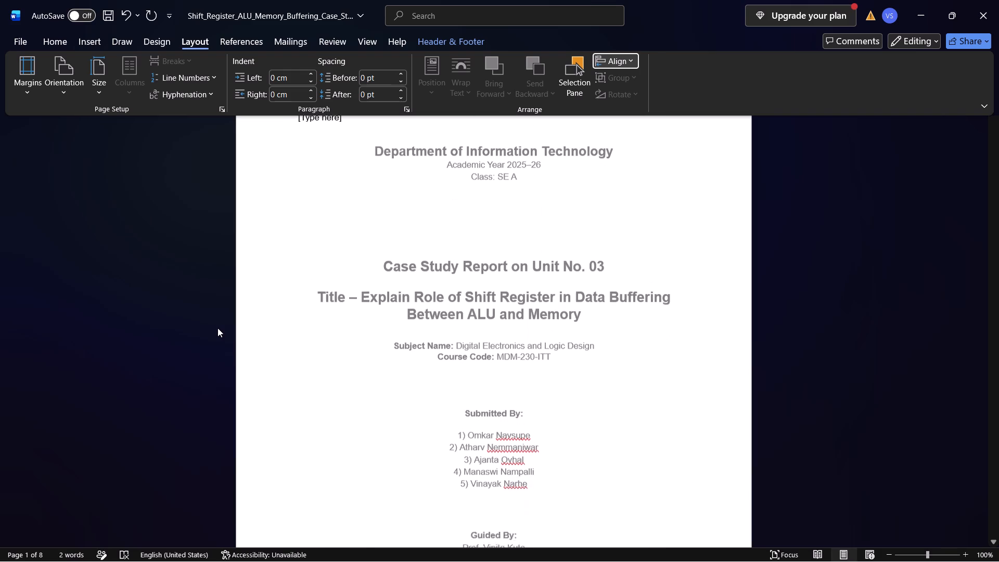
scroll(217, 328, down, 9)
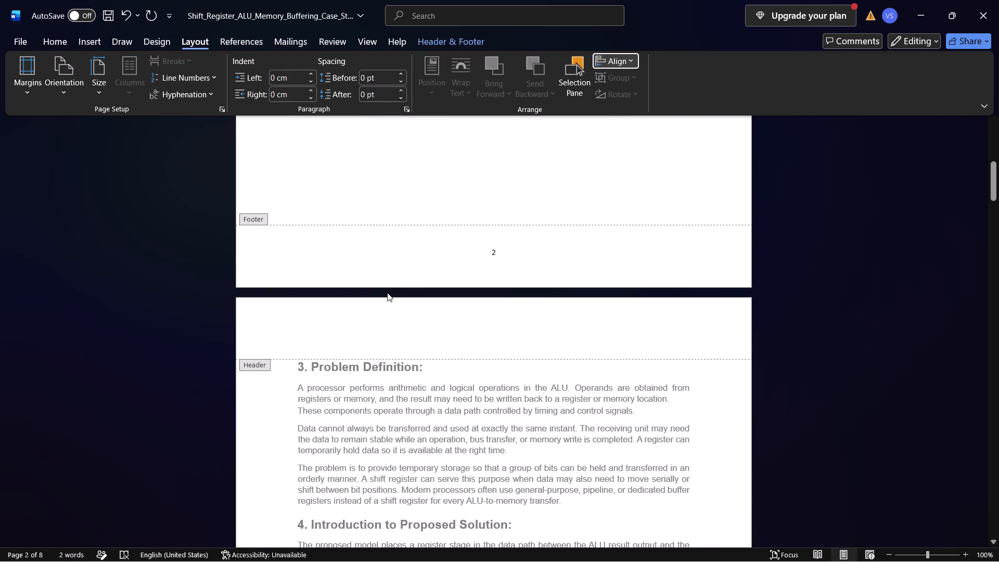
scroll(387, 292, down, 6)
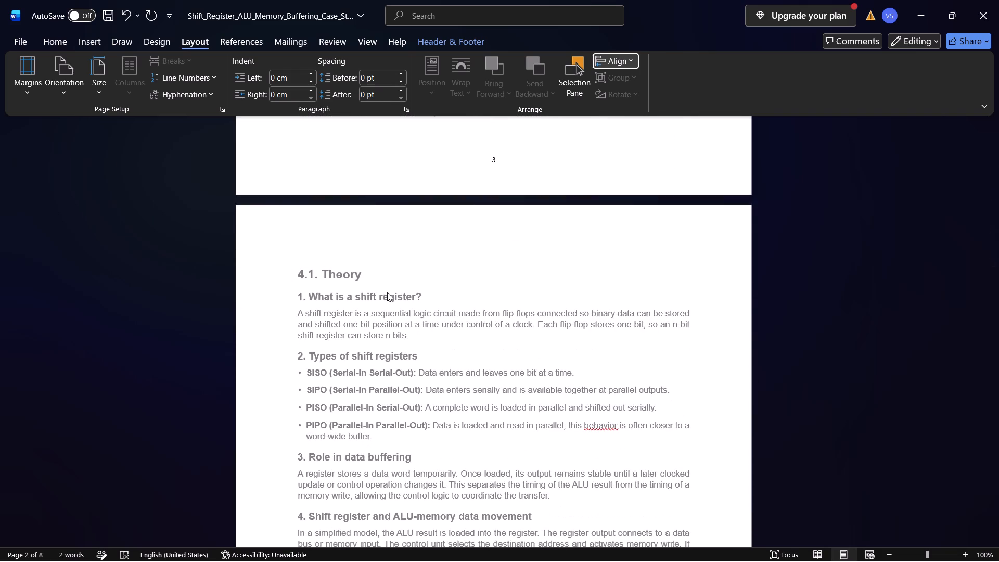
scroll(387, 292, up, 7)
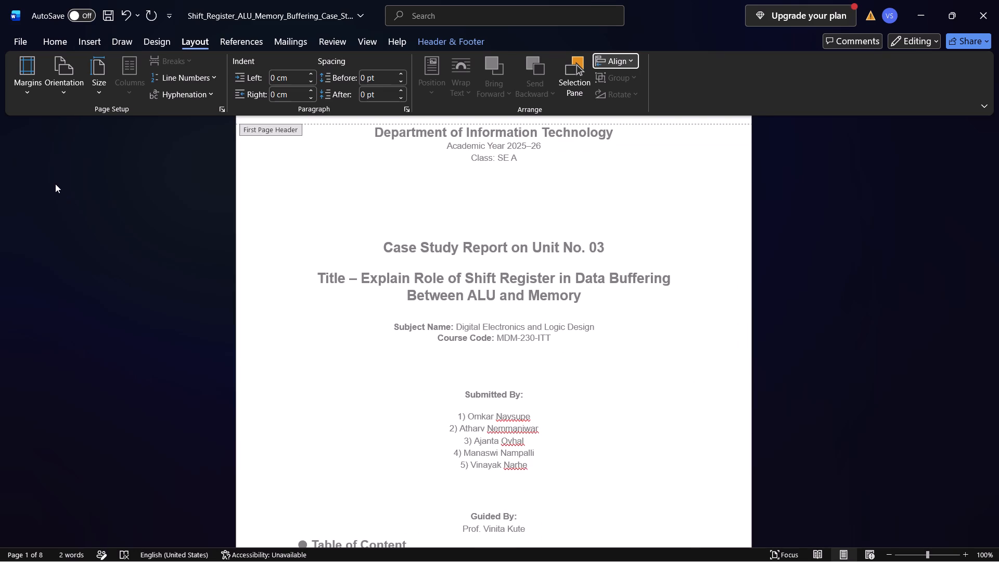
Replace the [Type here] placeholder in the first-page header with the copied institute banner picture.
click(289, 203)
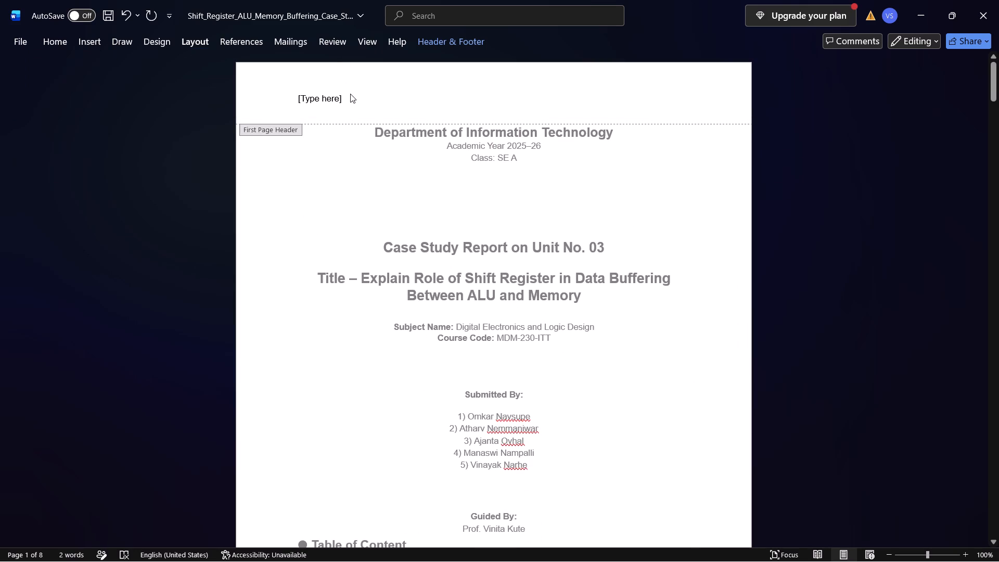
double_click(350, 94)
key(BackSpace)
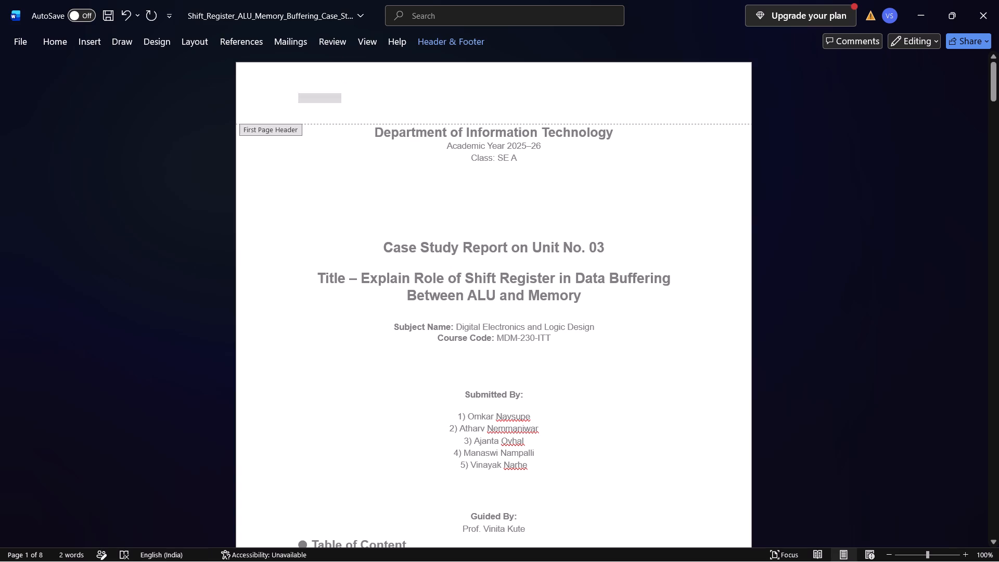
key(ctrl+v)
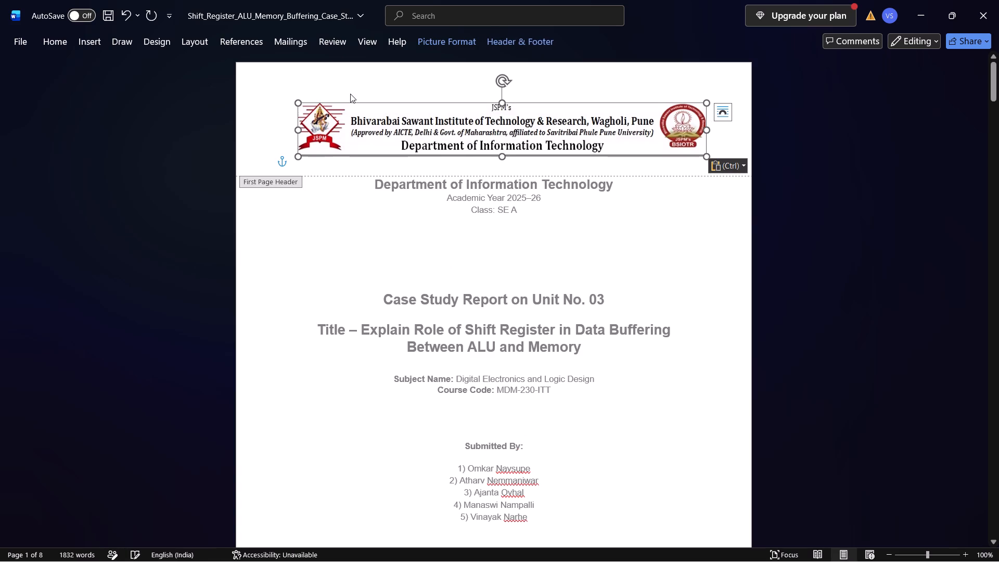
Set the first-page header banner's text wrapping to Tight and centre it horizontally near the top of the cover page.
click(722, 109)
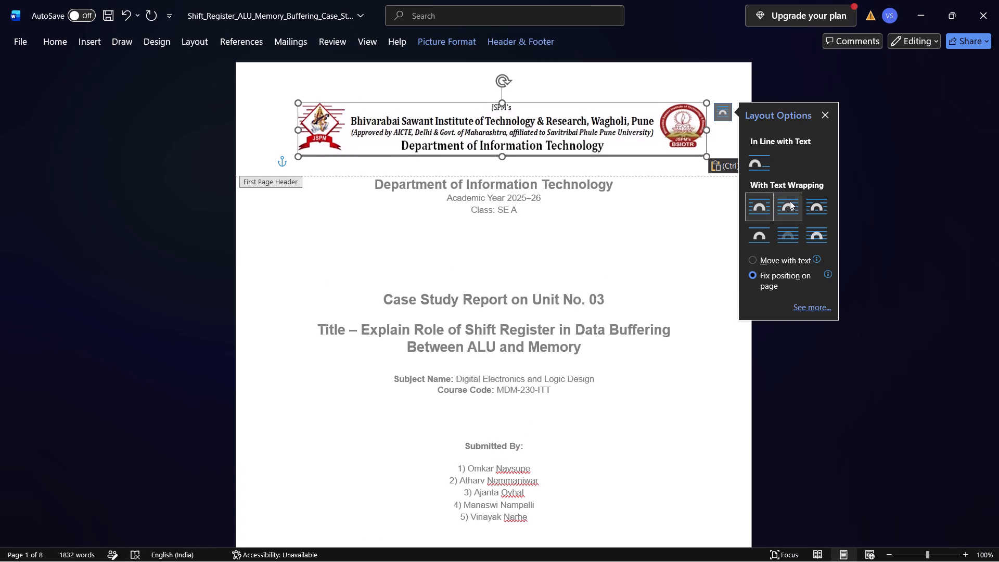
click(790, 201)
drag(522, 125, 514, 106)
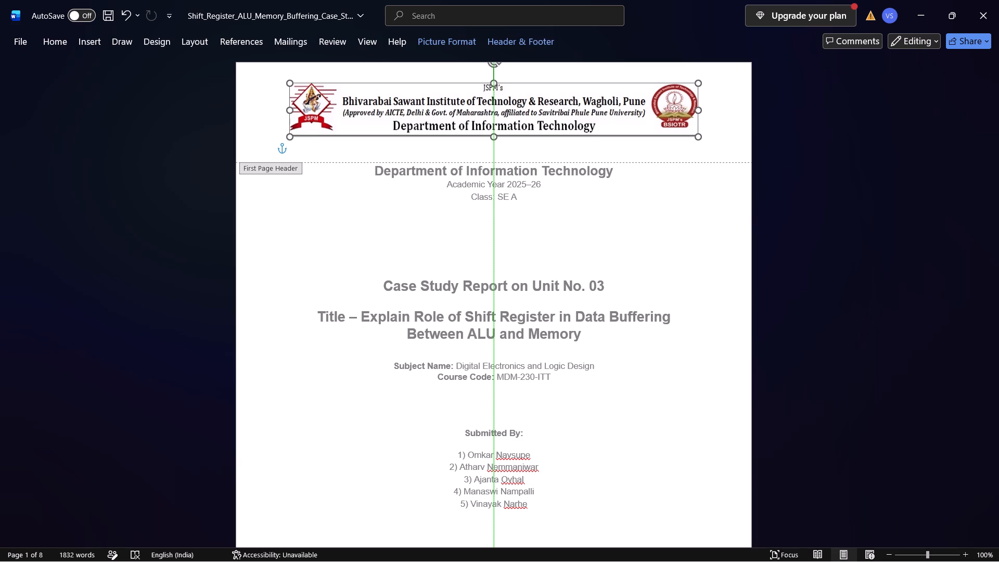
drag(514, 106, 513, 110)
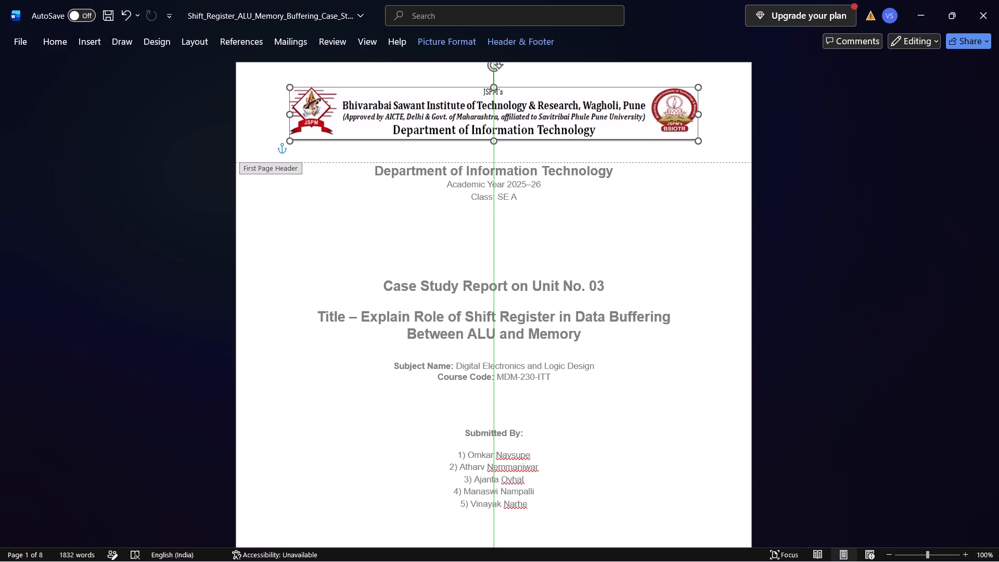
drag(513, 110, 513, 111)
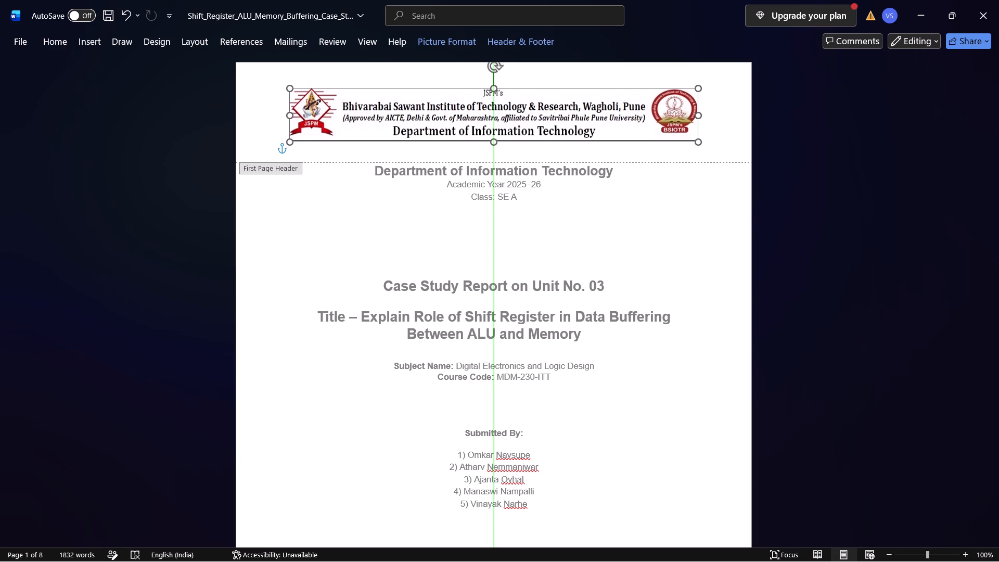
drag(513, 111, 513, 114)
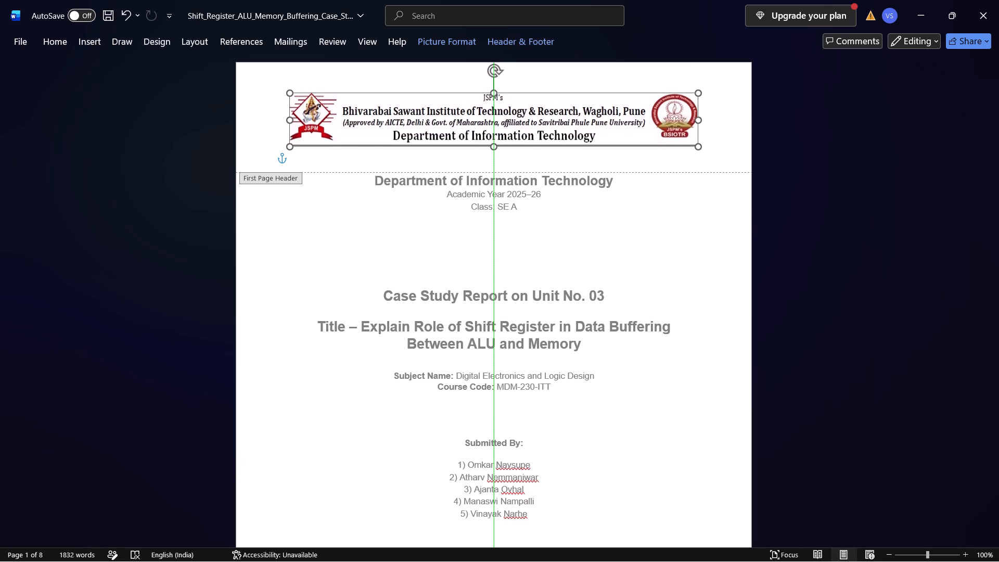
drag(513, 114, 513, 101)
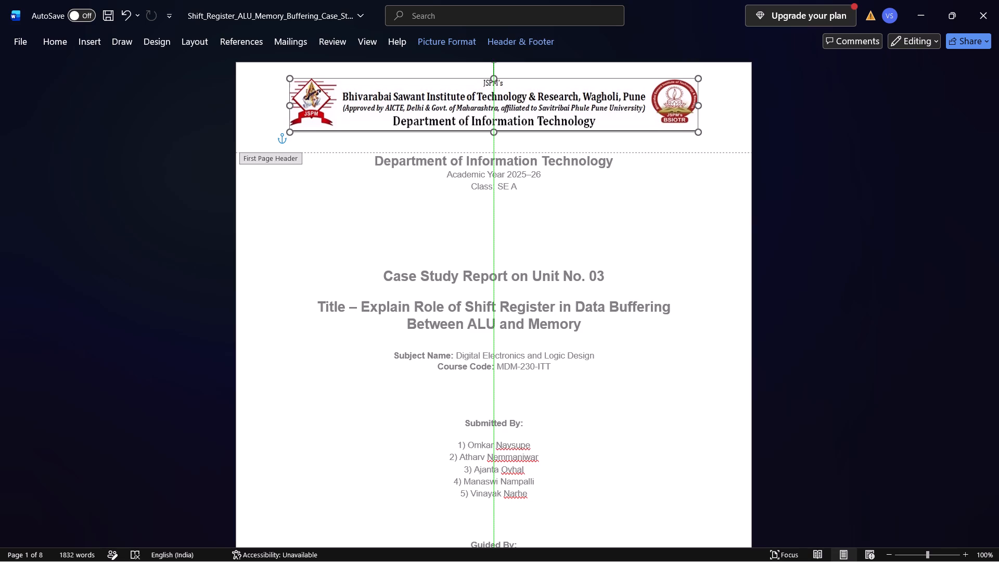
drag(513, 101, 513, 109)
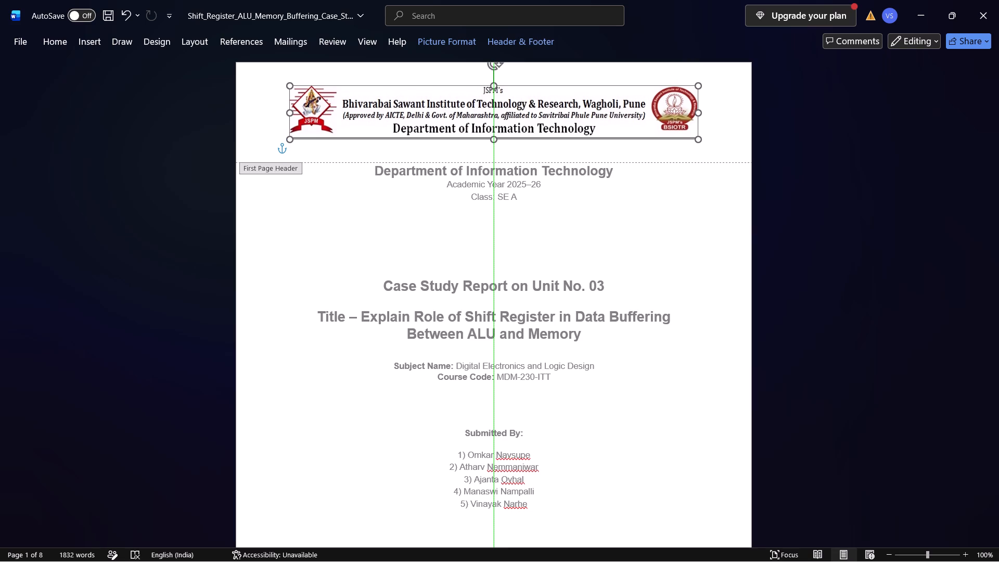
drag(513, 109, 513, 110)
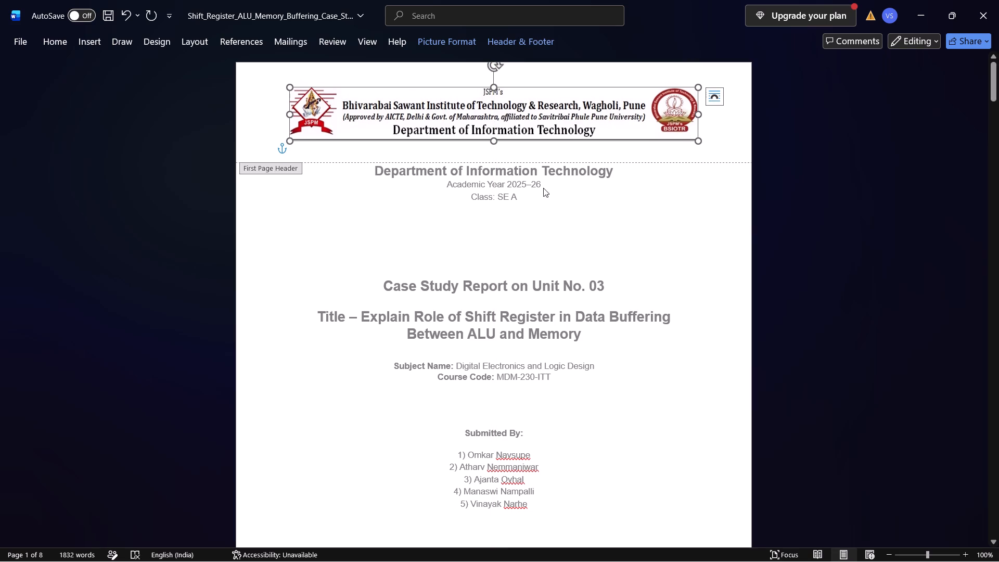
Paste the copied institute banner picture into the empty header of page 2.
scroll(574, 281, down, 6)
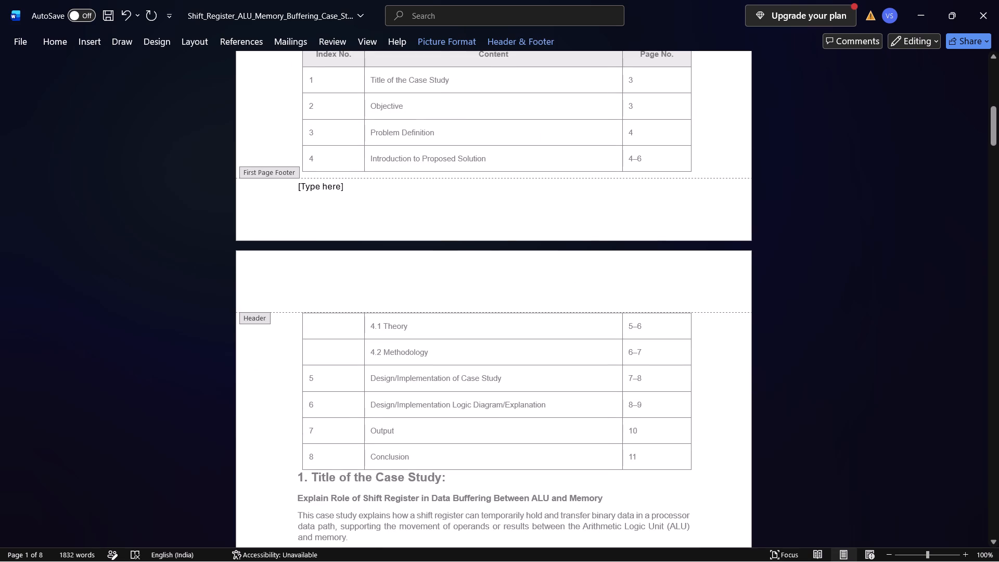
double_click(486, 271)
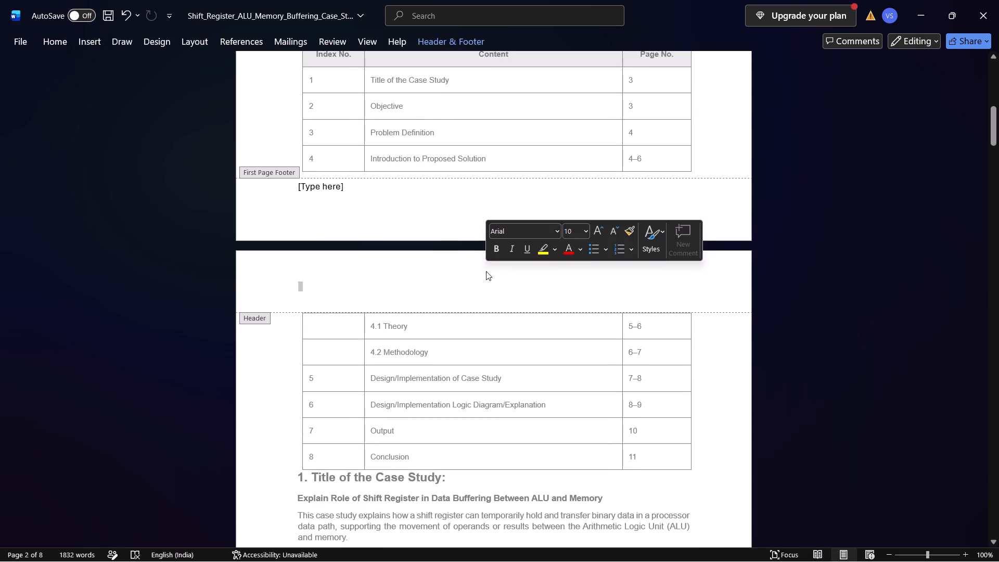
key(ctrl+v)
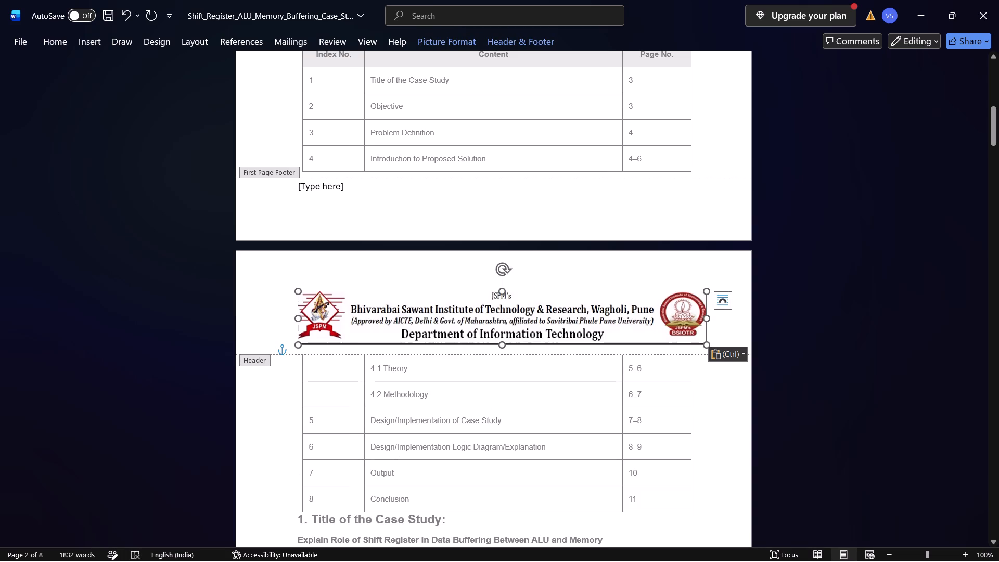
Set the page 2 header banner's wrapping to Tight, centre it horizontally just above the contents table, and leave header editing.
click(729, 299)
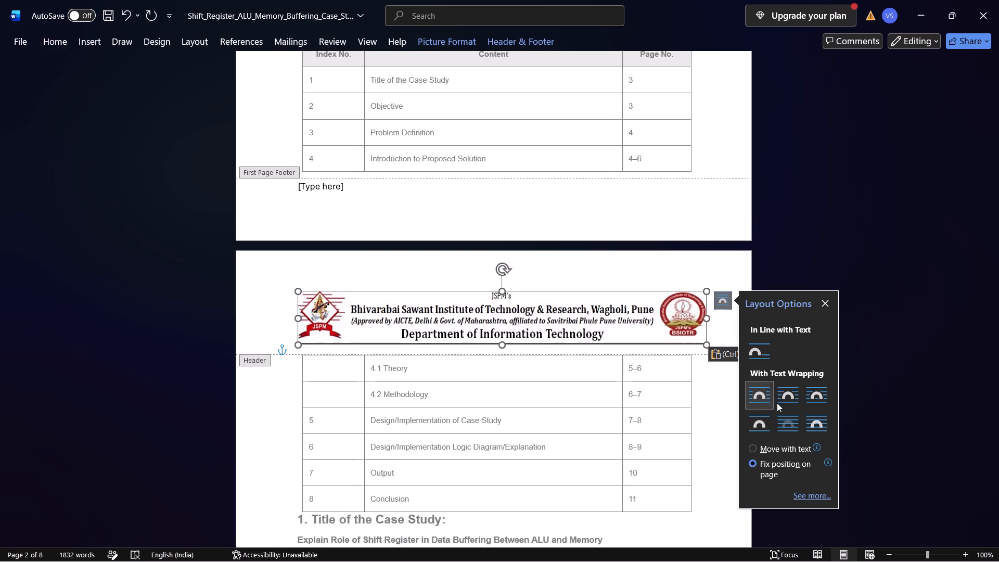
click(787, 404)
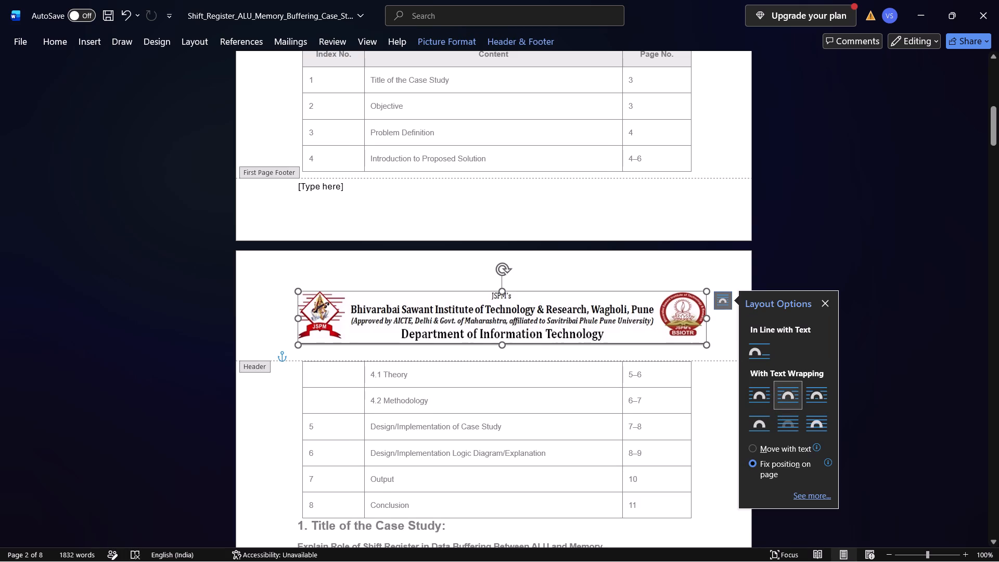
drag(532, 311, 516, 293)
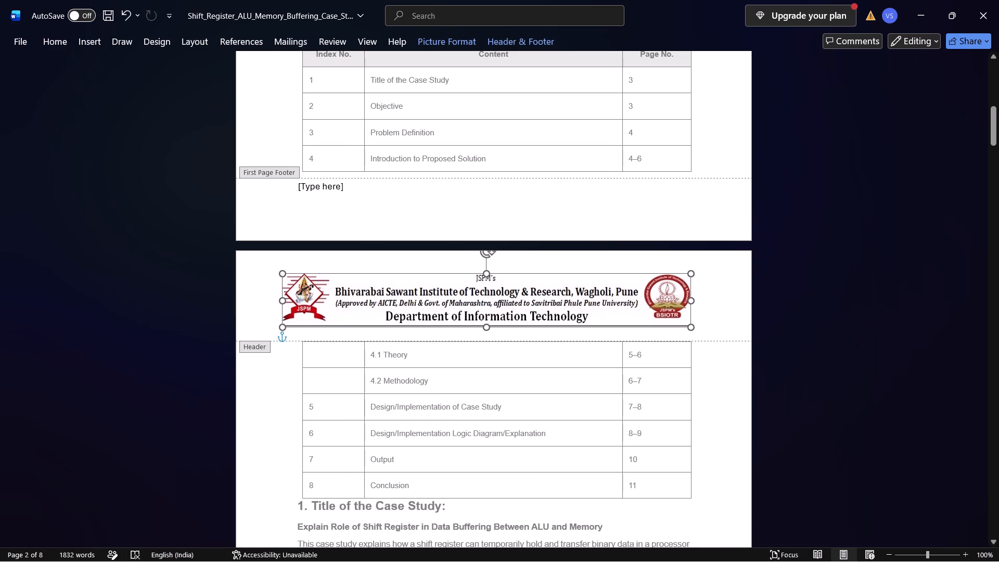
drag(516, 293, 526, 292)
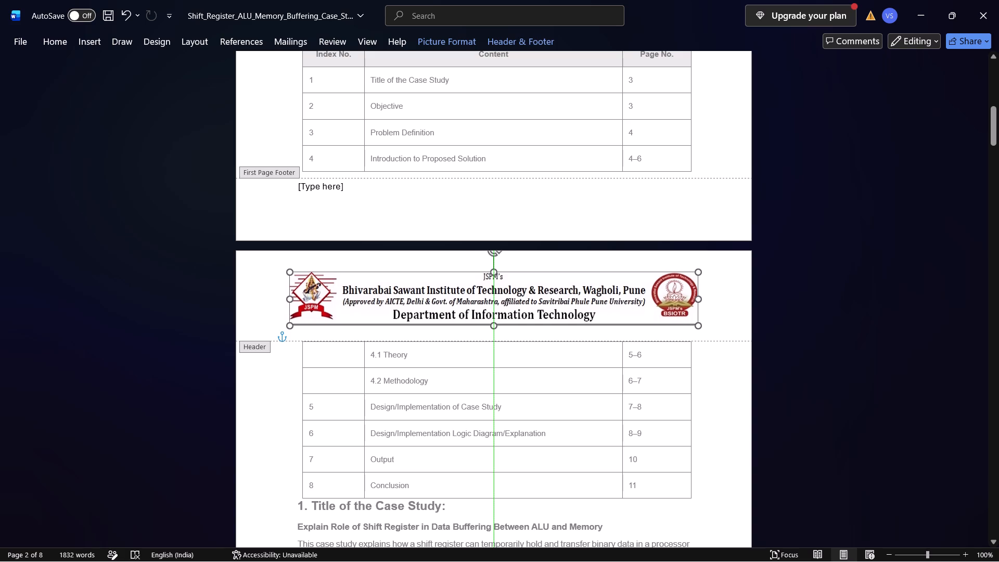
drag(526, 292, 526, 297)
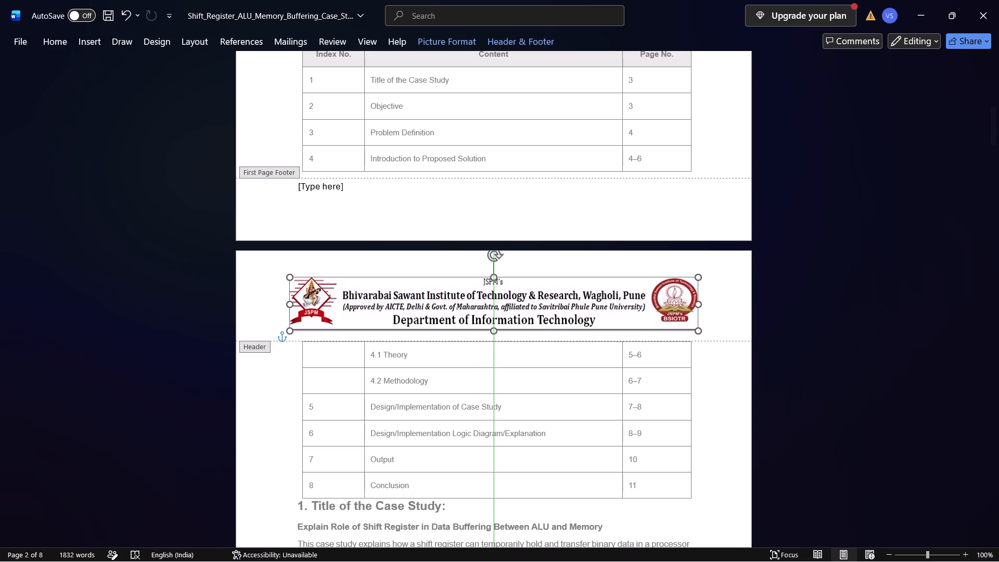
drag(526, 297, 526, 298)
drag(526, 298, 525, 299)
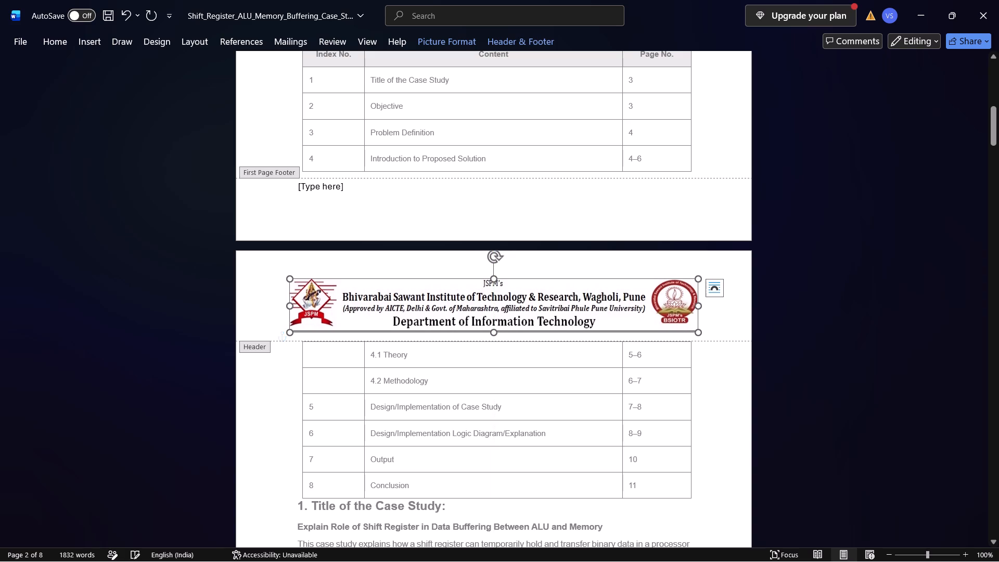
scroll(525, 299, down, 8)
double_click(715, 406)
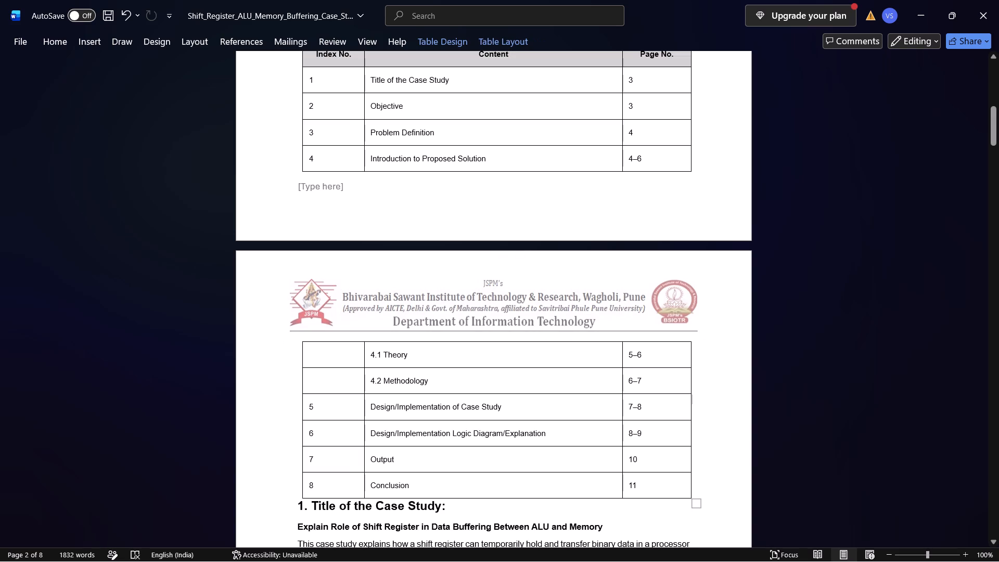
Review the header banner and page layout on all pages of the report, and return to the cover page.
scroll(586, 400, down, 6)
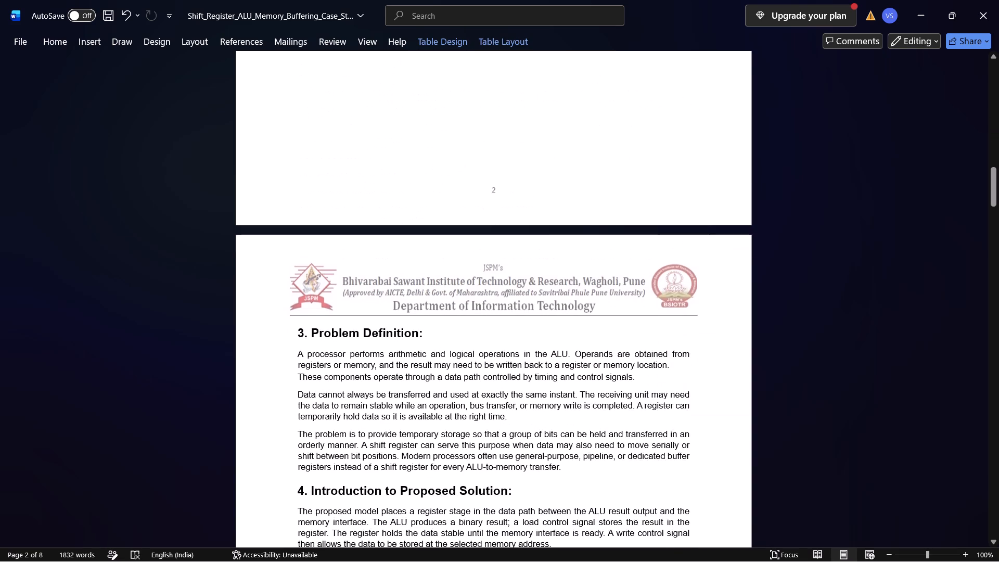
scroll(586, 400, down, 7)
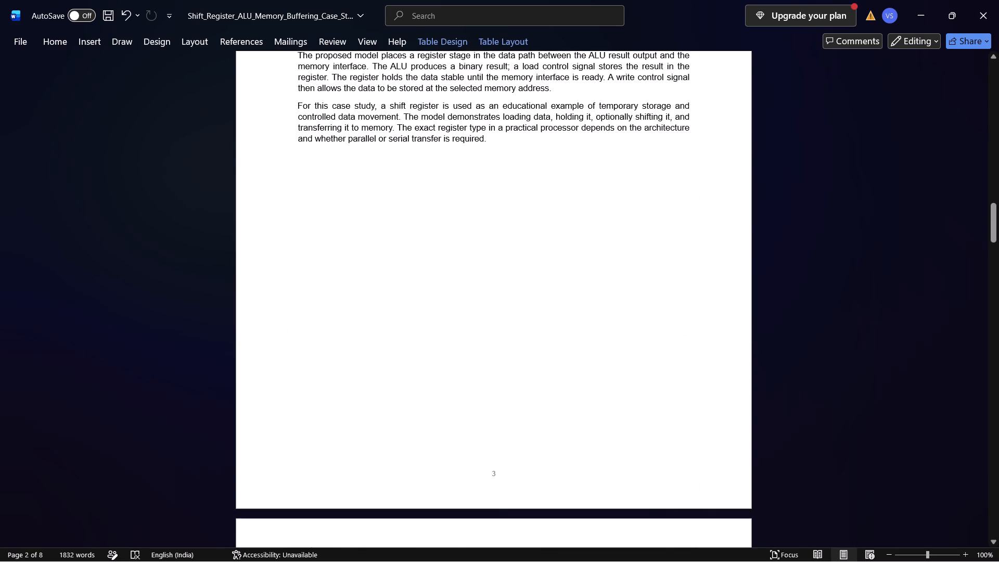
scroll(586, 400, down, 5)
scroll(586, 400, up, 1)
scroll(586, 400, down, 1)
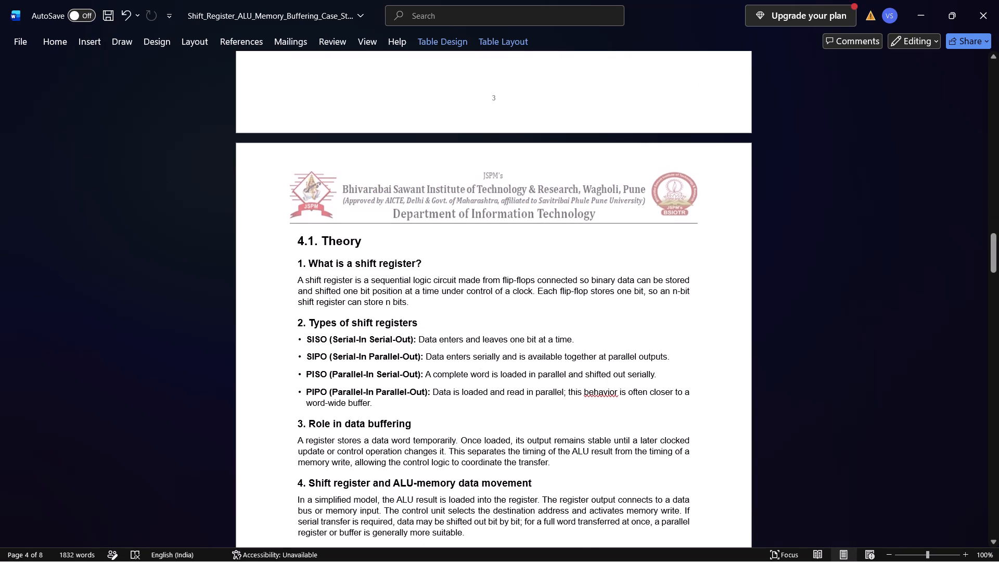
scroll(586, 400, down, 6)
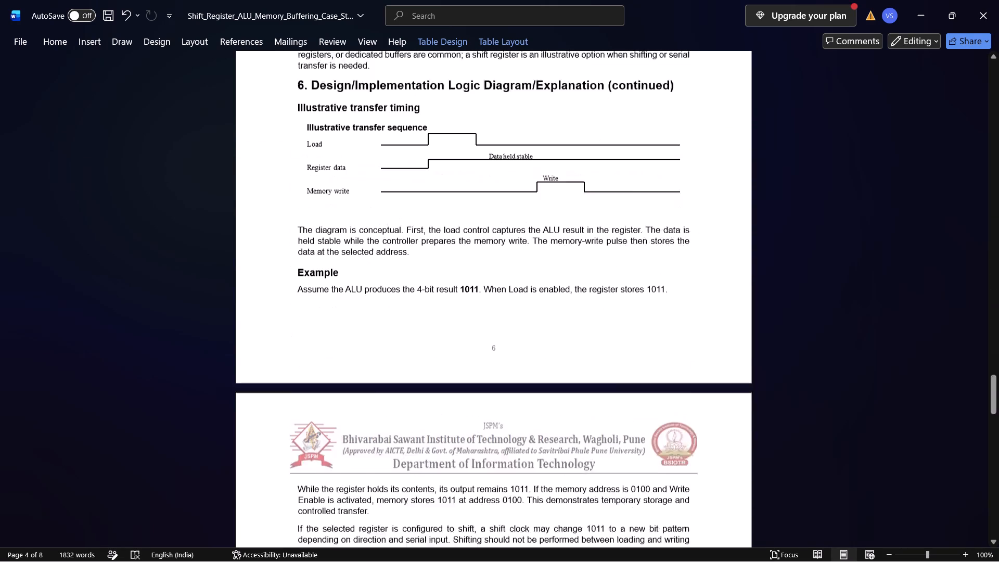
scroll(586, 400, down, 9)
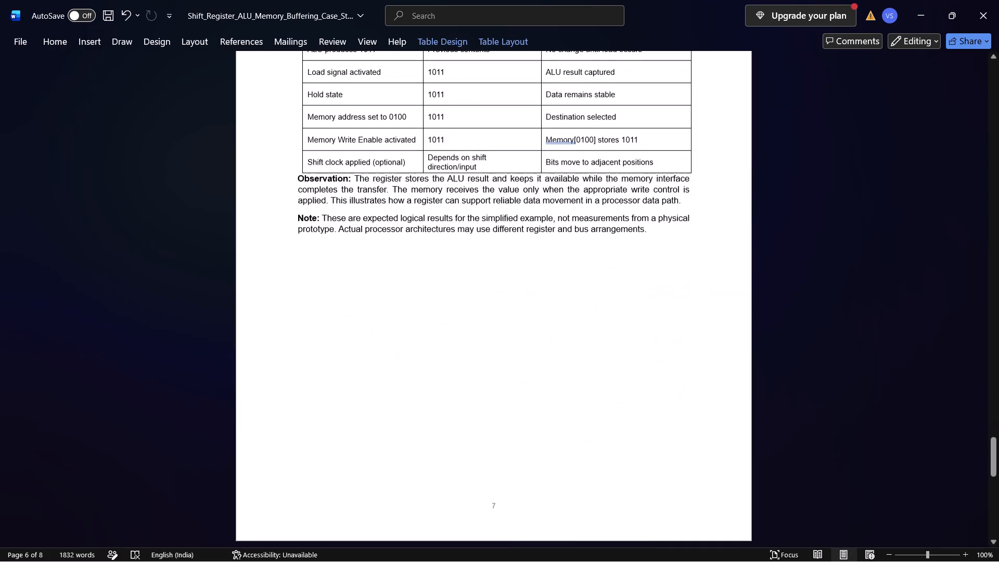
scroll(586, 400, down, 5)
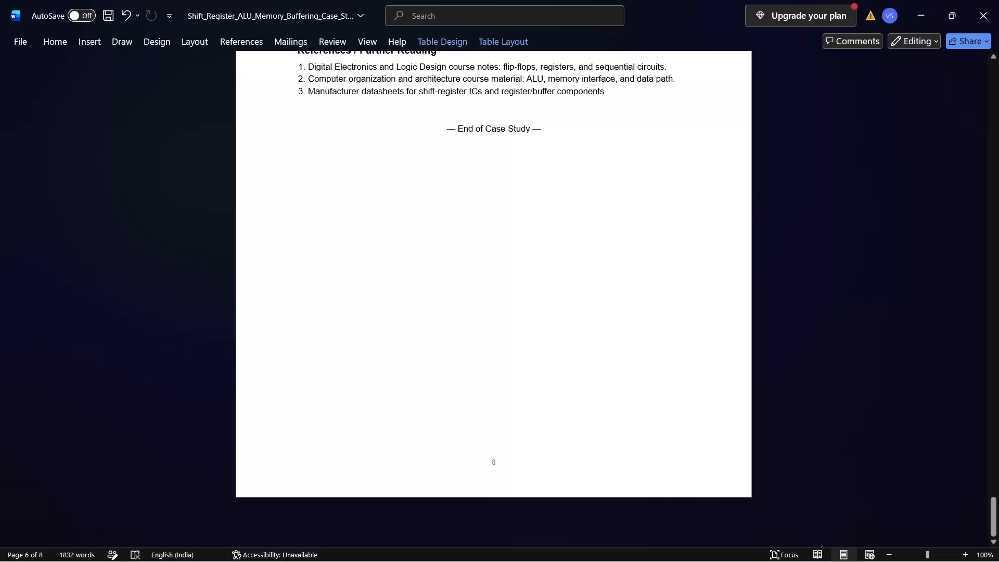
scroll(586, 400, up, 17)
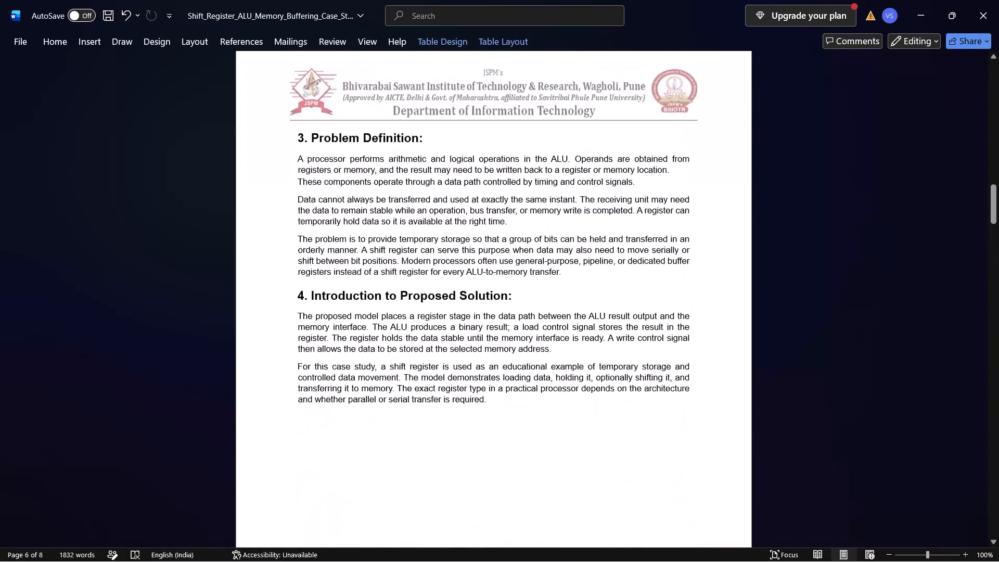
scroll(586, 400, up, 11)
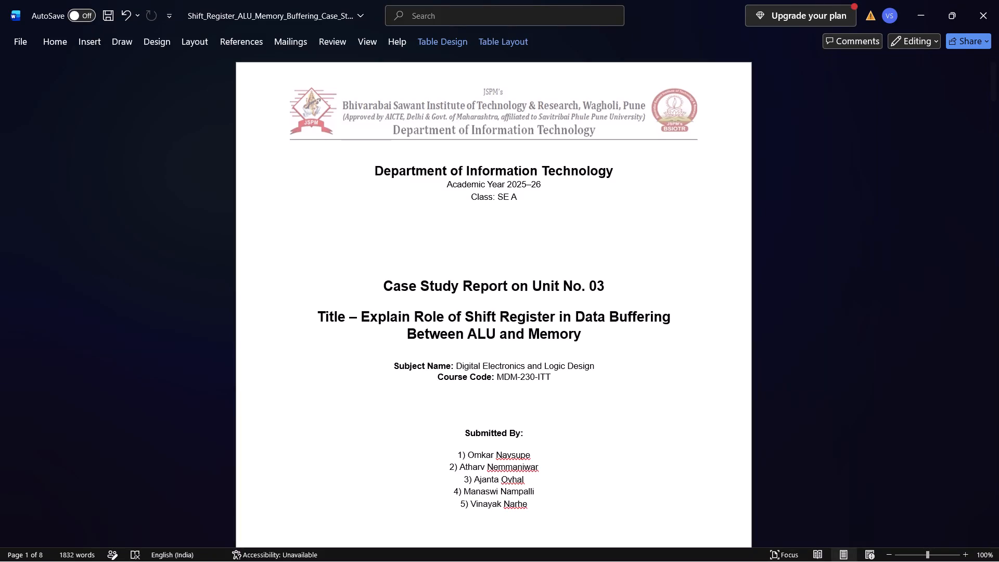
Switch to the DELD Unit-3 CS document and copy the Vision and Mission banner picture from its first-page footer.
key(alt+Tab)
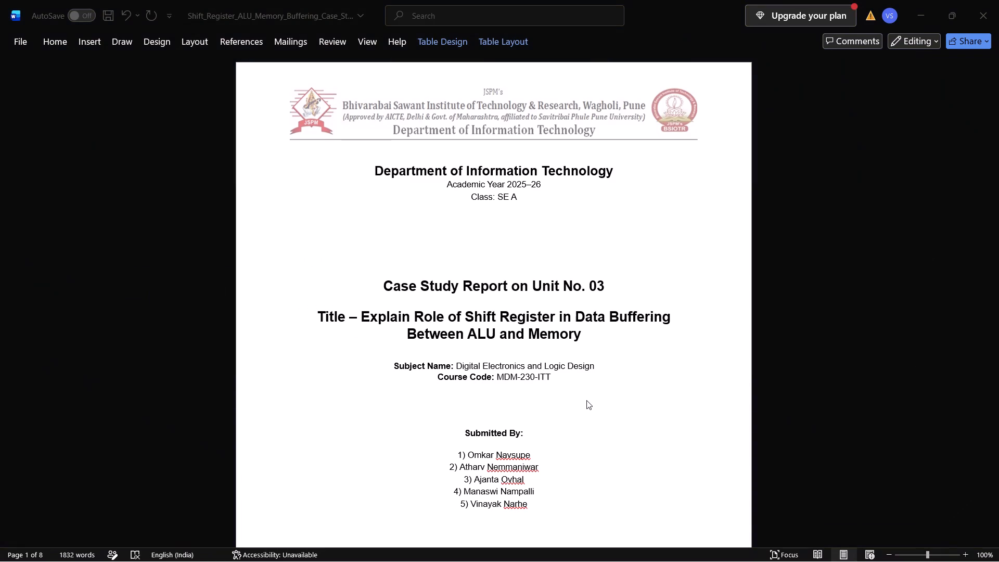
scroll(594, 373, down, 3)
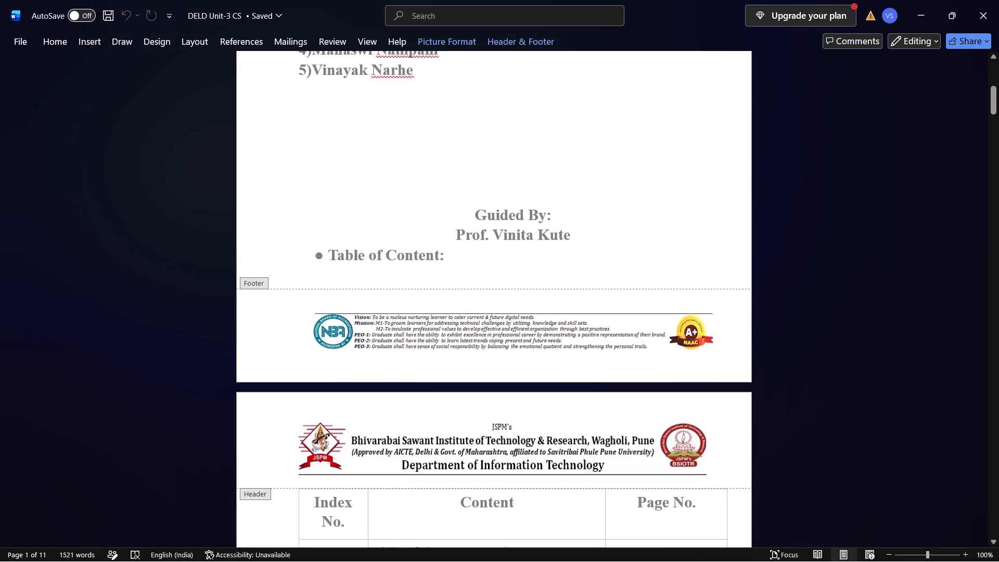
triple_click(509, 331)
key(ctrl+c)
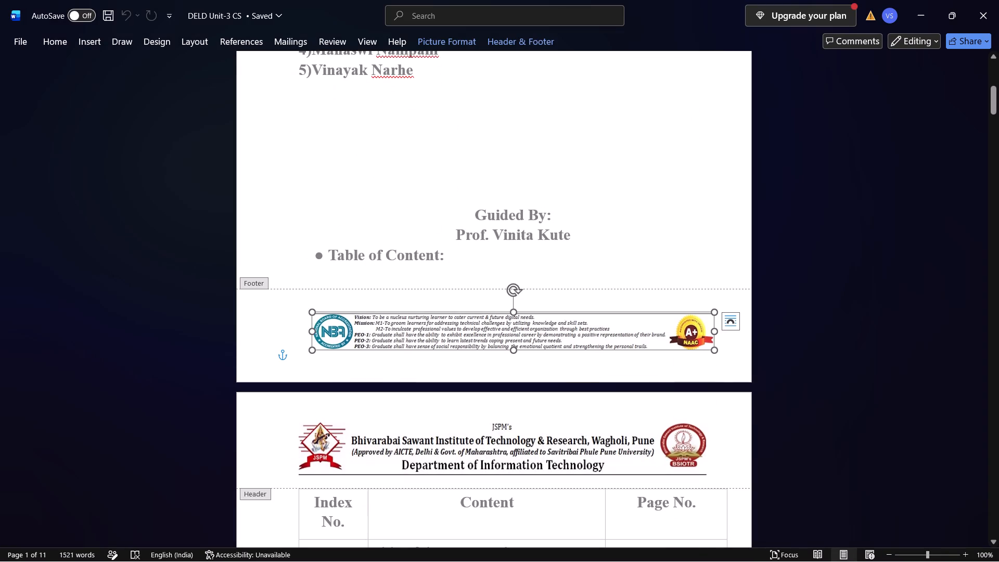
key(ctrl+c)
Back in the shift register report, replace the [Type here] placeholder in the first-page footer with the copied footer banner.
key(alt+Tab)
scroll(509, 331, down, 4)
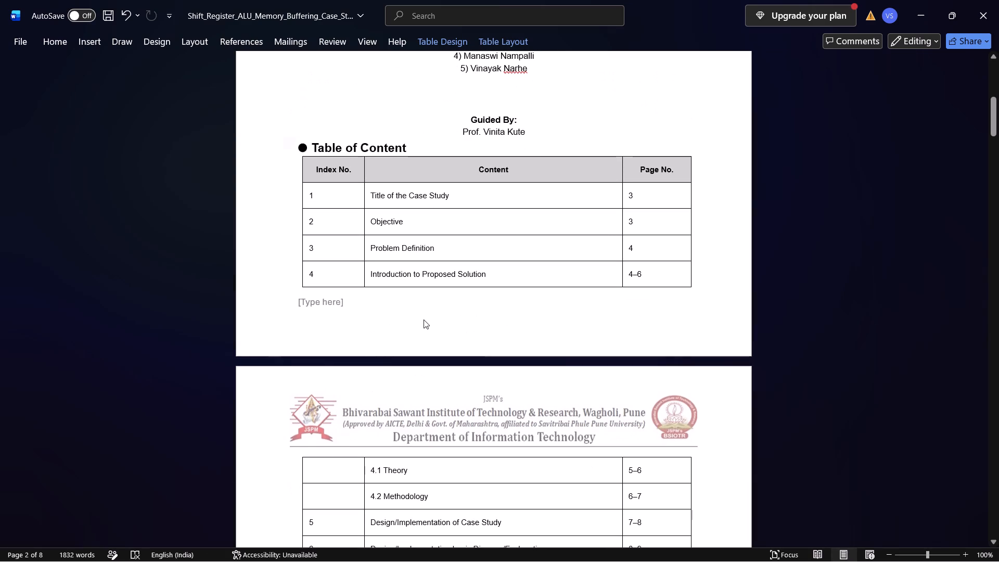
double_click(424, 320)
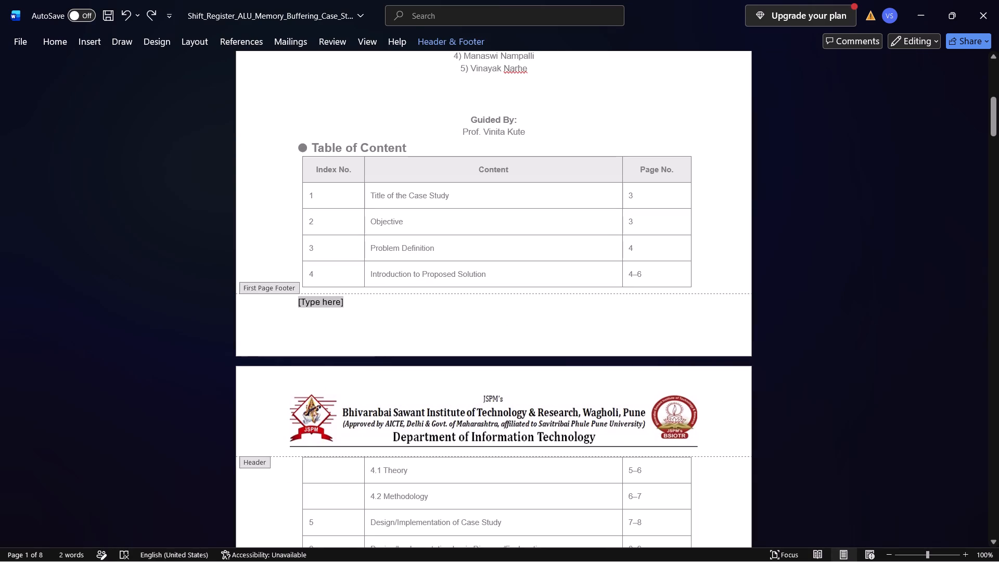
key(BackSpace)
key(ctrl+v)
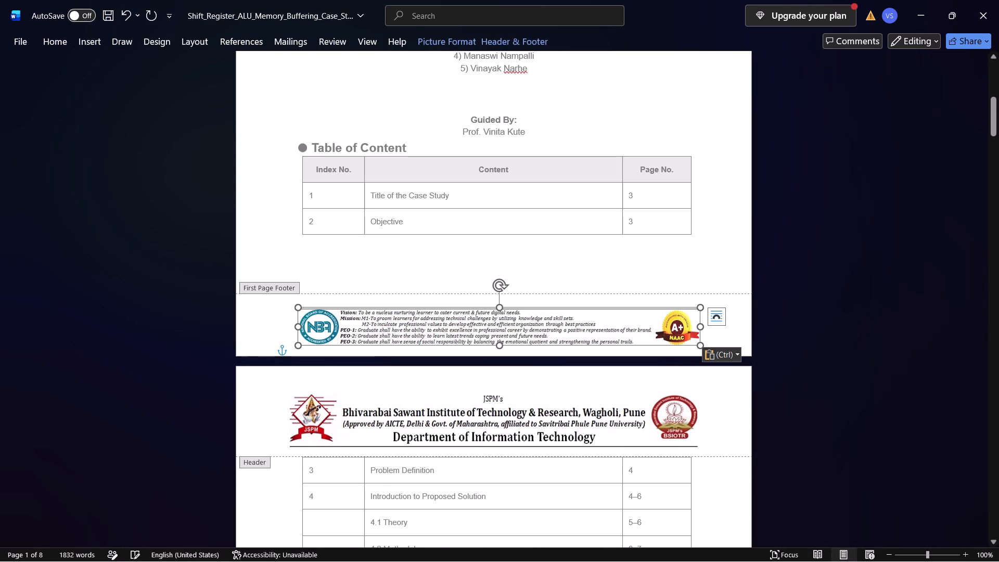
Set the first-page footer banner's wrapping to Tight, move it up to the footer boundary and centre it, and leave footer editing.
drag(497, 322, 501, 311)
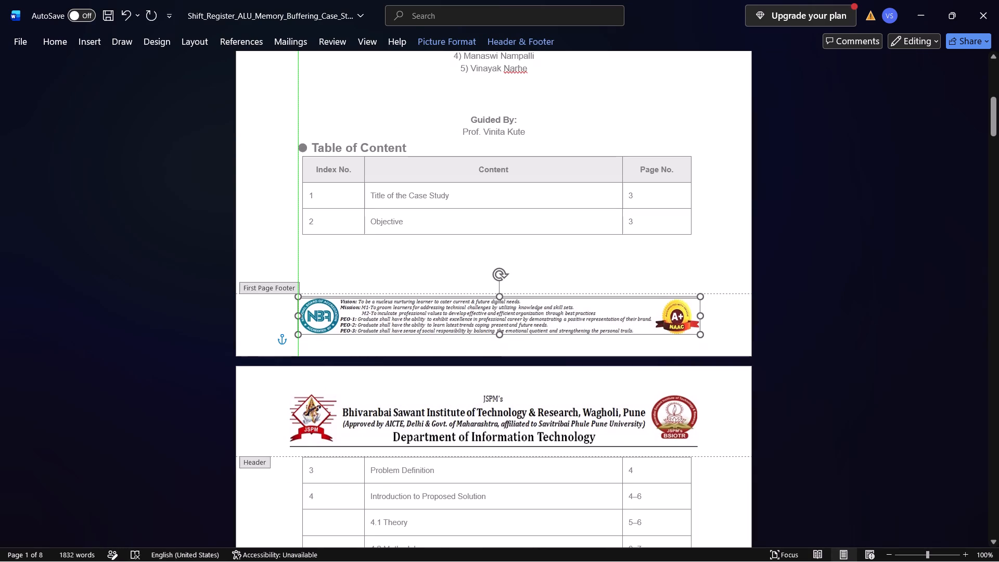
click(716, 309)
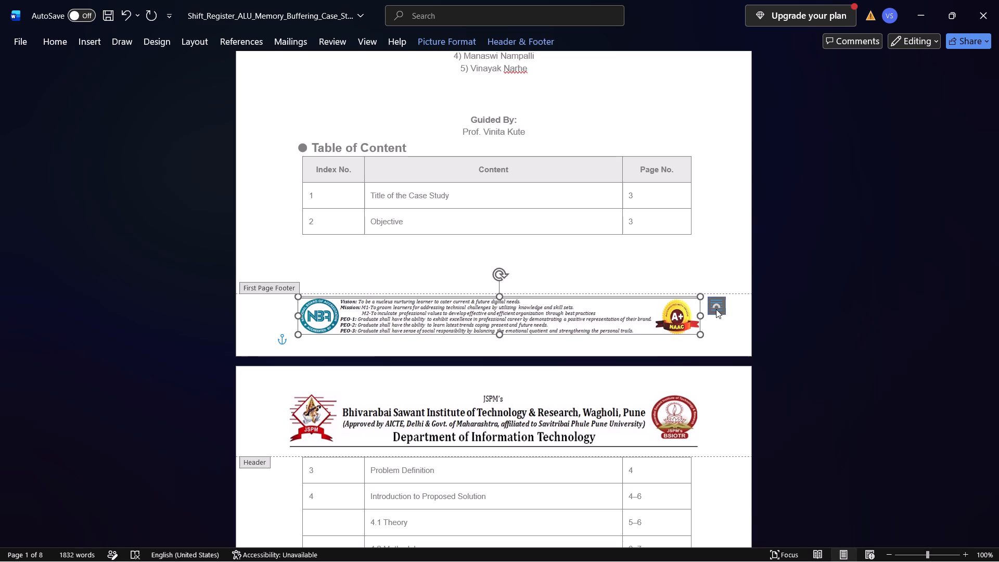
click(774, 403)
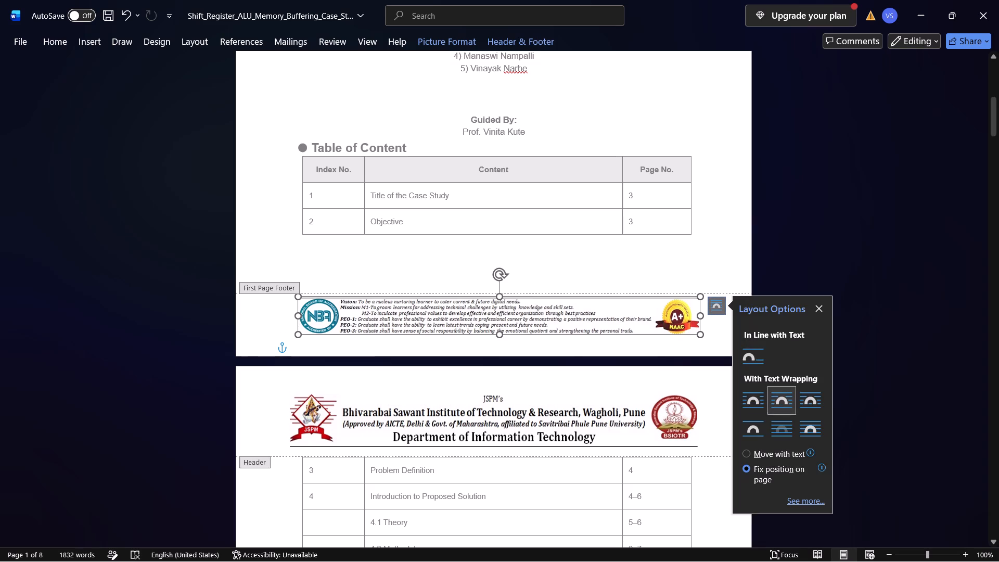
drag(517, 314, 516, 280)
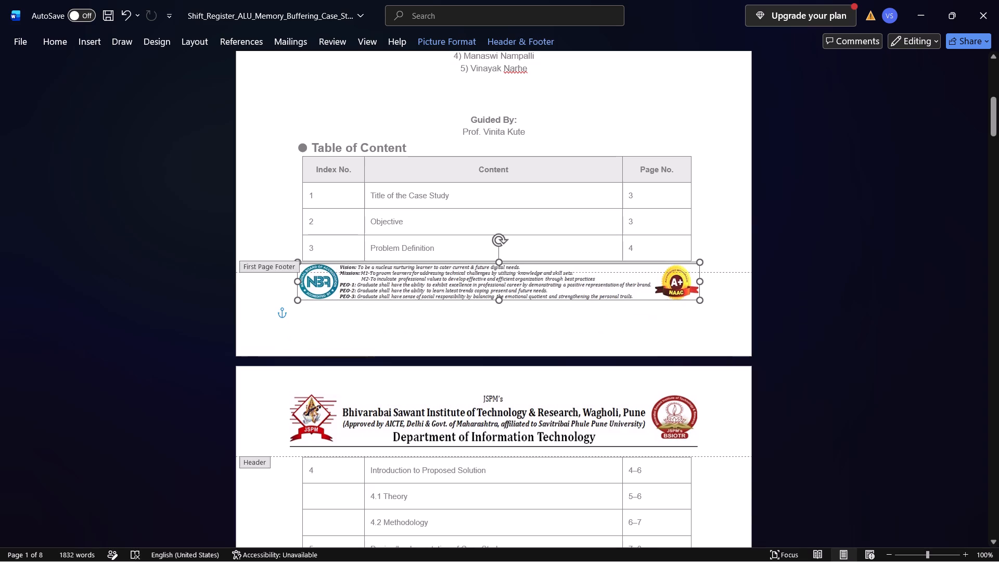
drag(516, 280, 523, 306)
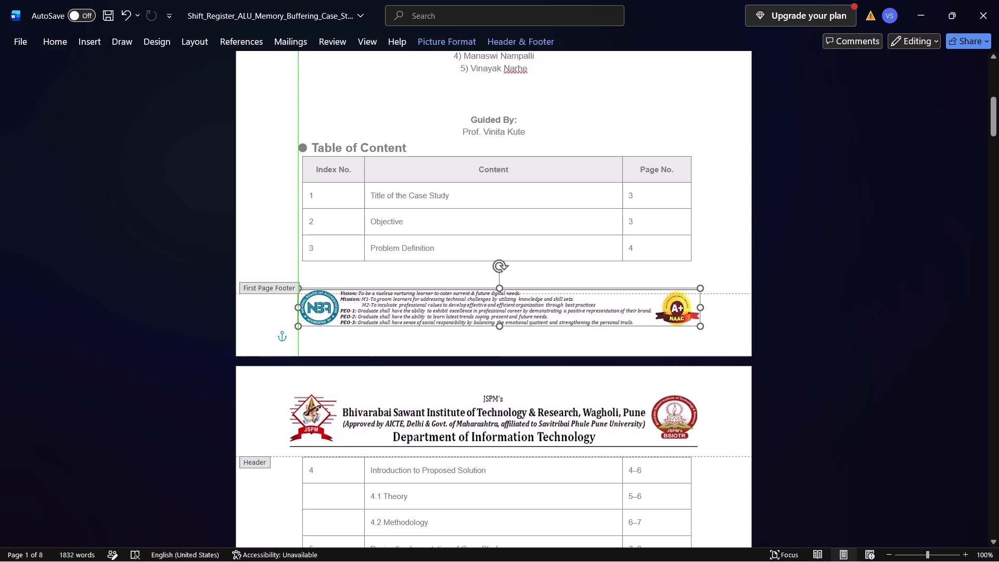
drag(523, 306, 509, 302)
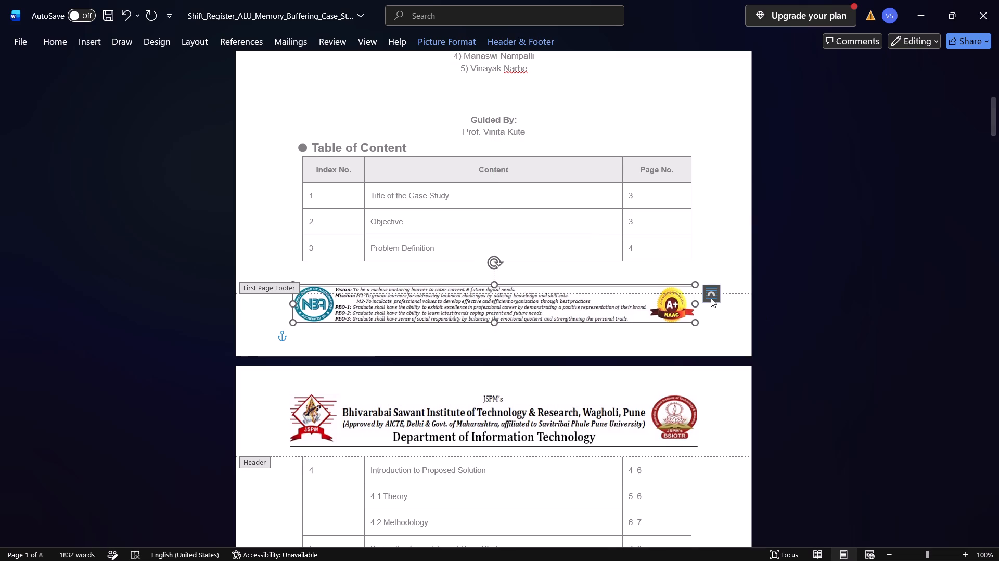
click(716, 330)
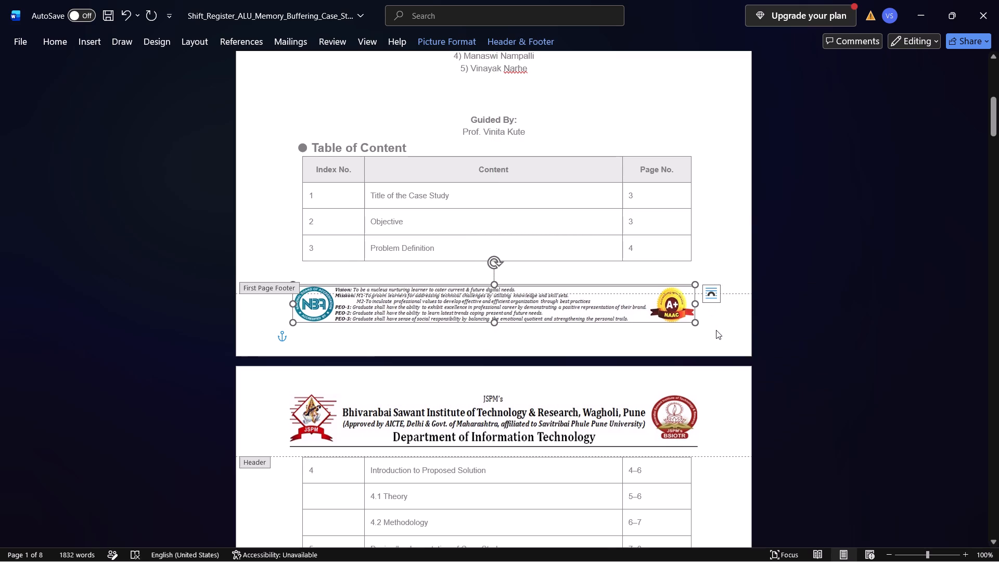
double_click(716, 330)
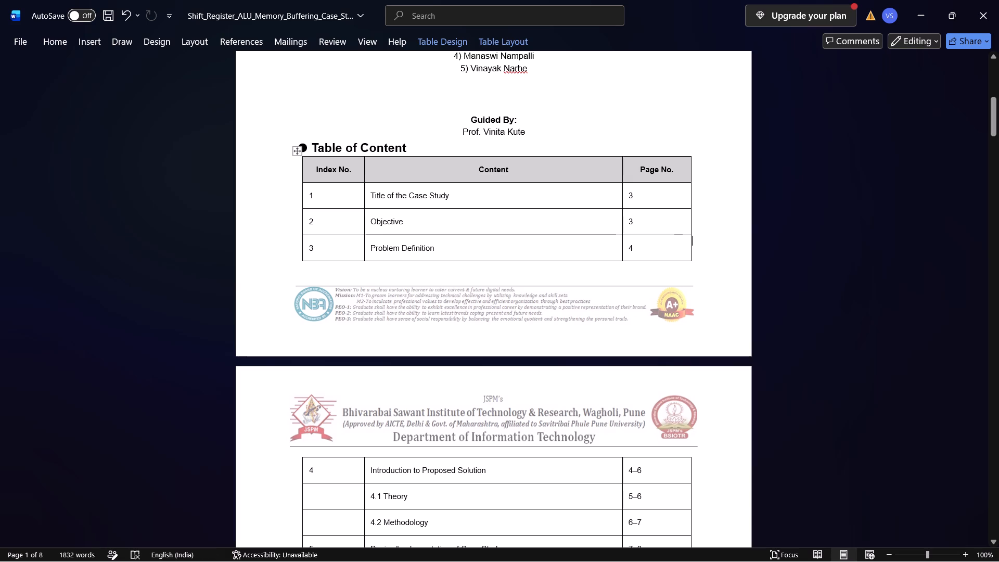
Add a line break after 4–6 in the contents table's Introduction to Proposed Solution row.
key(Down)
key(Return)
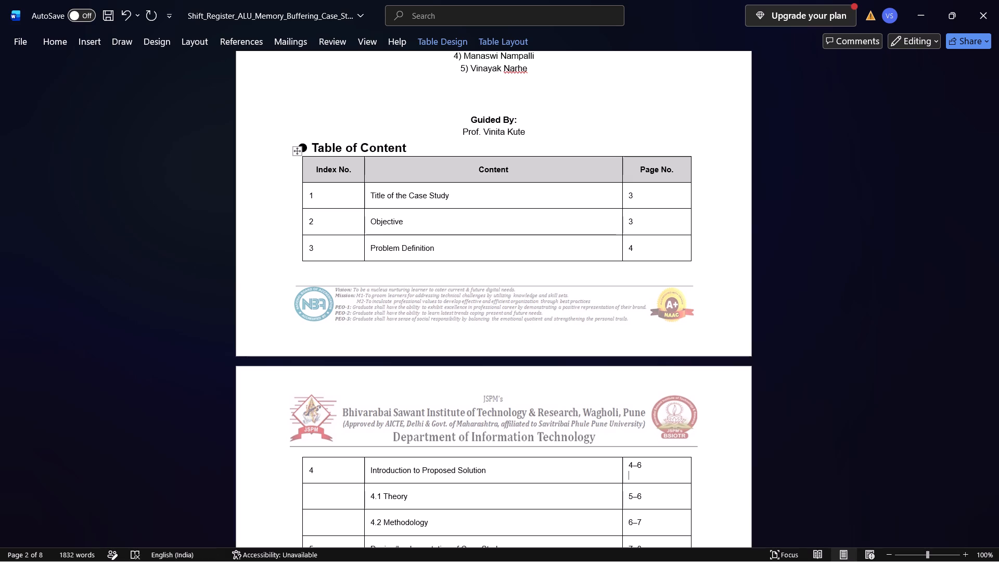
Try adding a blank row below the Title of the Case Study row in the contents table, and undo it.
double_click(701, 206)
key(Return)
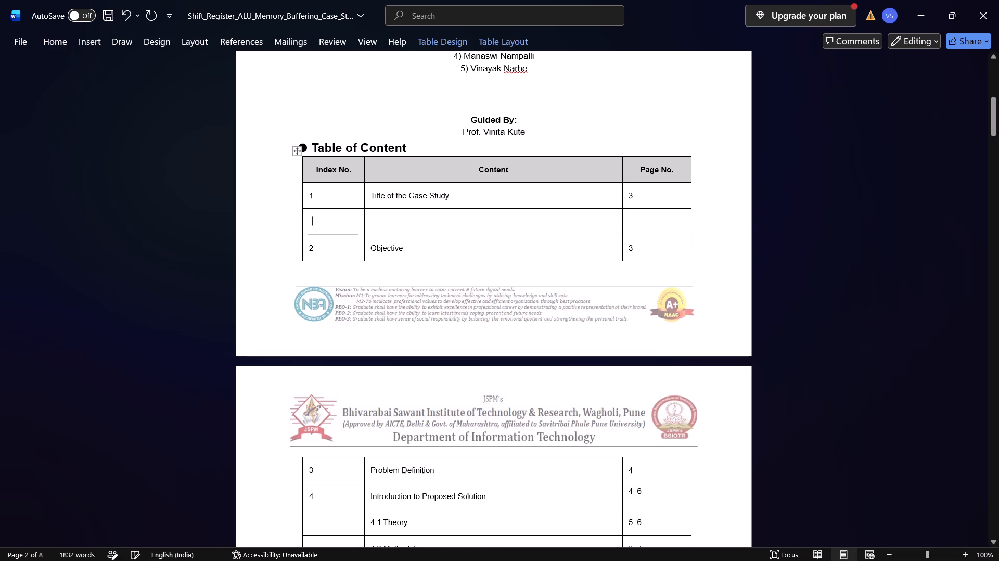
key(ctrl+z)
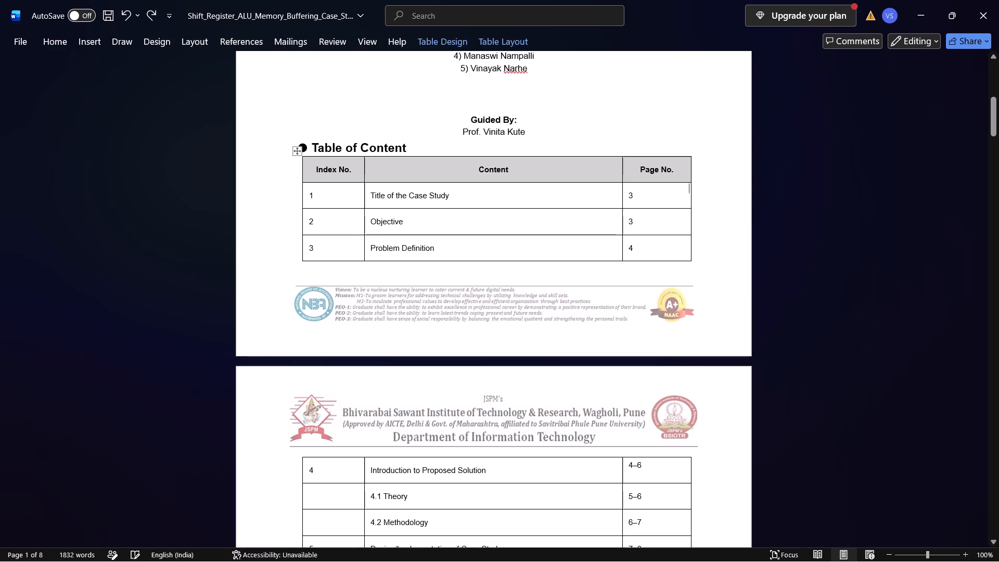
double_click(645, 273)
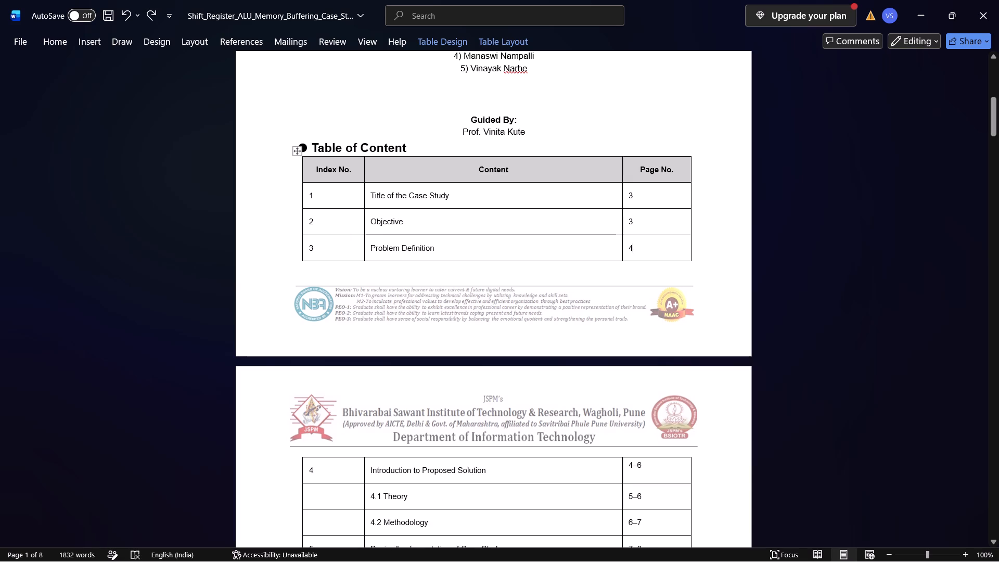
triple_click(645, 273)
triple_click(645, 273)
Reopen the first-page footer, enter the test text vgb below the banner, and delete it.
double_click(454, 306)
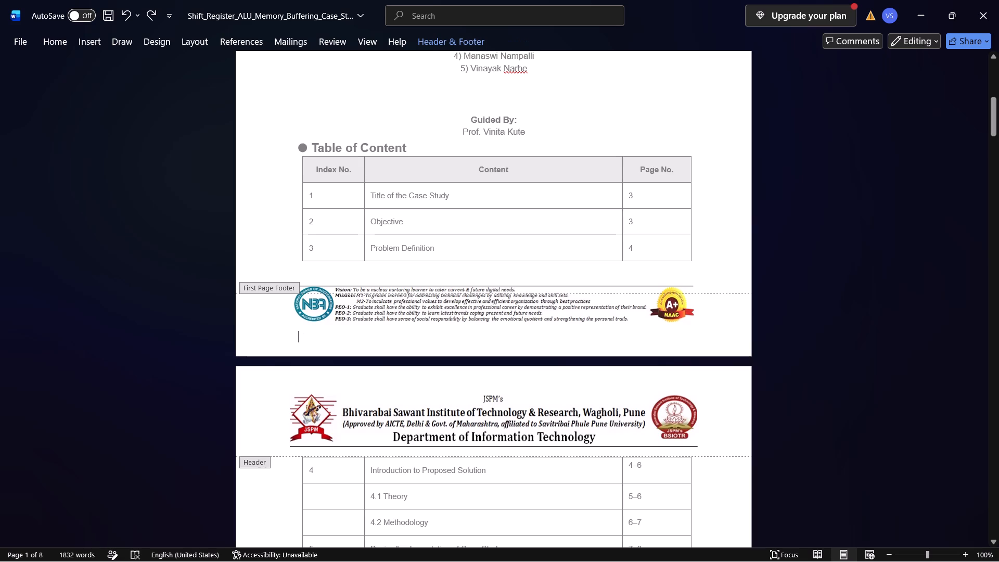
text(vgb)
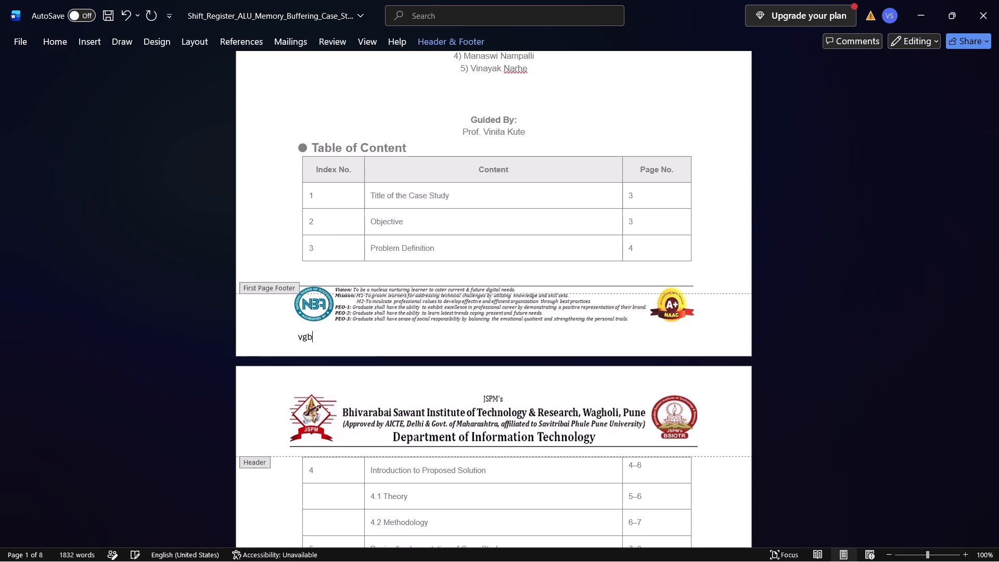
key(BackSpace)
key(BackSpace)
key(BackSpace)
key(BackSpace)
Position the first-page footer banner centred horizontally just below the footer boundary, check the cover page, and leave footer editing.
click(482, 294)
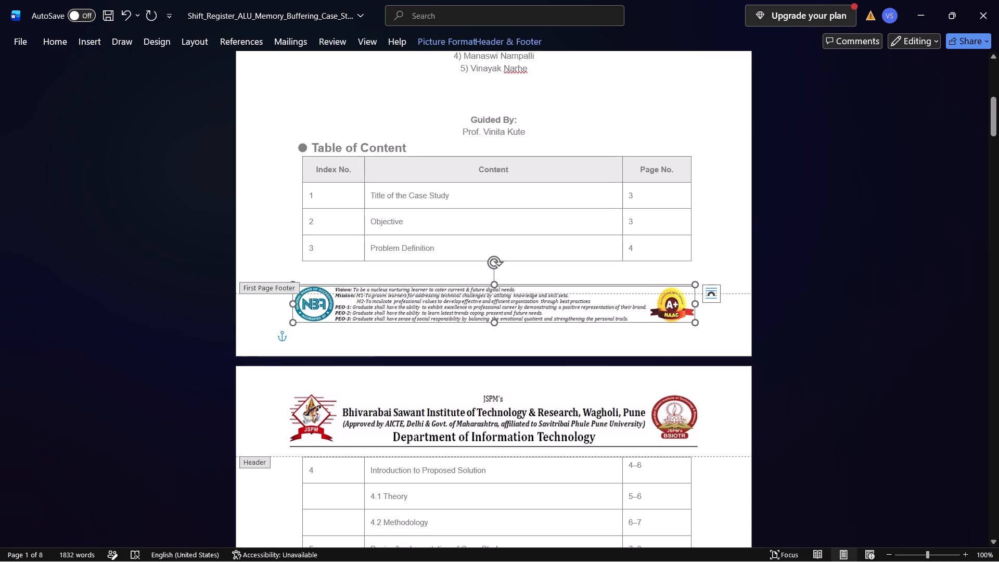
drag(482, 294, 481, 318)
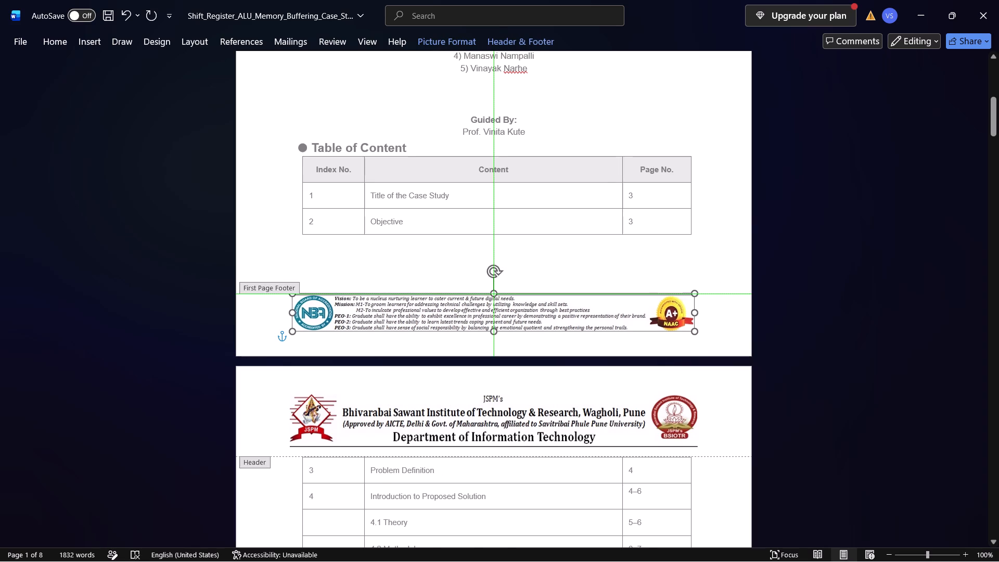
drag(481, 318, 480, 315)
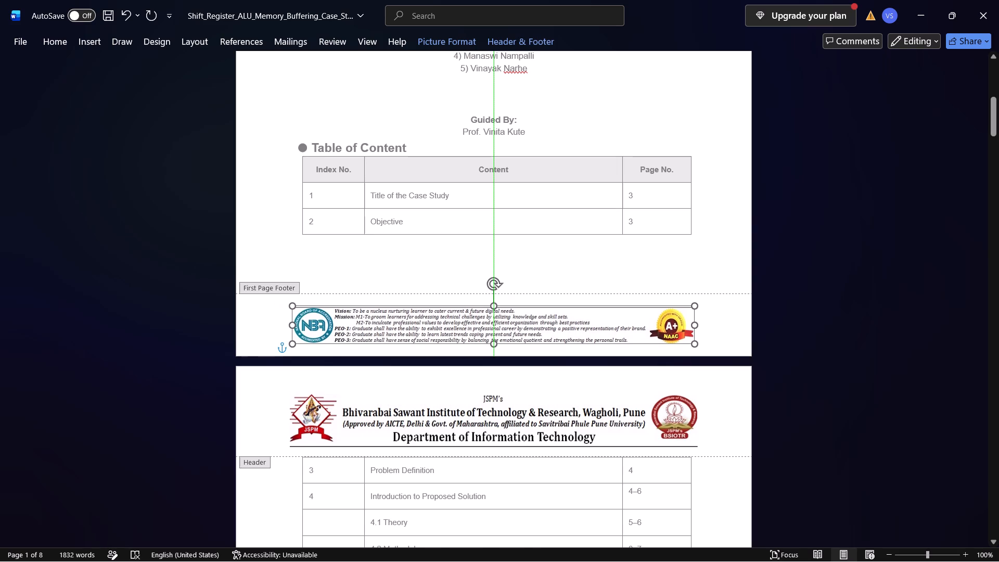
drag(480, 315, 480, 310)
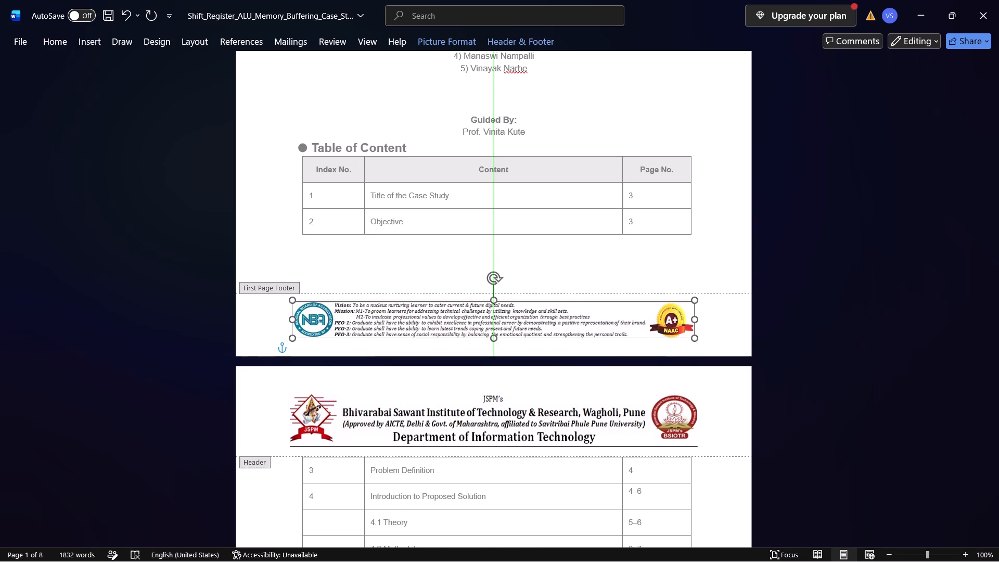
drag(480, 310, 480, 307)
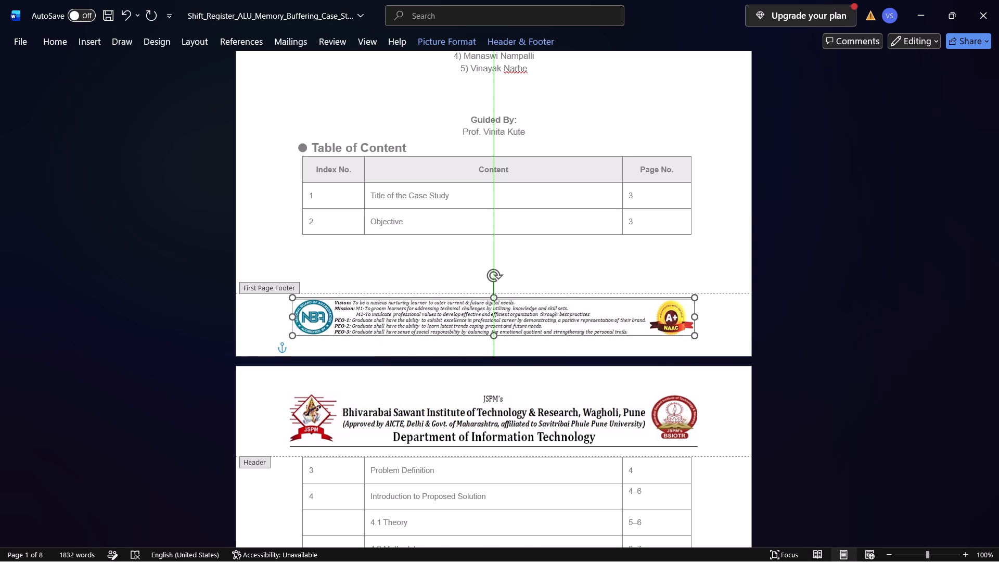
drag(480, 307, 480, 308)
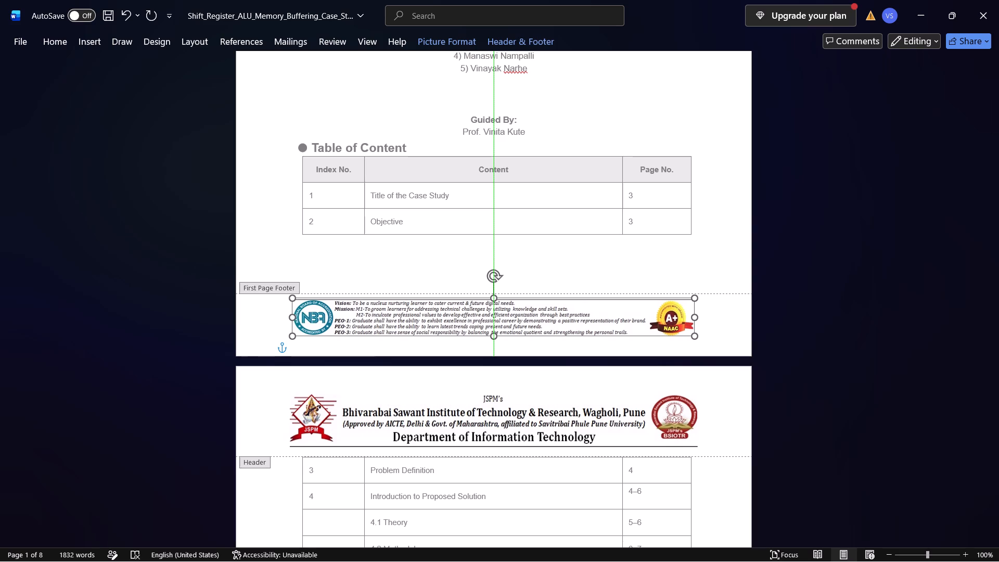
drag(480, 308, 480, 305)
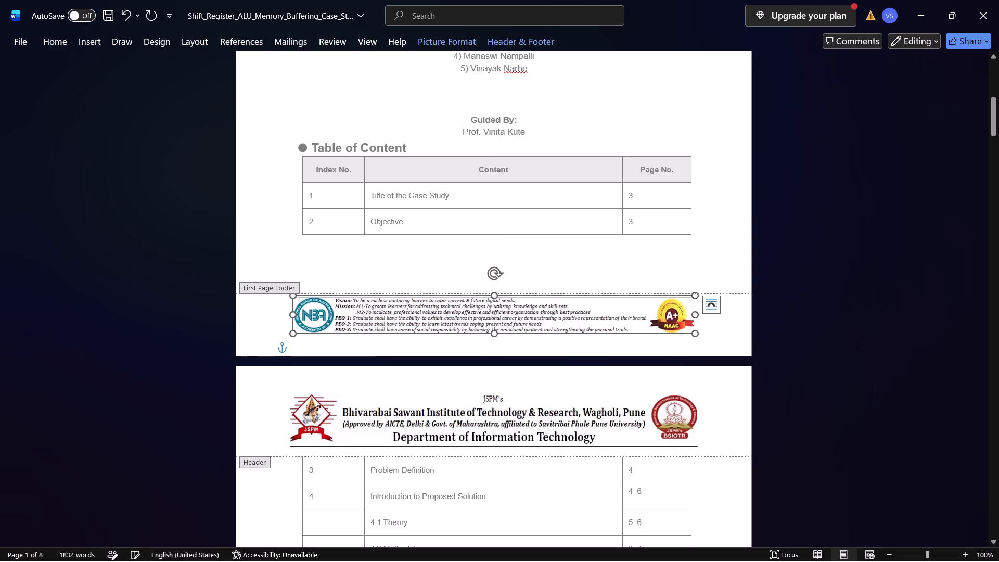
scroll(740, 220, up, 4)
scroll(740, 220, down, 1)
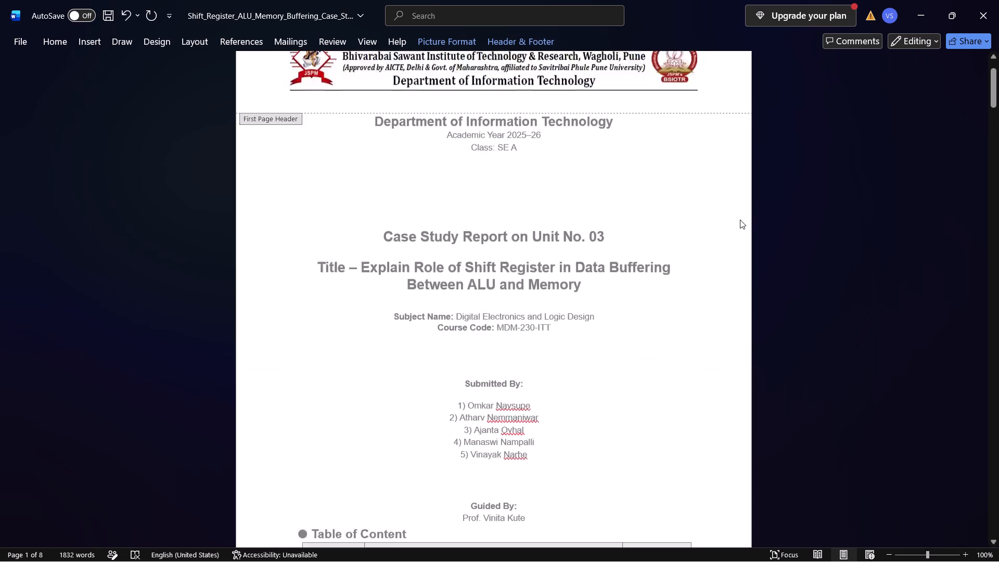
scroll(740, 220, down, 1)
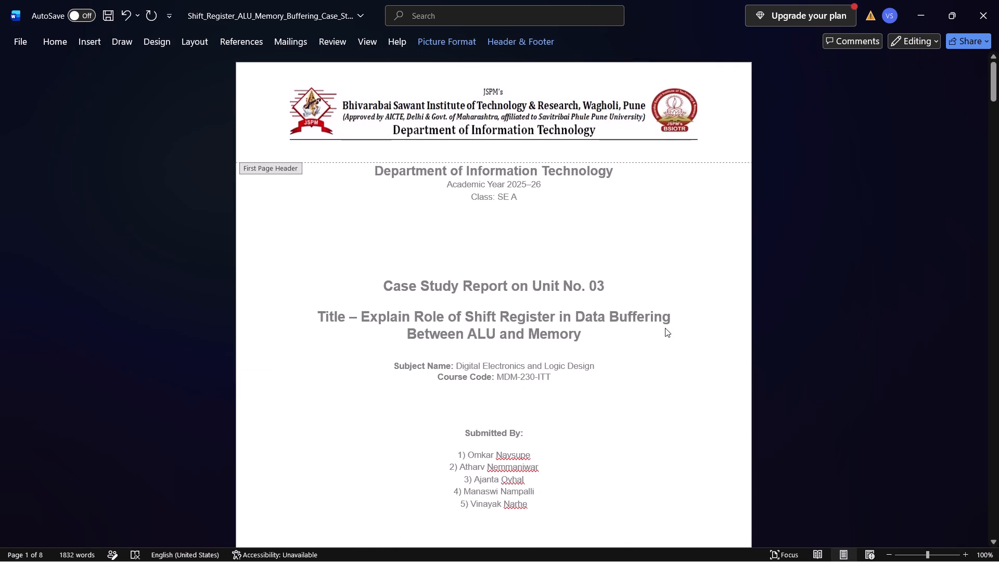
scroll(665, 328, down, 4)
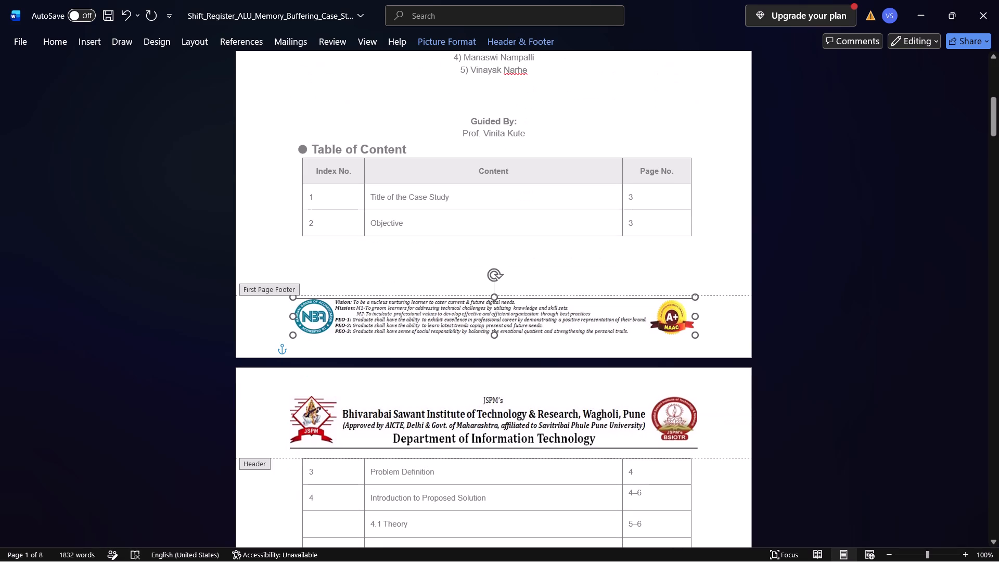
scroll(665, 328, down, 4)
double_click(649, 253)
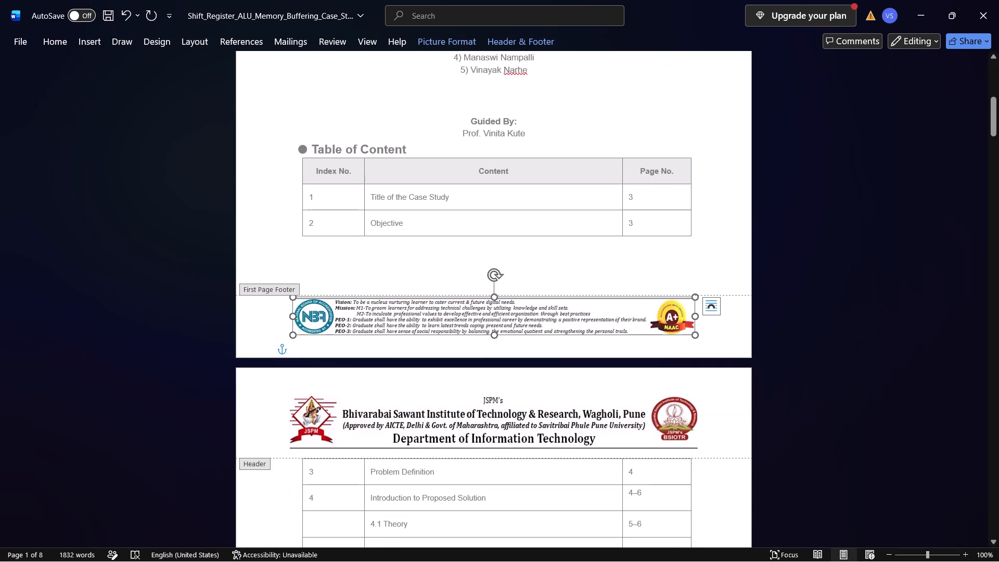
Paste the copied footer banner into the page 2 footer and centre it along the footer boundary, above the page number.
scroll(649, 253, down, 2)
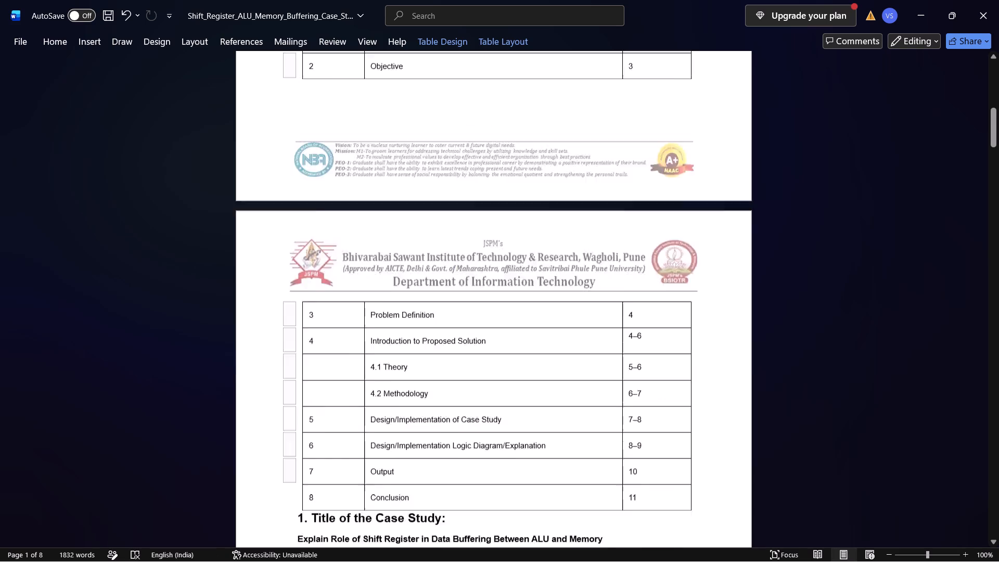
scroll(649, 253, down, 7)
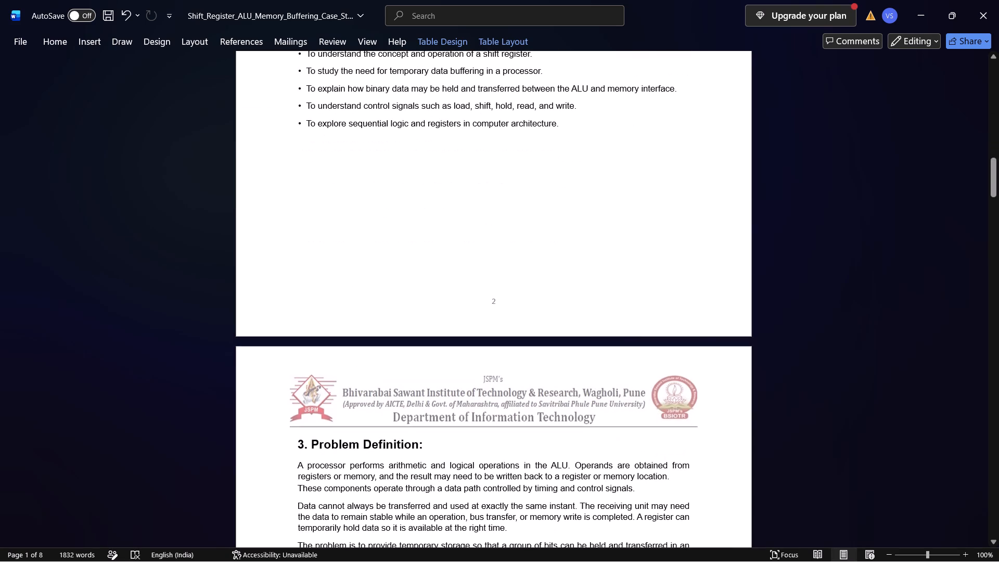
double_click(509, 285)
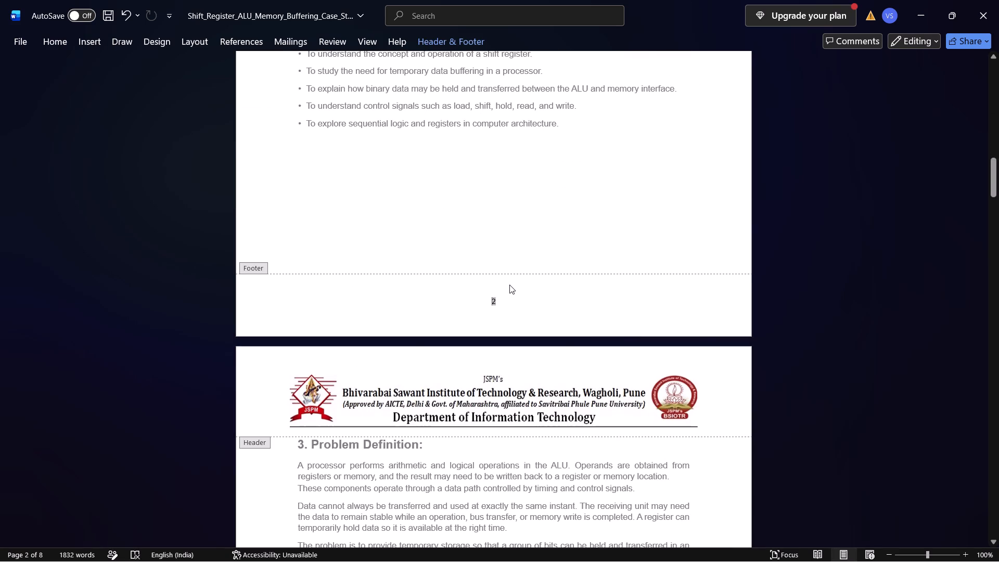
click(360, 293)
triple_click(360, 293)
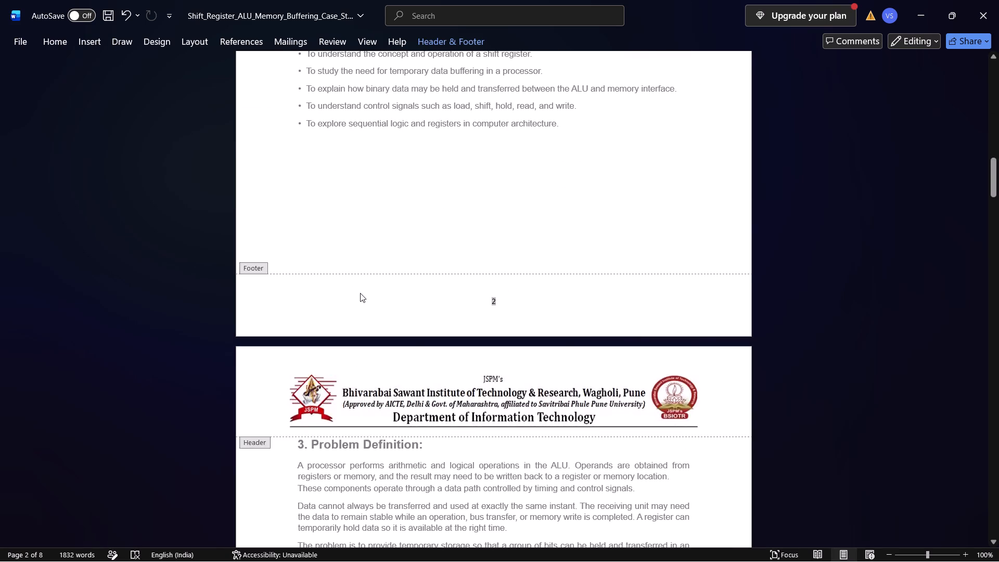
double_click(360, 293)
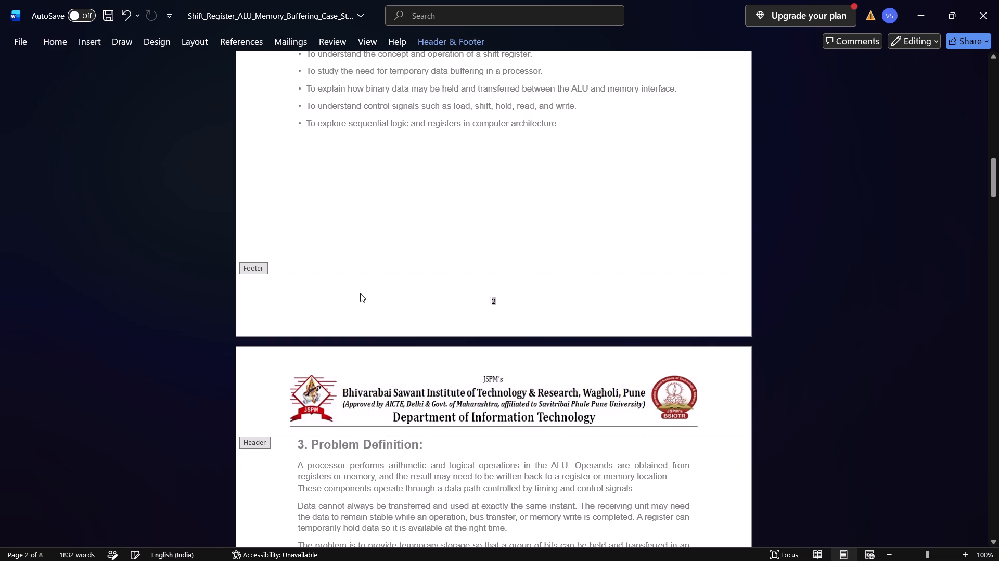
key(ctrl+v)
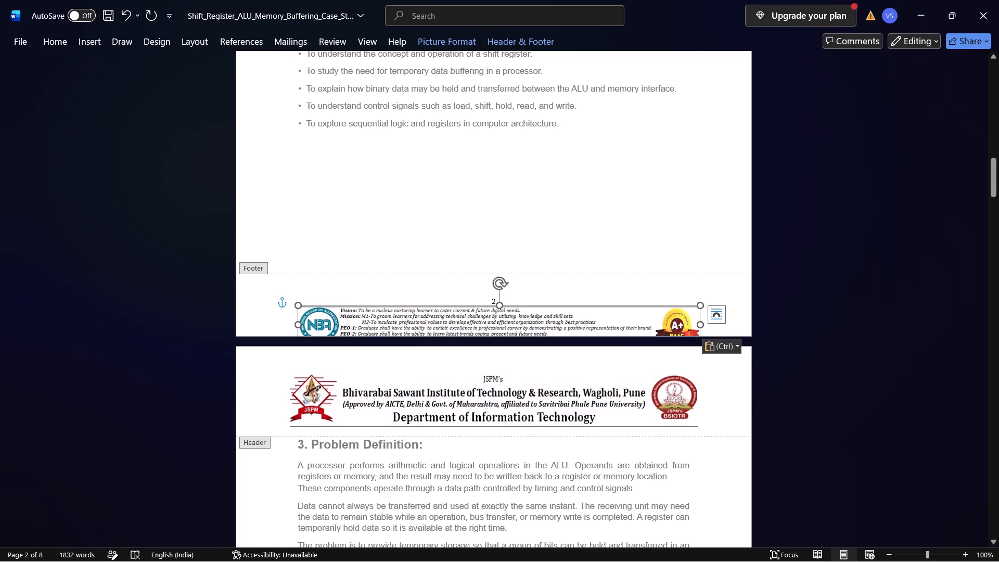
drag(484, 325, 477, 292)
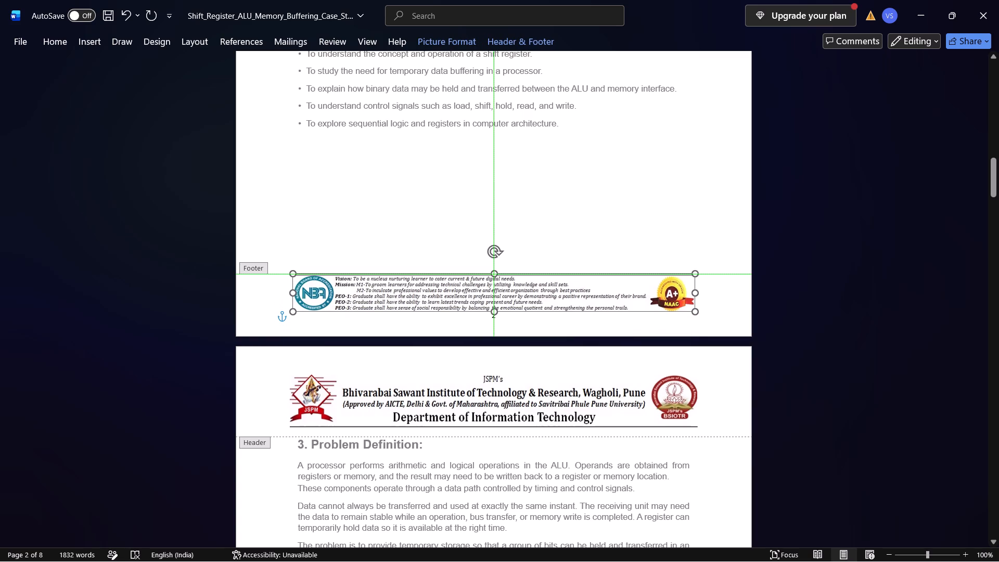
Apply Tight text wrapping to the page 2 footer banner, fine-tune its position just above the page number, and leave footer editing.
drag(477, 292, 479, 293)
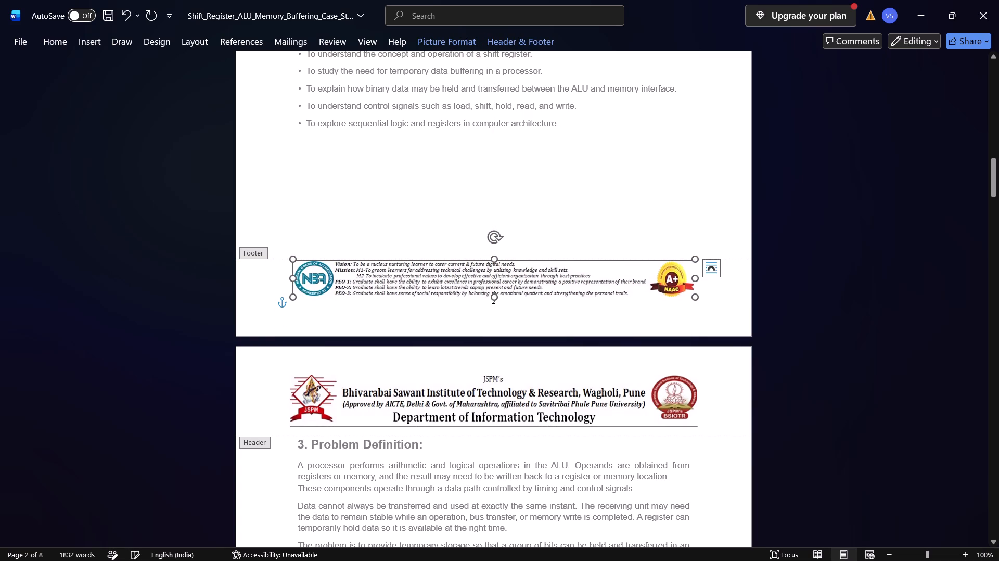
click(527, 313)
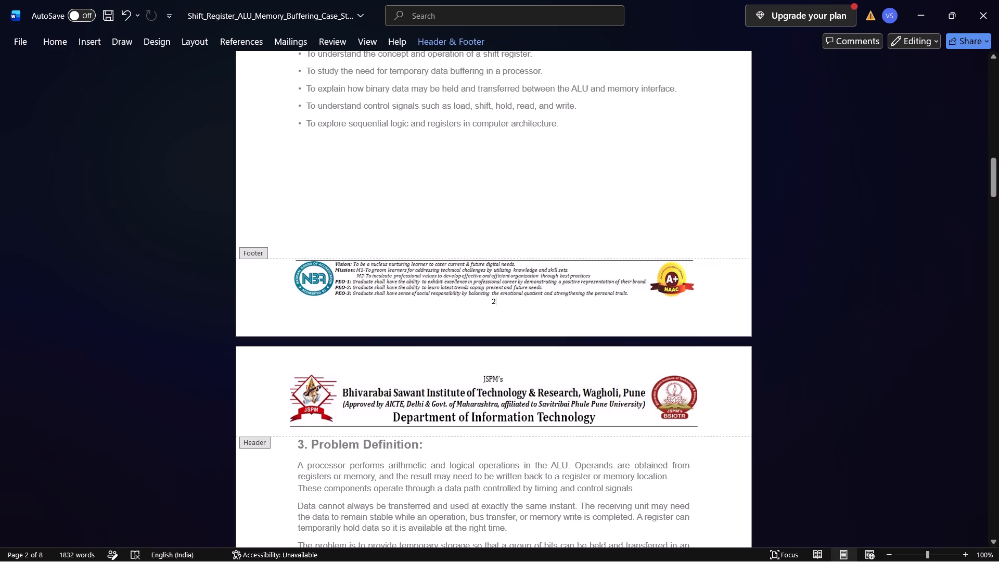
double_click(510, 282)
click(710, 272)
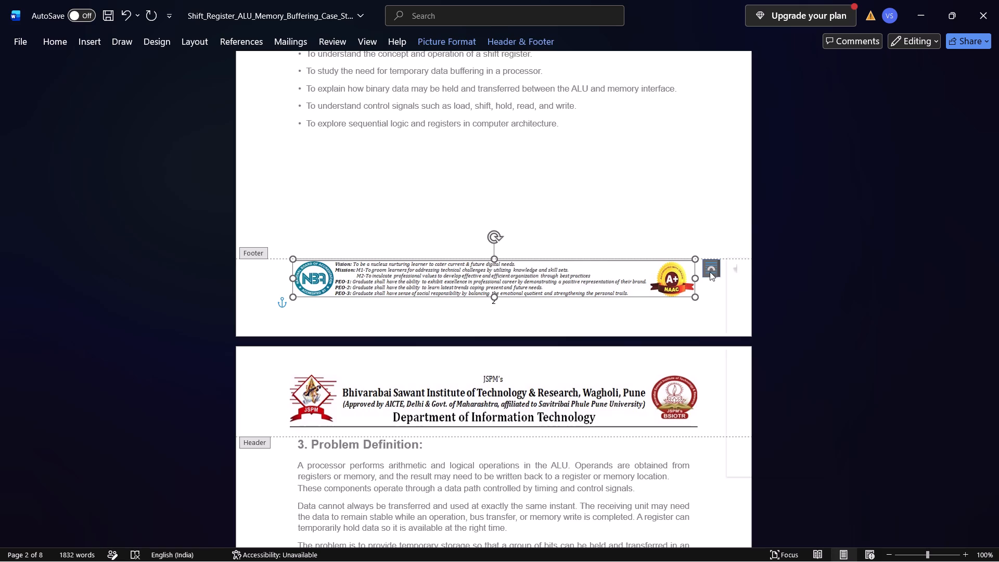
double_click(779, 367)
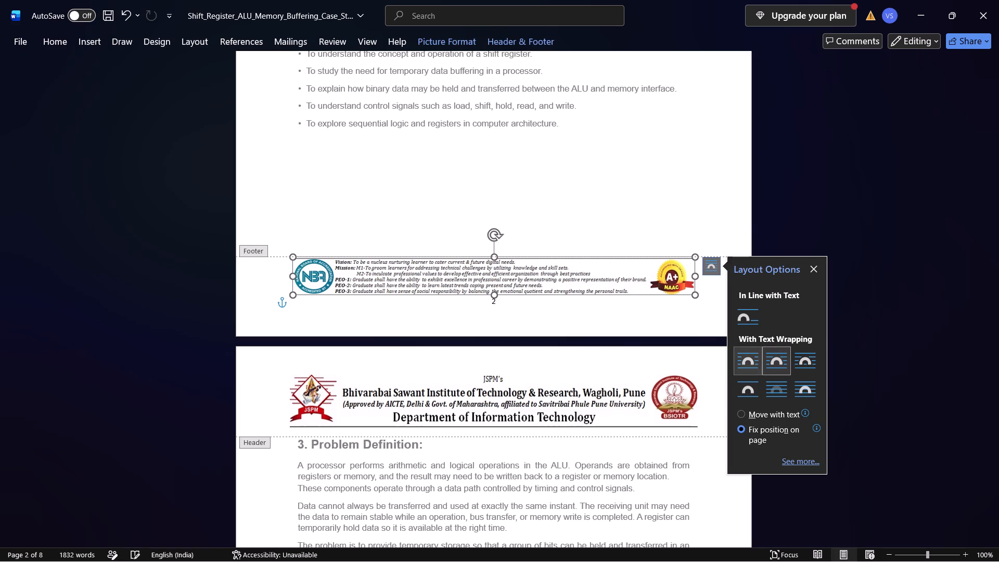
drag(575, 287, 574, 287)
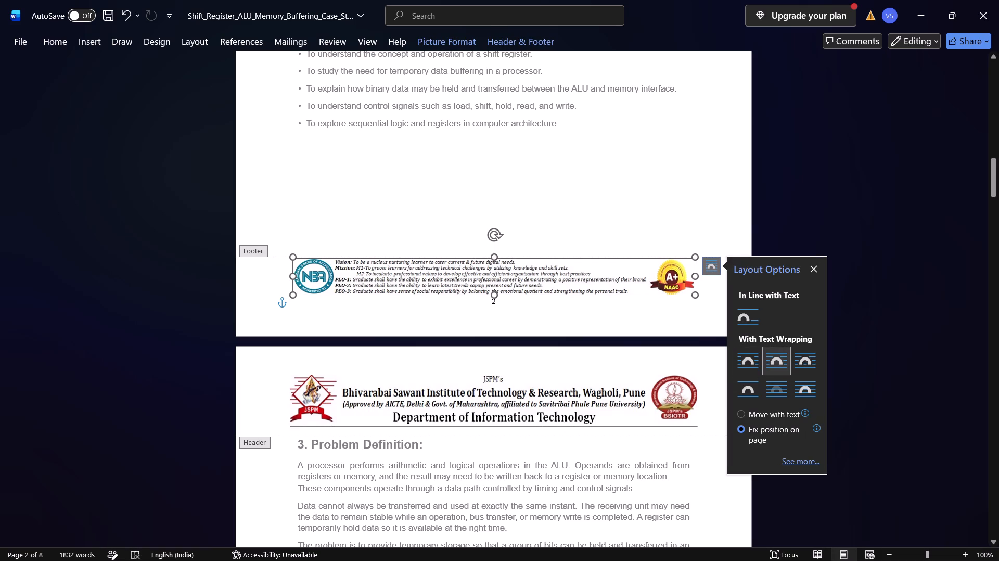
drag(574, 287, 575, 296)
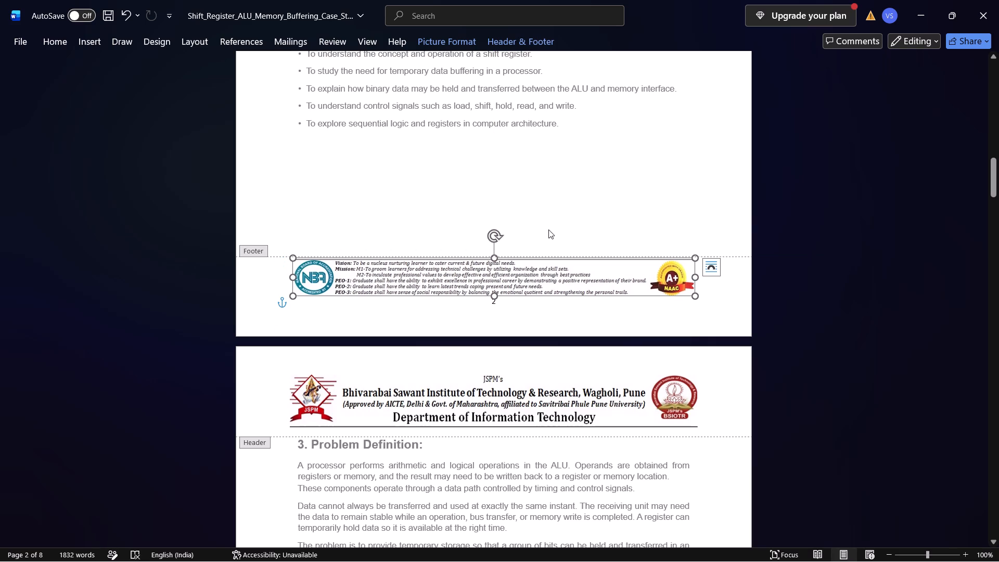
drag(546, 275, 545, 283)
click(542, 203)
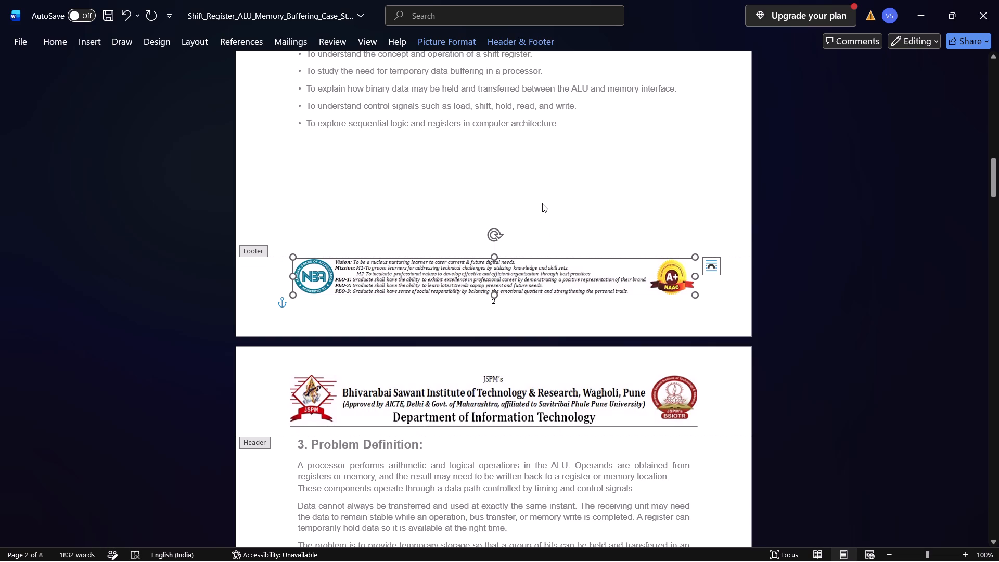
double_click(542, 203)
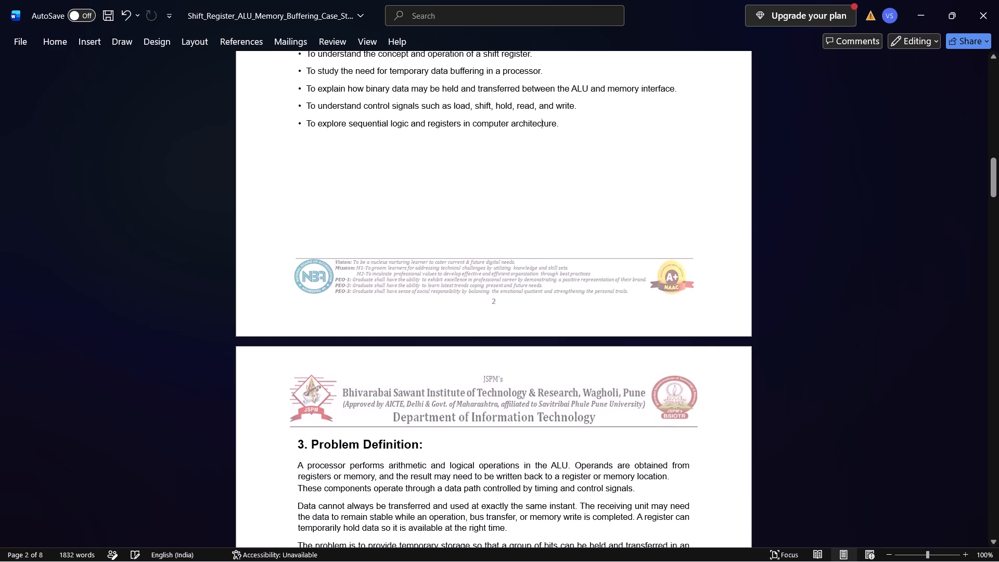
Review the header and footer banners, page numbers and content layout on the following pages and back up to the cover page.
scroll(542, 203, down, 7)
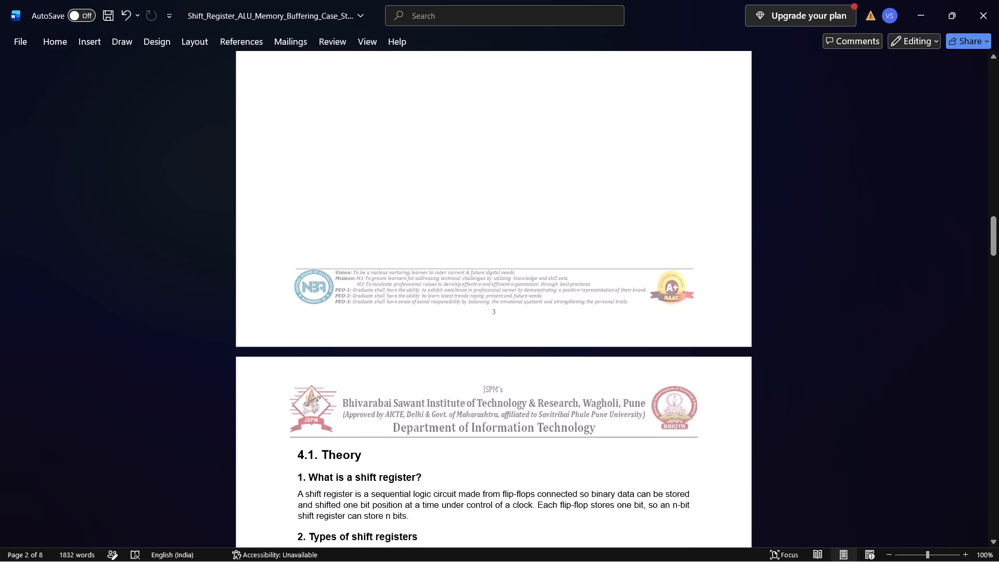
scroll(542, 203, down, 7)
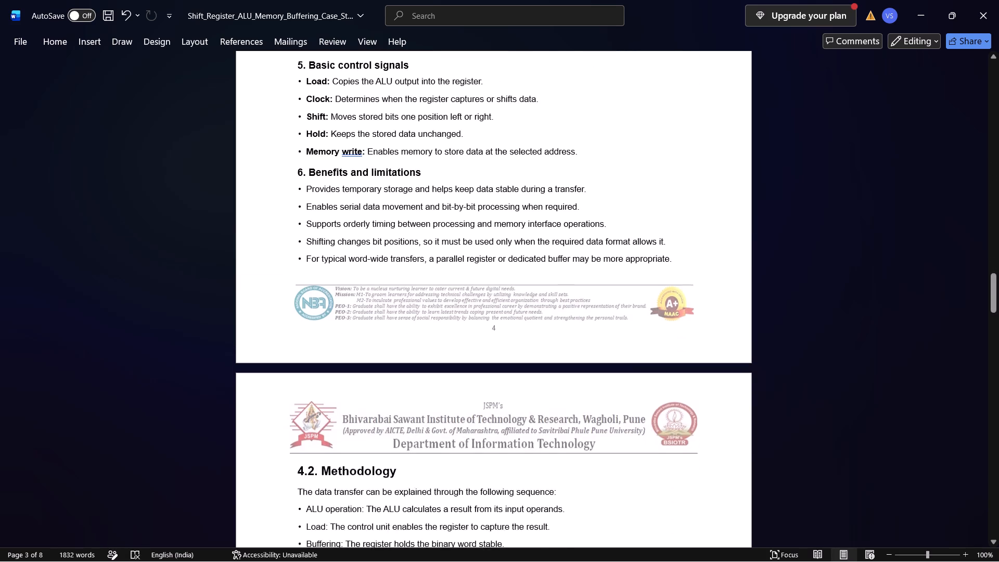
scroll(542, 203, down, 1)
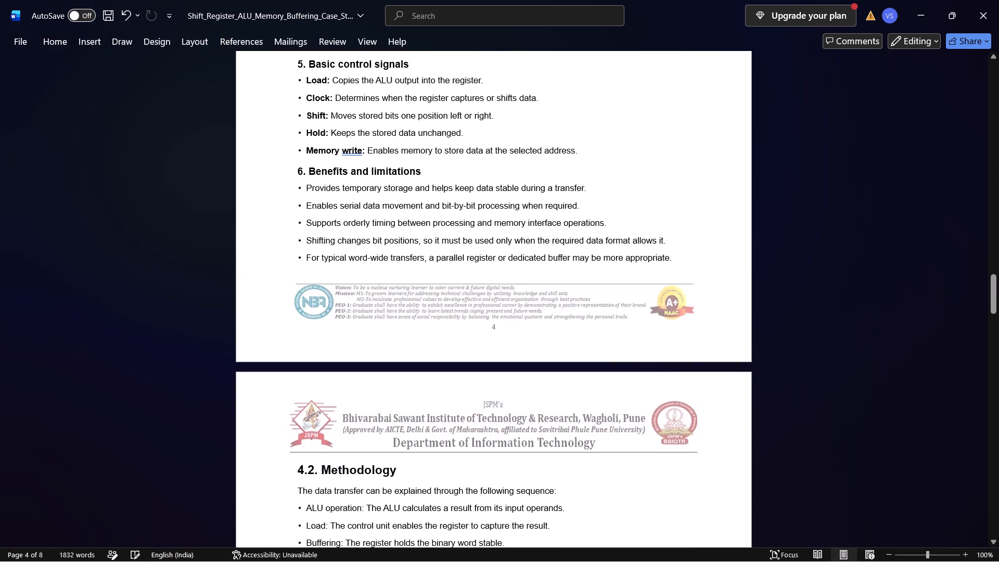
scroll(622, 103, right, 1)
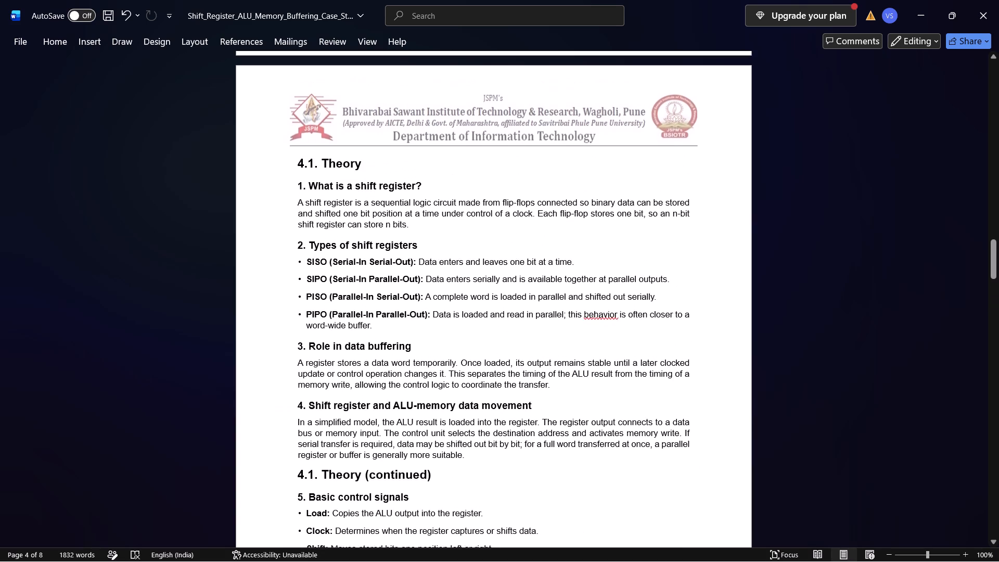
scroll(622, 103, right, 1)
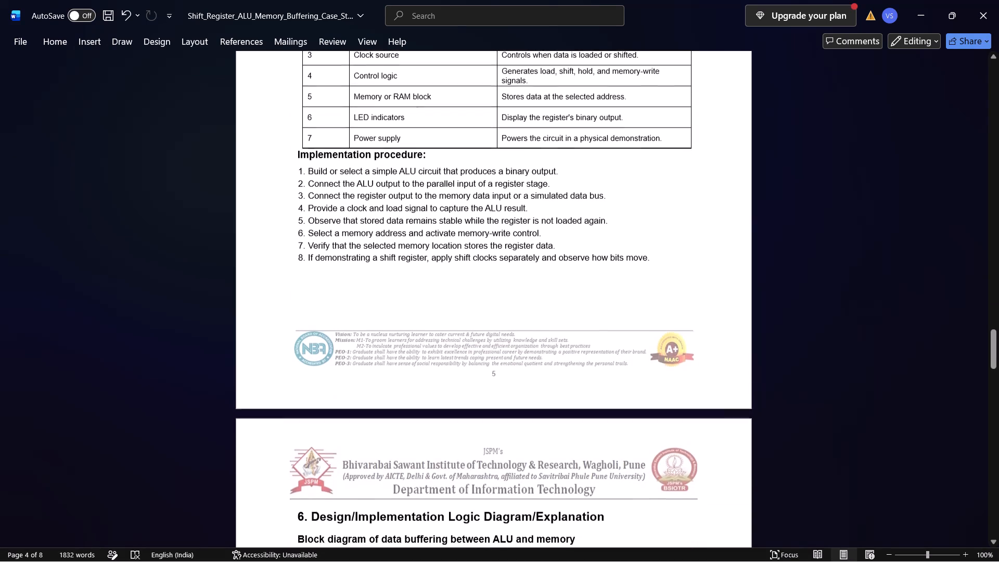
scroll(622, 103, right, 1)
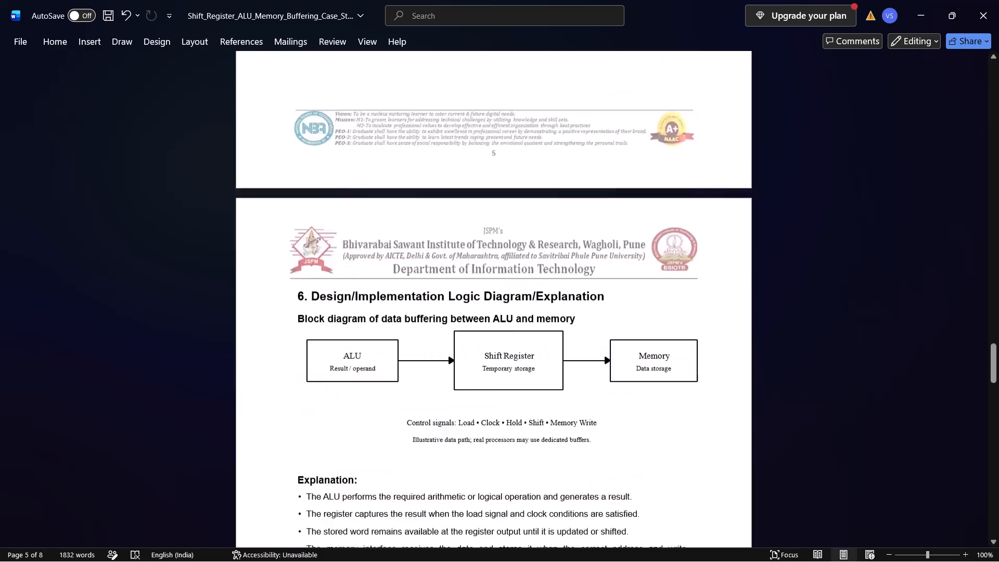
scroll(622, 103, right, 1)
scroll(622, 103, up, 8)
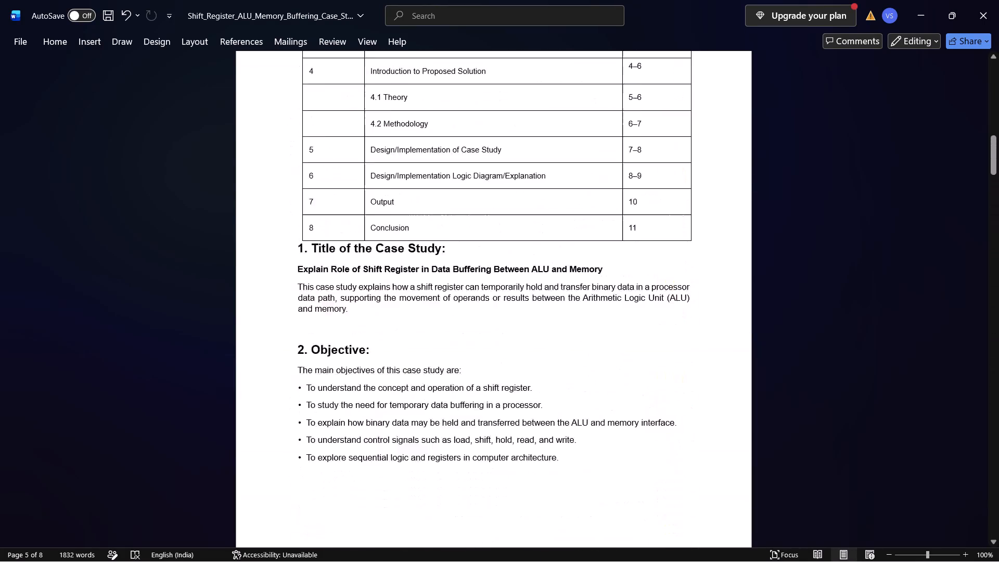
scroll(622, 103, up, 9)
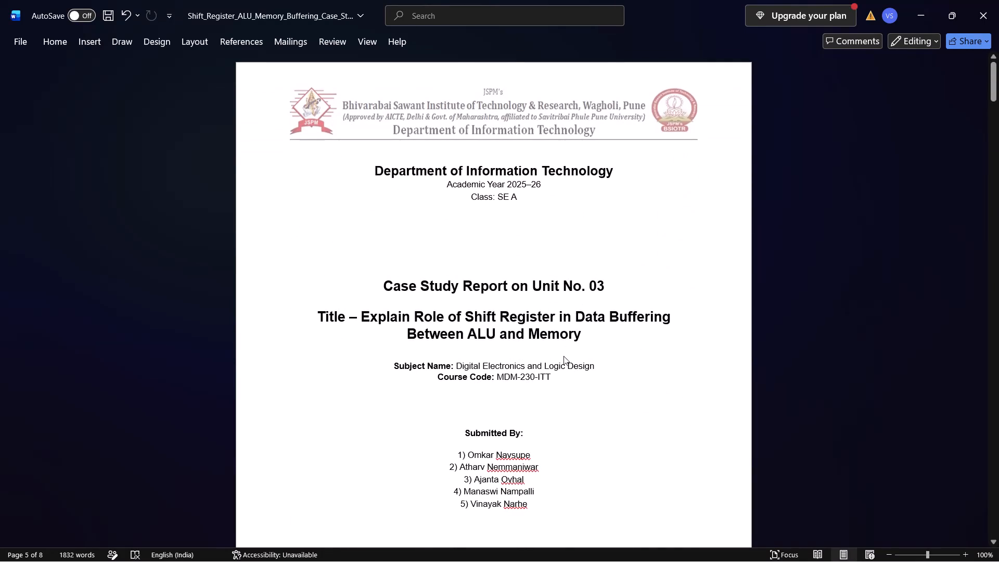
Switch to the DELD Unit-3 CS document, check its cover page, close it, and return to the shift register report.
key(alt+Tab)
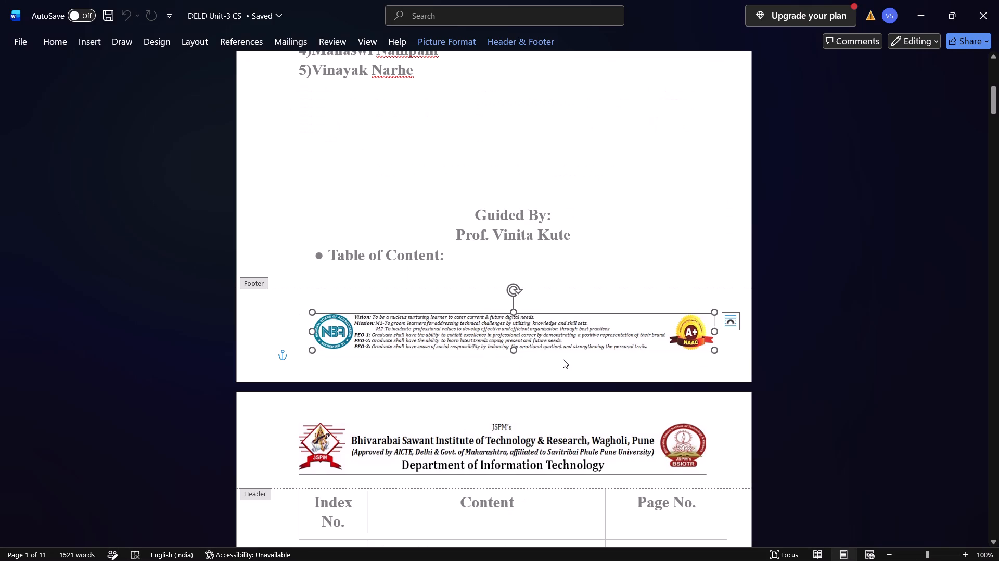
scroll(588, 224, up, 2)
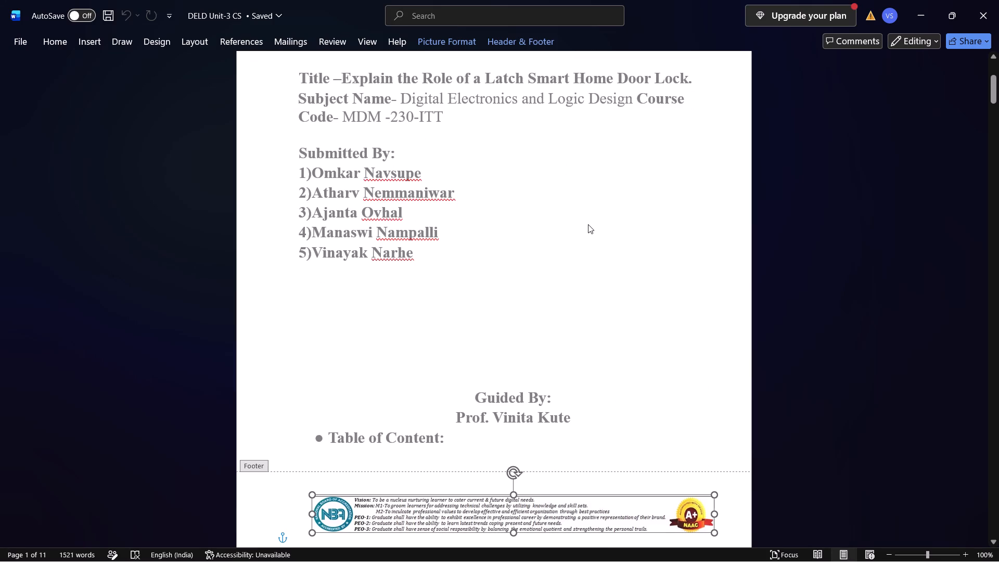
click(992, 20)
key(alt+Tab)
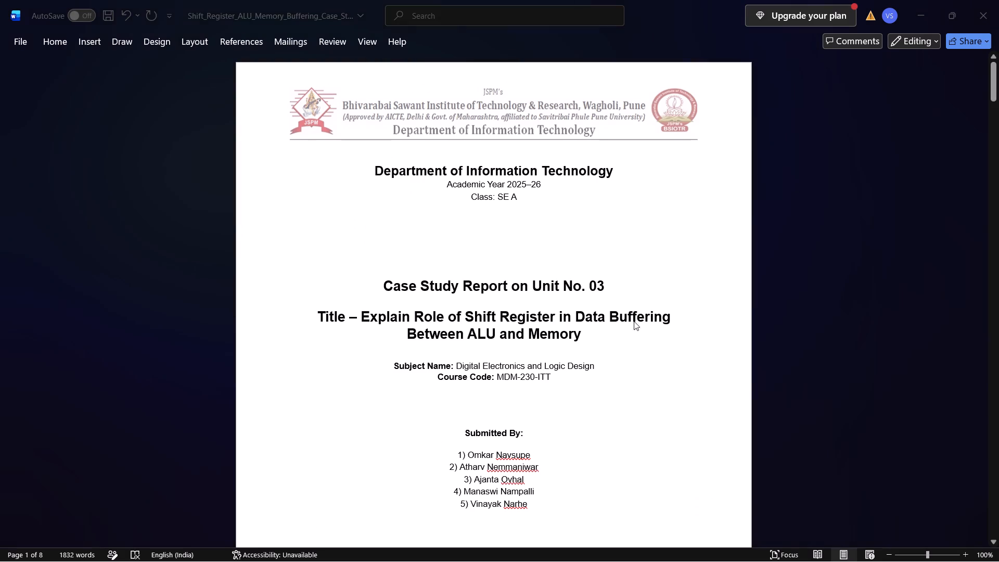
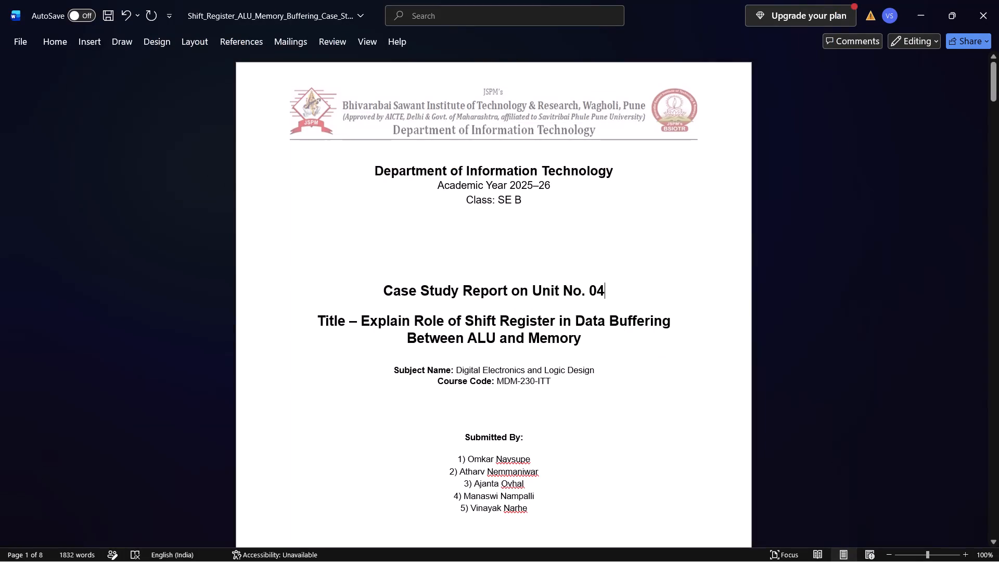
Set the cover page text from the Subject Name line through the Guided By professor's name to font size 12.
scroll(557, 378, down, 3)
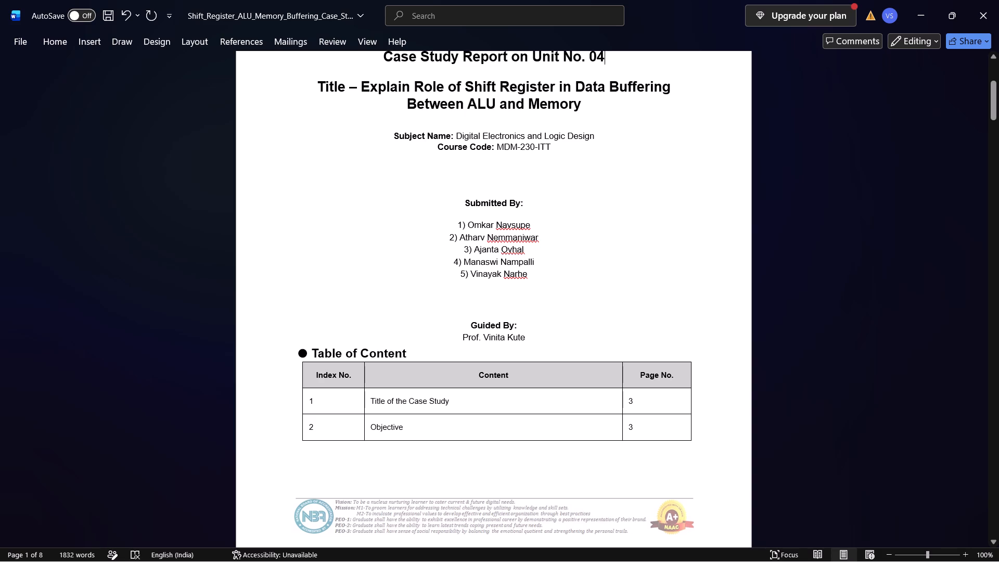
drag(531, 342, 394, 146)
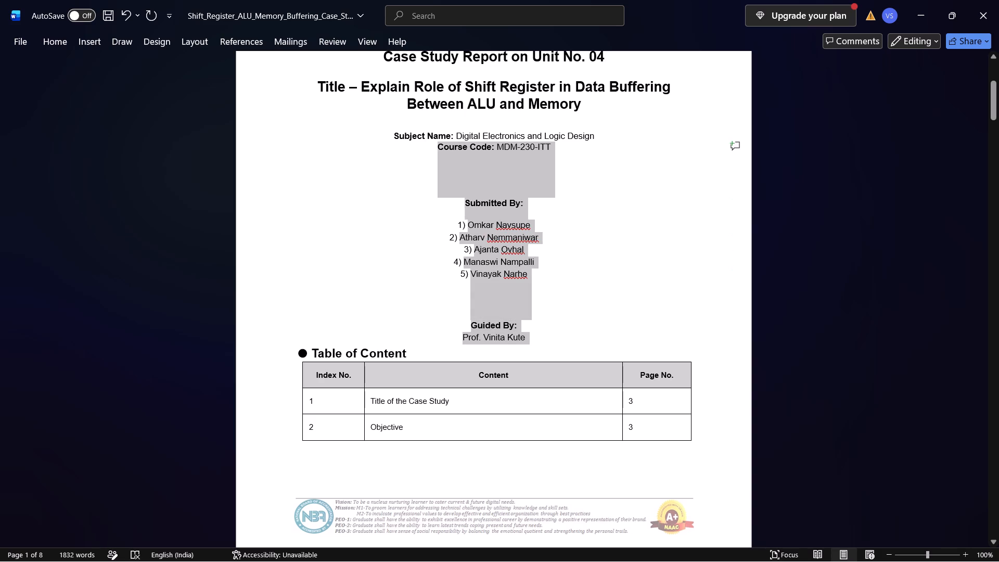
drag(394, 146, 388, 136)
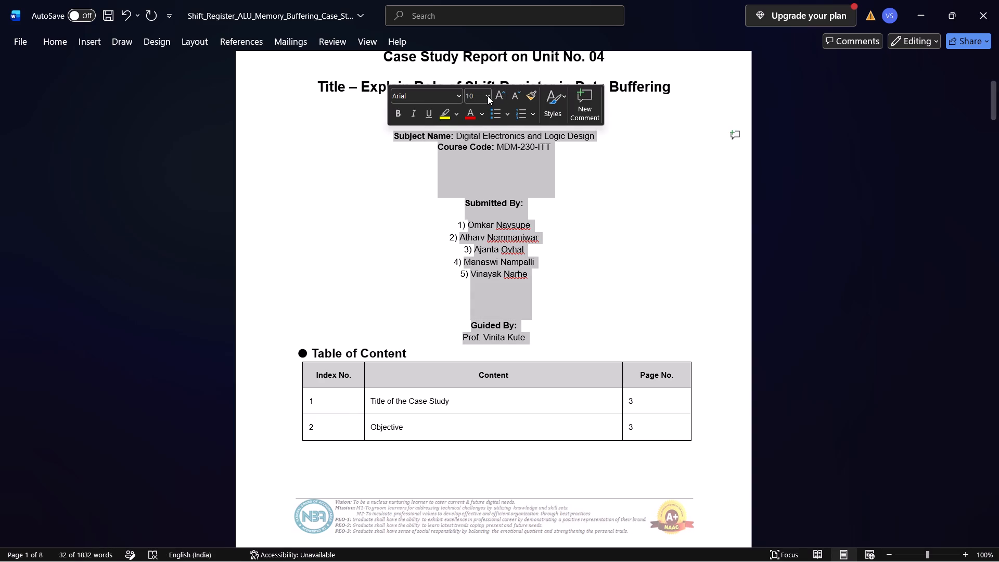
click(487, 96)
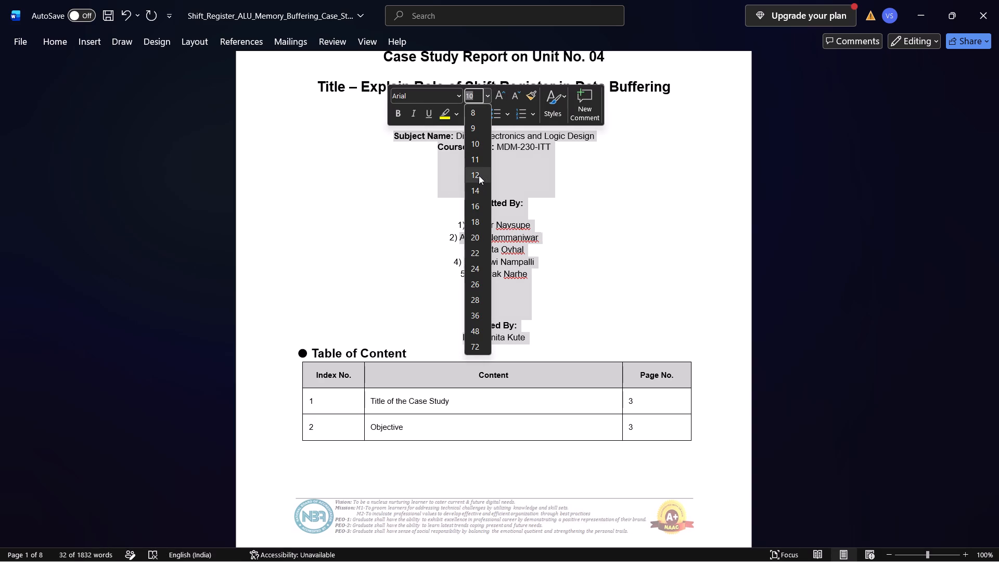
click(479, 175)
click(623, 300)
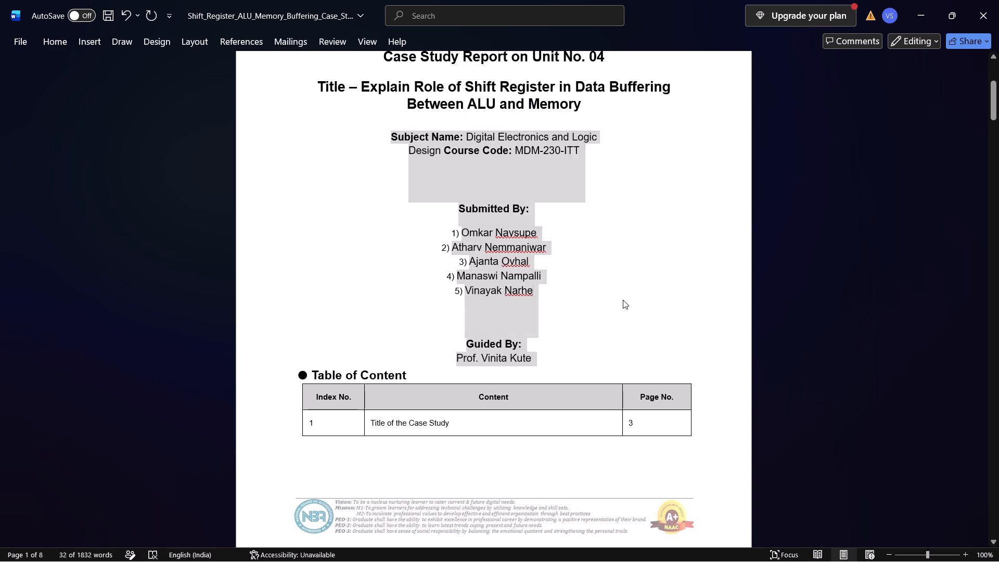
Replace the first student's name in the cover page's Submitted By list with the new first group member's name.
click(541, 234)
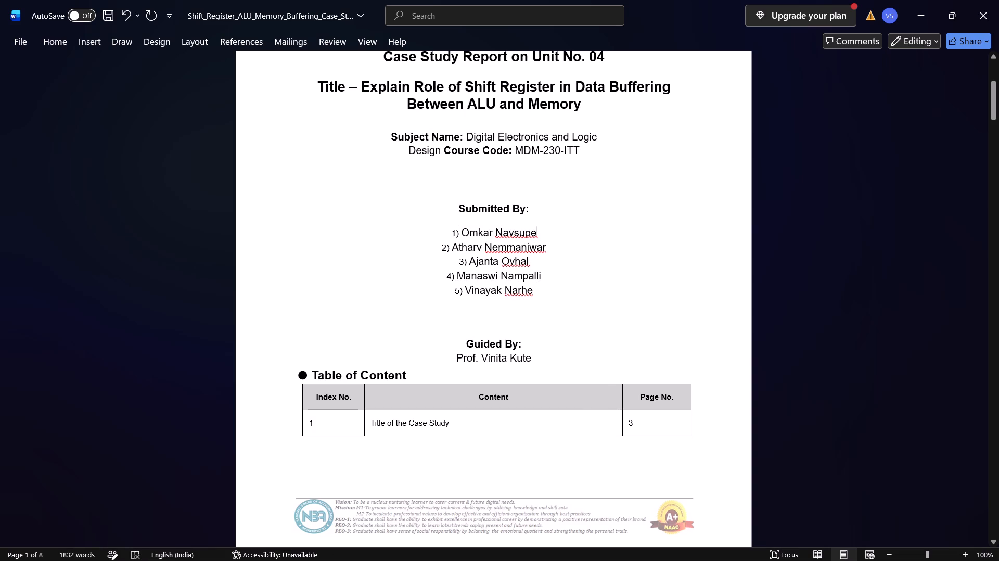
key(BackSpace)
key(BackSpace)
key(BackSpace)
key(BackSpace)
key(BackSpace)
key(BackSpace)
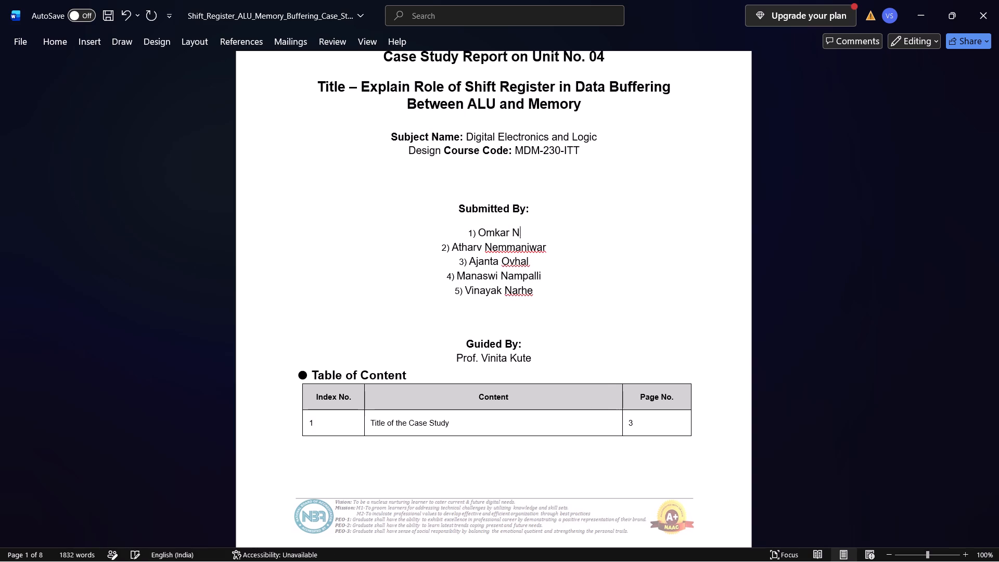
key(BackSpace)
key(BackSpace)
key(BackSpace)
key(BackSpace)
key(BackSpace)
key(BackSpace)
key(BackSpace)
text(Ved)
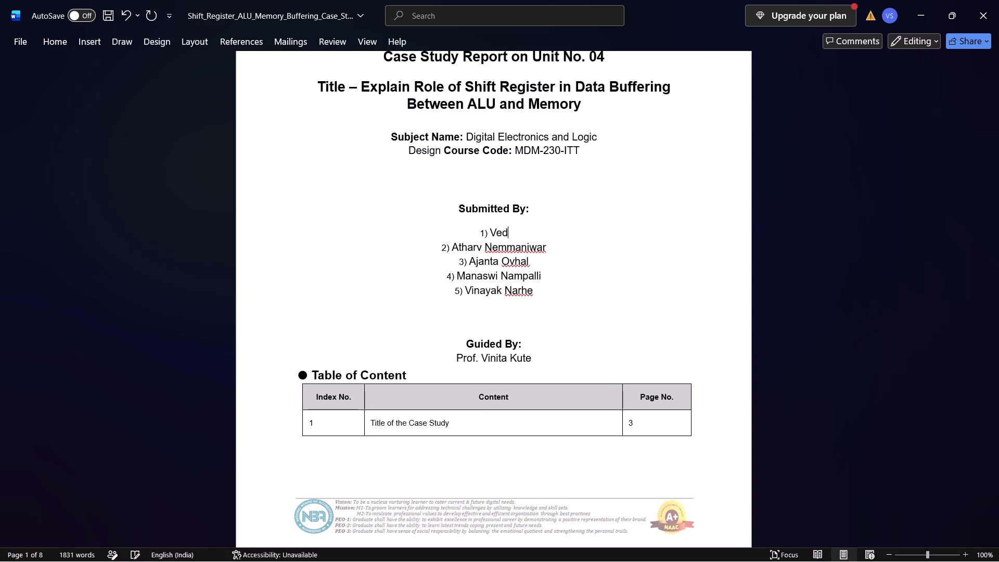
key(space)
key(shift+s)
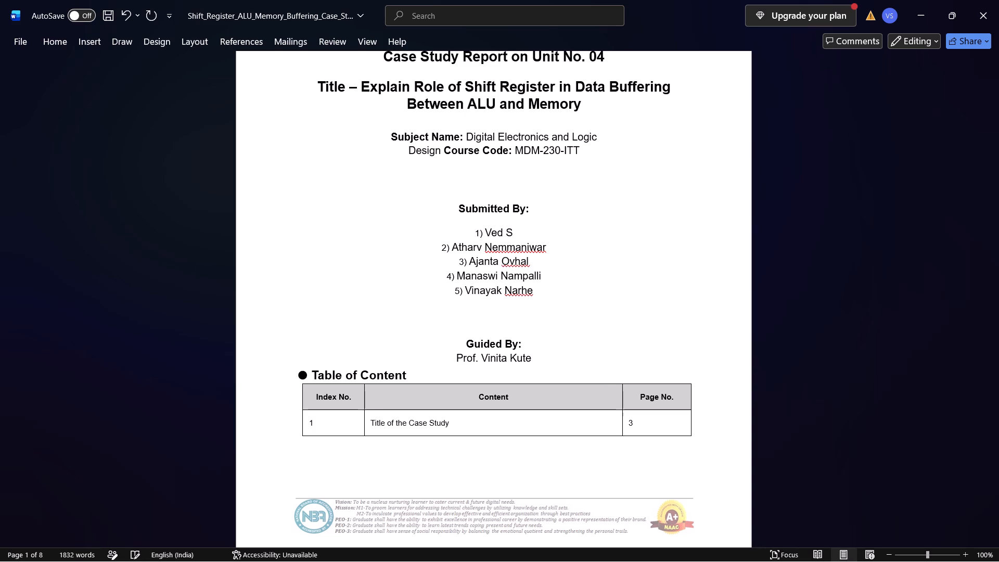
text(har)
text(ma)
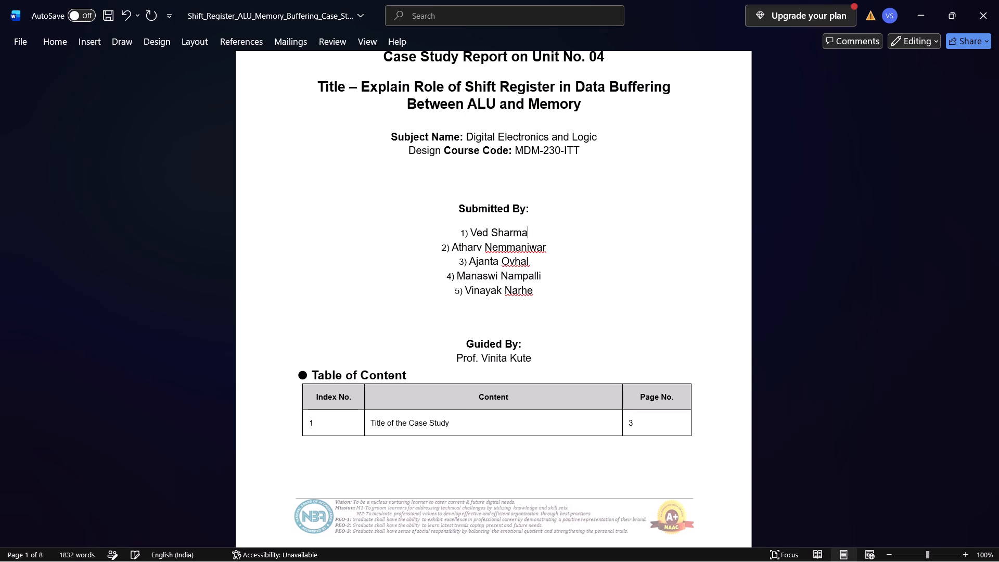
Replace the second student's name in the Submitted By list with the new second group member's name.
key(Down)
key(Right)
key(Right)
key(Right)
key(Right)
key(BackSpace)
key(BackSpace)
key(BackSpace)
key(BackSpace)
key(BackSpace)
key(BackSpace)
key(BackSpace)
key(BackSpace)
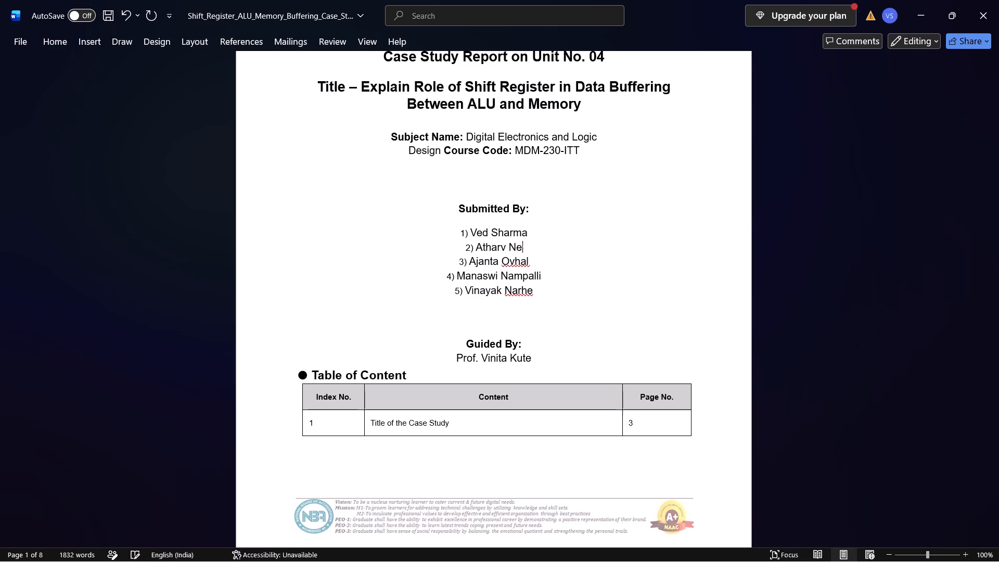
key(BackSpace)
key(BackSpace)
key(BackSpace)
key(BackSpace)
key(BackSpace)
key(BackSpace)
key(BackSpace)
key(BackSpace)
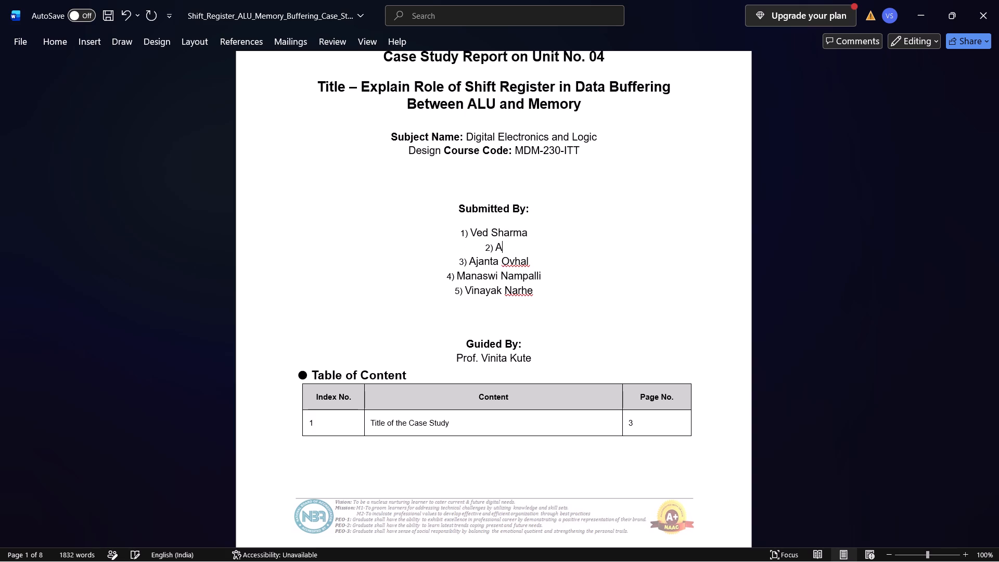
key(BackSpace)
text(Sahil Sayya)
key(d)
Clear the third student's name from the Submitted By list, keeping its list number, for replacement with a new member's name.
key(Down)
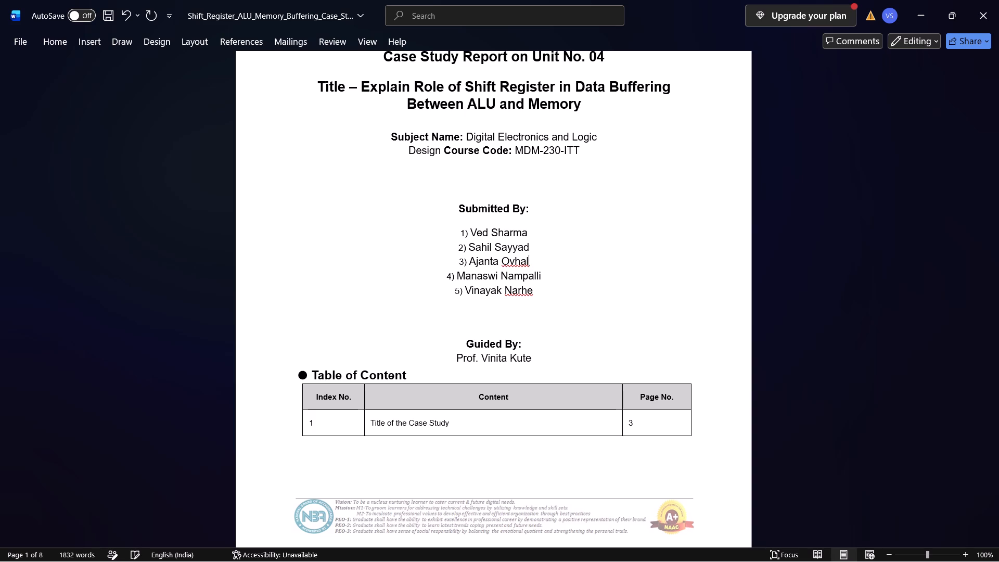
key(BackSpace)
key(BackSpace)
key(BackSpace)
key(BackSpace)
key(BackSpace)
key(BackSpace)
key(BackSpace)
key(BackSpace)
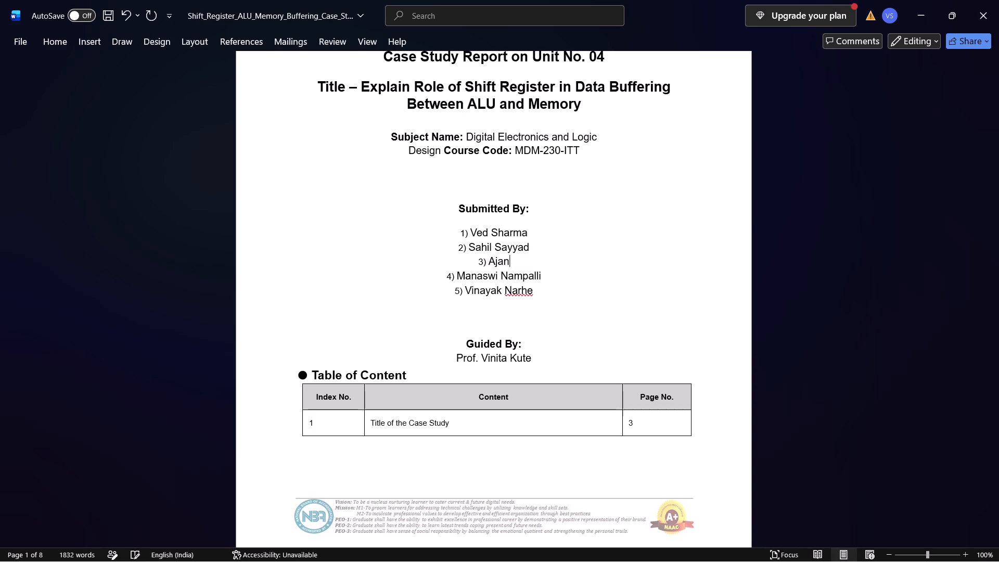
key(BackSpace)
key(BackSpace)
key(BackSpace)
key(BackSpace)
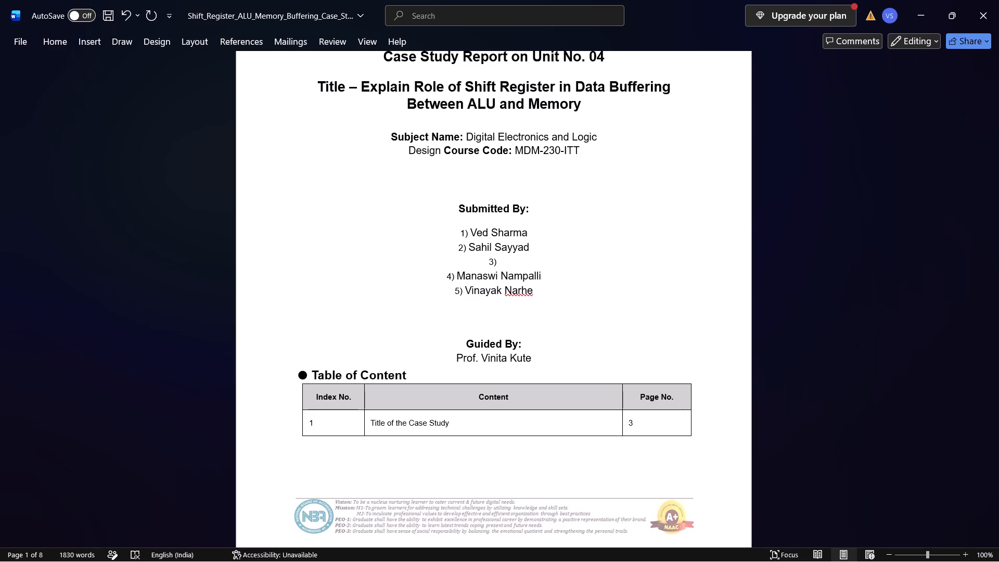
Enter the third student's full name in the Submitted By list on the cover page.
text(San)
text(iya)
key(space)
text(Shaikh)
Replace the fourth and fifth student names in the Submitted By list.
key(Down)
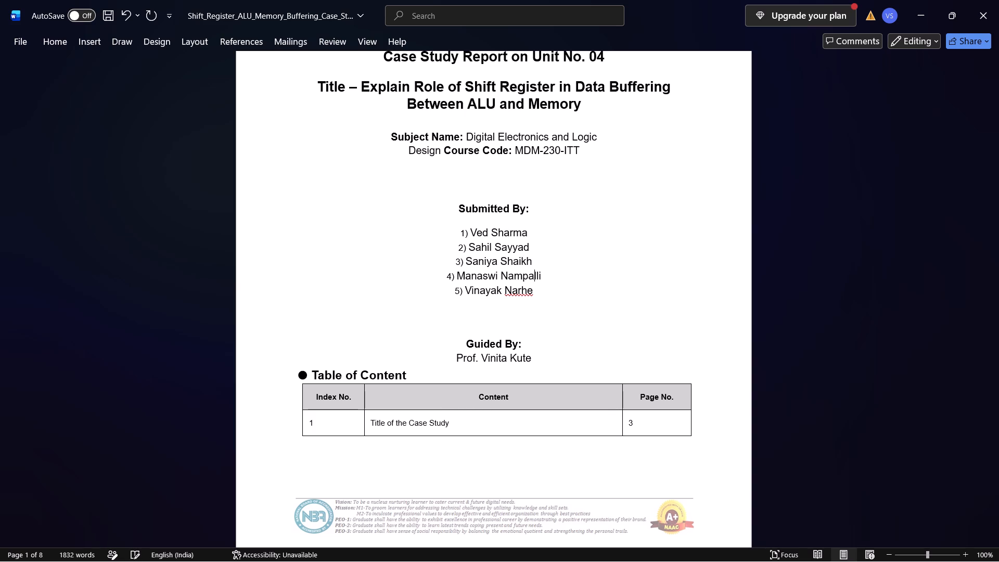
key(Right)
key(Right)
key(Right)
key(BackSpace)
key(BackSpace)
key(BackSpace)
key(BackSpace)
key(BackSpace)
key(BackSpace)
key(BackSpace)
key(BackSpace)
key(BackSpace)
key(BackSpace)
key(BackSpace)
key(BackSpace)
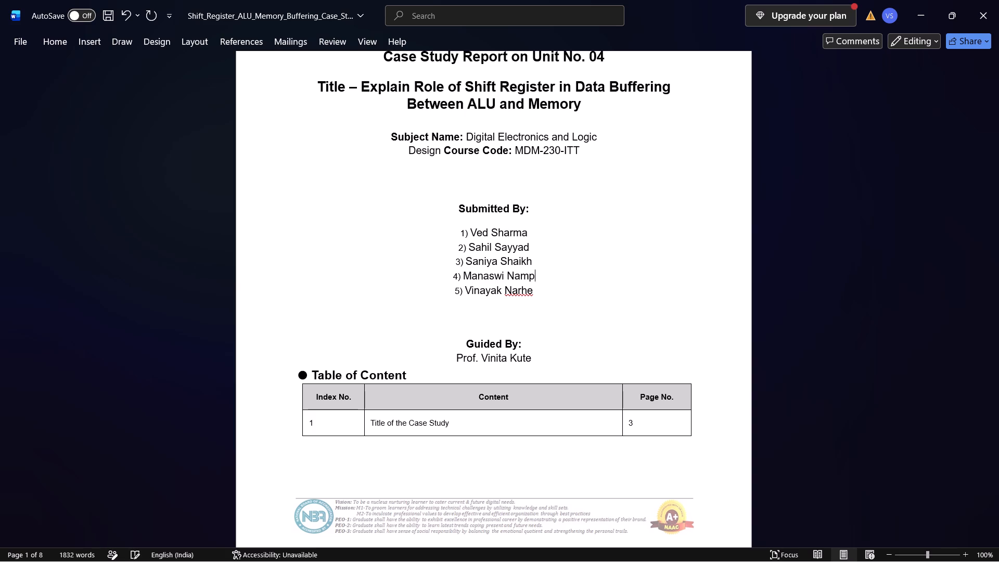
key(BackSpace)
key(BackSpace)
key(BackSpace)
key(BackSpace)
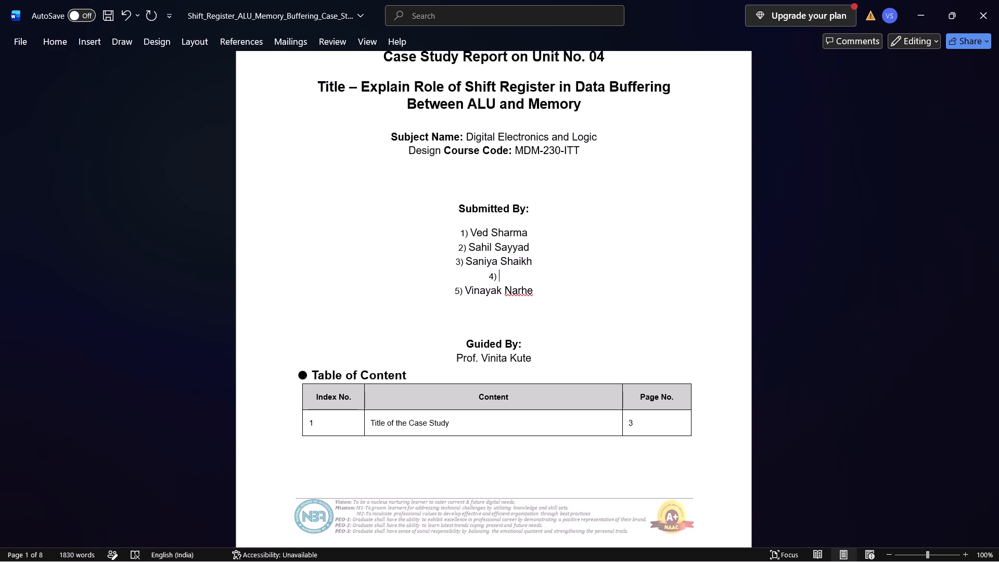
Enter the fourth student's full name in the Submitted By list on the cover page.
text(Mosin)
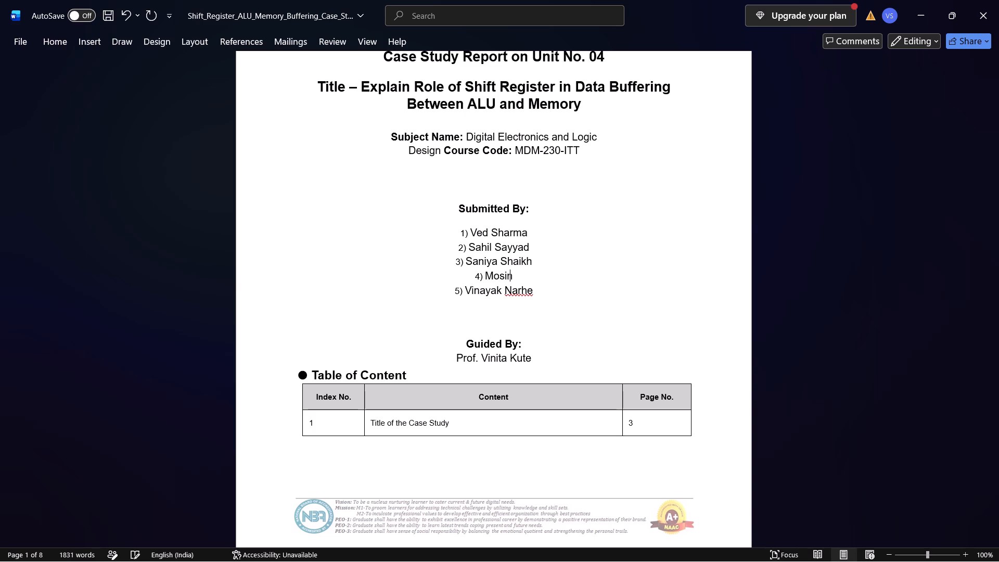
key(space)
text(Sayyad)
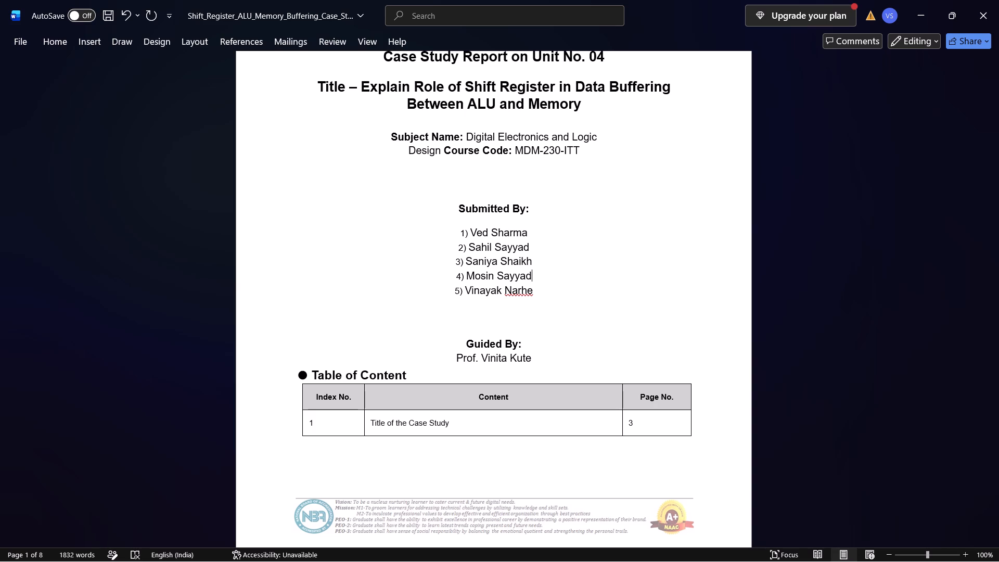
Replace the fifth student's name in the Submitted By list with the new student's full name.
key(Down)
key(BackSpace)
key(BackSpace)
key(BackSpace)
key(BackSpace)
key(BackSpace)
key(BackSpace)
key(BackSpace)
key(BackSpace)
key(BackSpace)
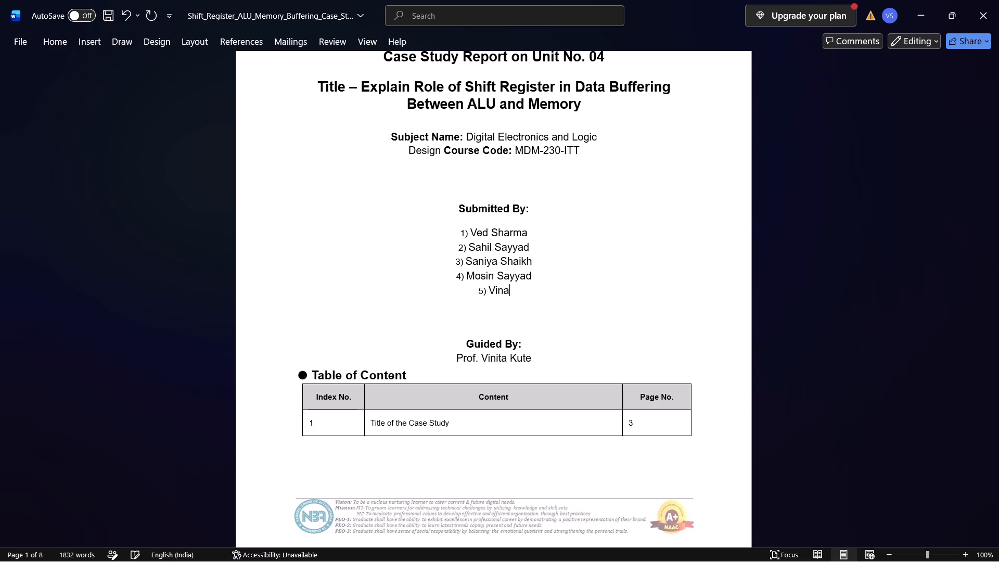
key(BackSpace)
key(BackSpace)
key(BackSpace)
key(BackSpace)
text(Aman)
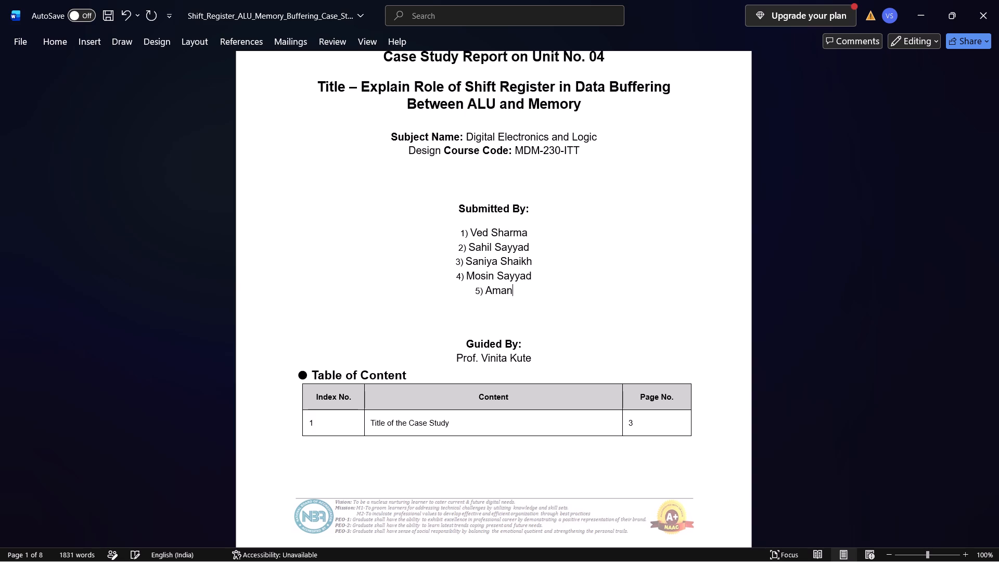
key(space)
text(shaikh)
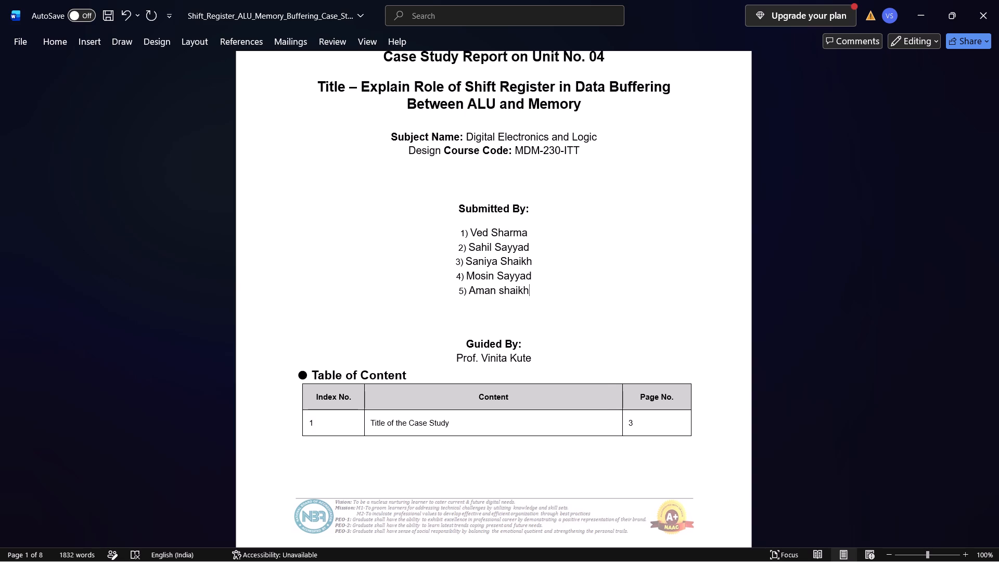
Capitalise the first letter of the fifth student's surname in the Submitted By list.
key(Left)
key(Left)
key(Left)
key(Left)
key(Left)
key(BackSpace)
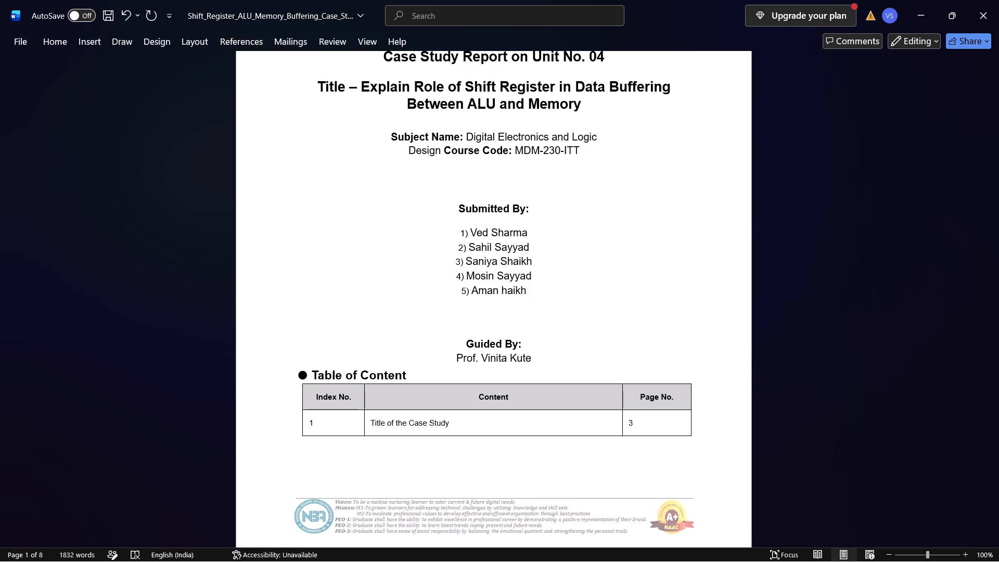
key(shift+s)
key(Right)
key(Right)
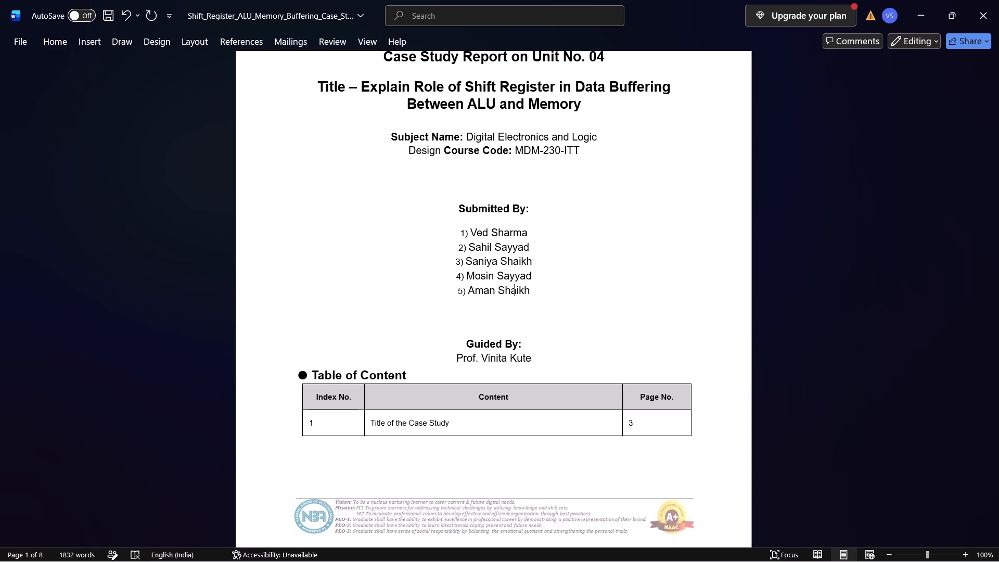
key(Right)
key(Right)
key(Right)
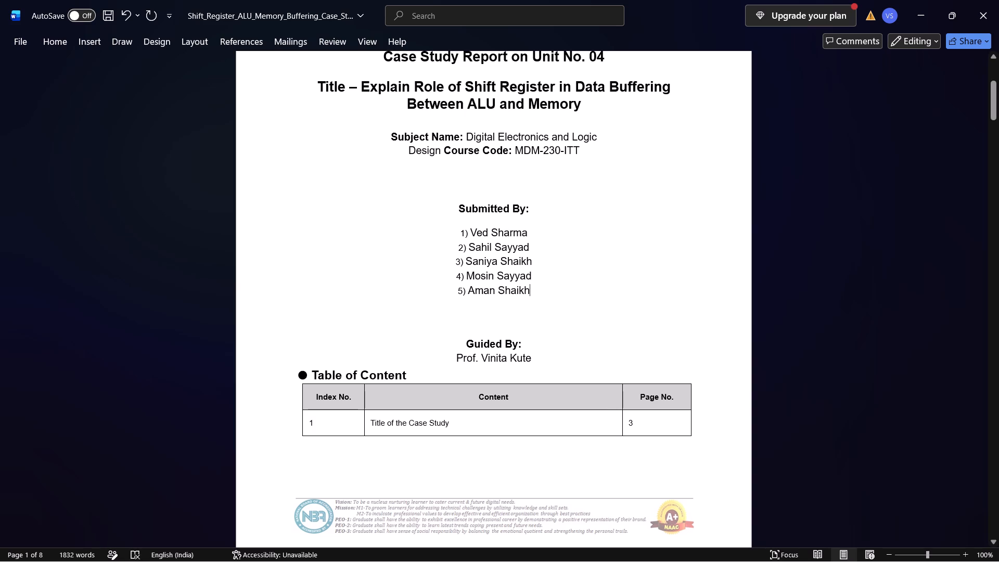
Place the text cursor at the end of the guide's name under Guided By on the cover page.
click(536, 356)
Insert blank lines after the guide's name so the Table of Content starts on page 2 with one empty line above it.
key(Return)
key(Return)
key(Return)
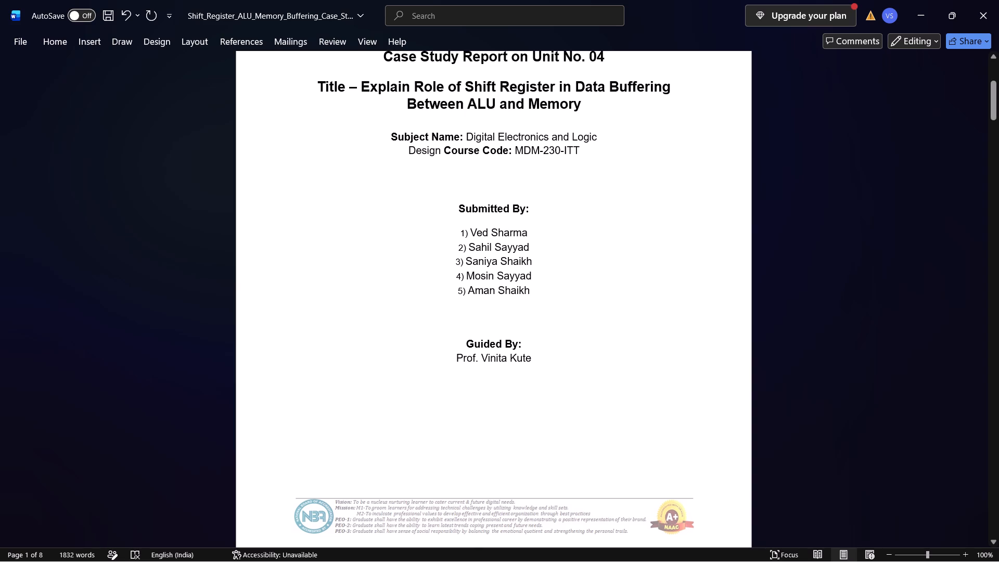
scroll(680, 260, right, 1)
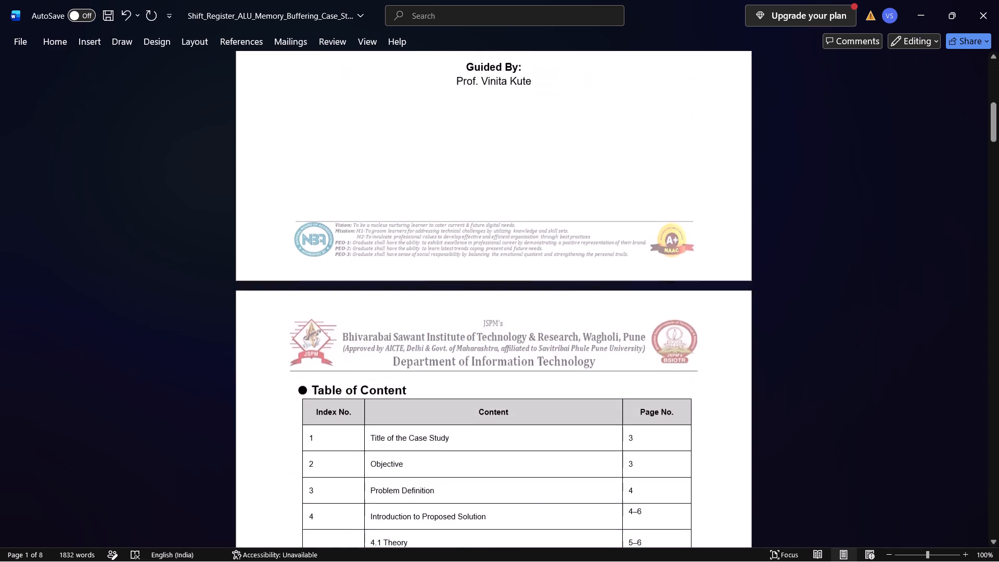
scroll(680, 260, down, 1)
key(Return)
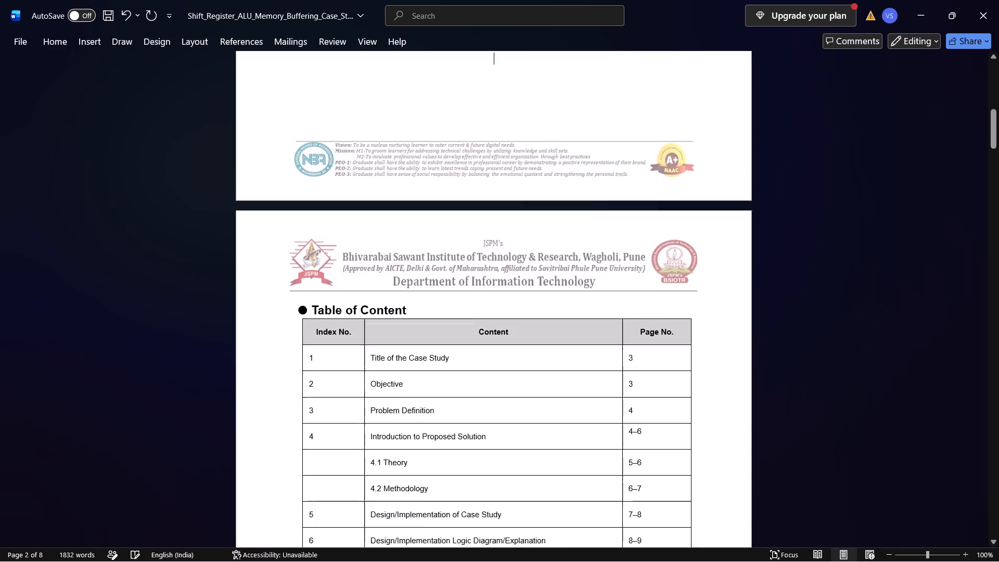
key(Return)
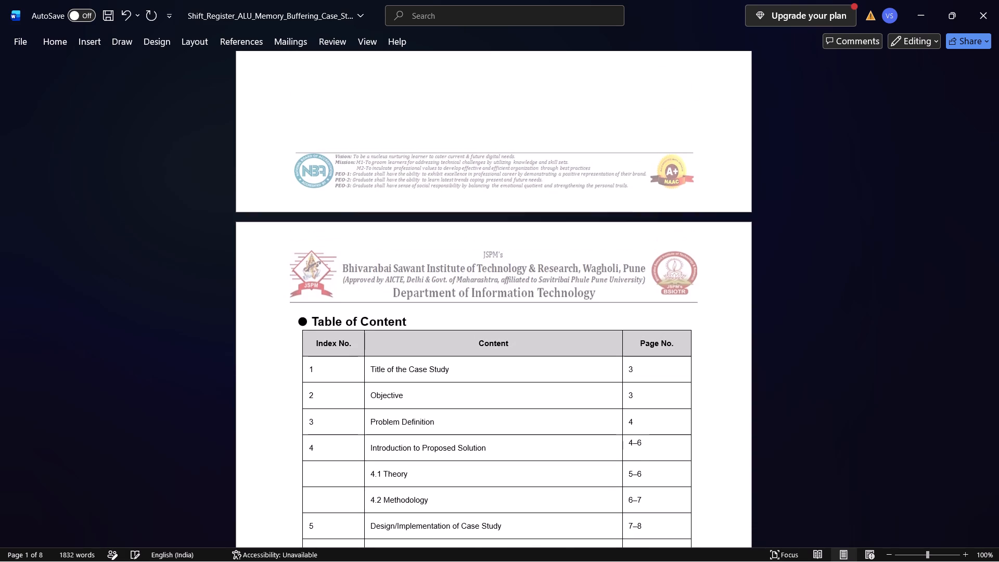
key(Return)
key(Return)
scroll(655, 252, down, 2)
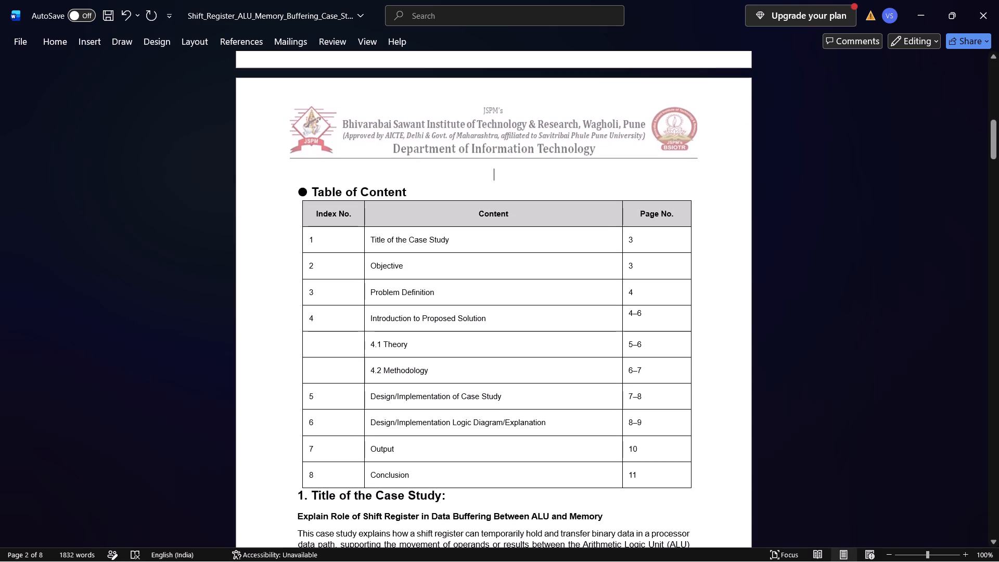
Add a blank line between the Table of Content heading and its table.
click(409, 192)
key(Return)
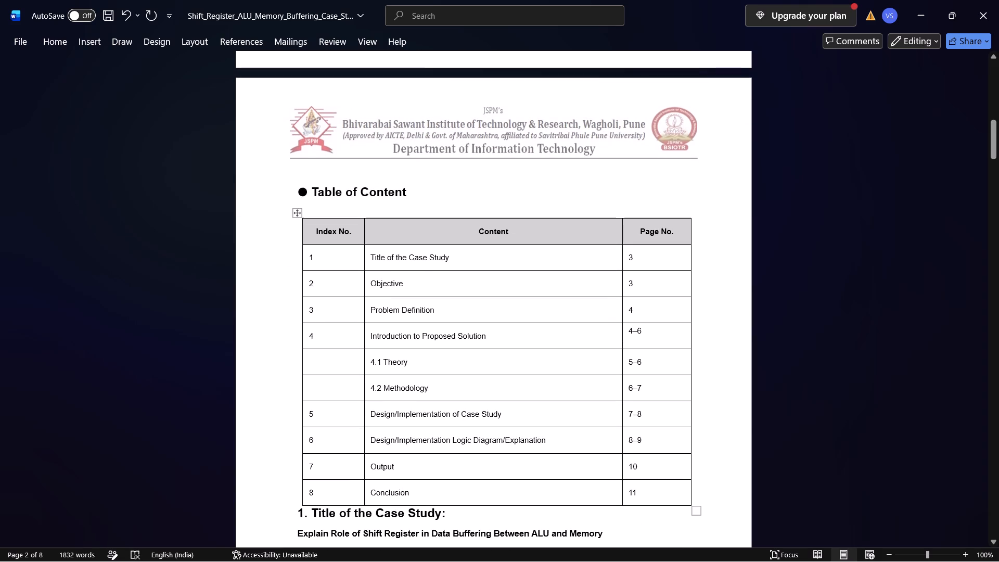
Set all text in the Table of Content table to font size 12.
drag(643, 495, 494, 492)
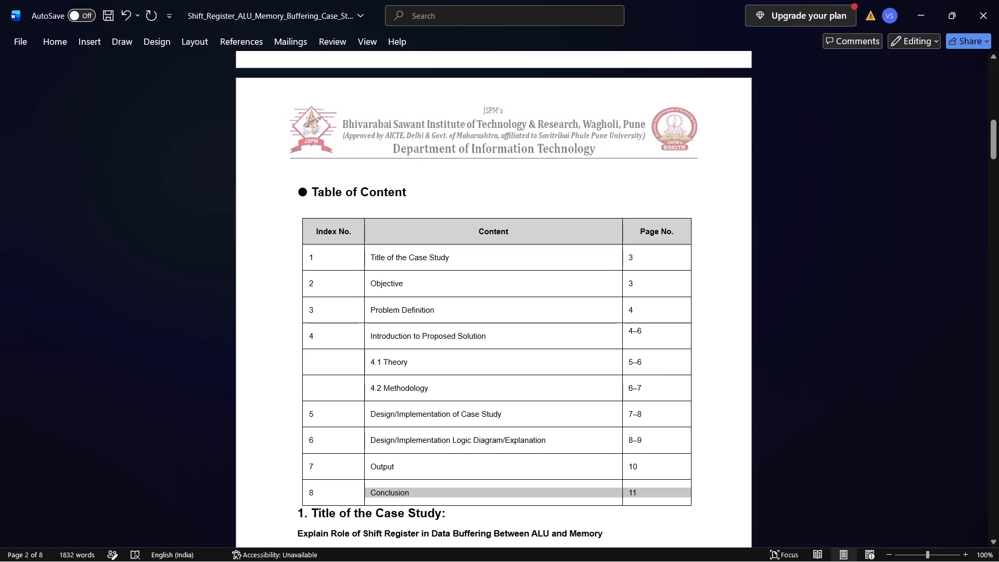
drag(494, 492, 298, 240)
click(379, 180)
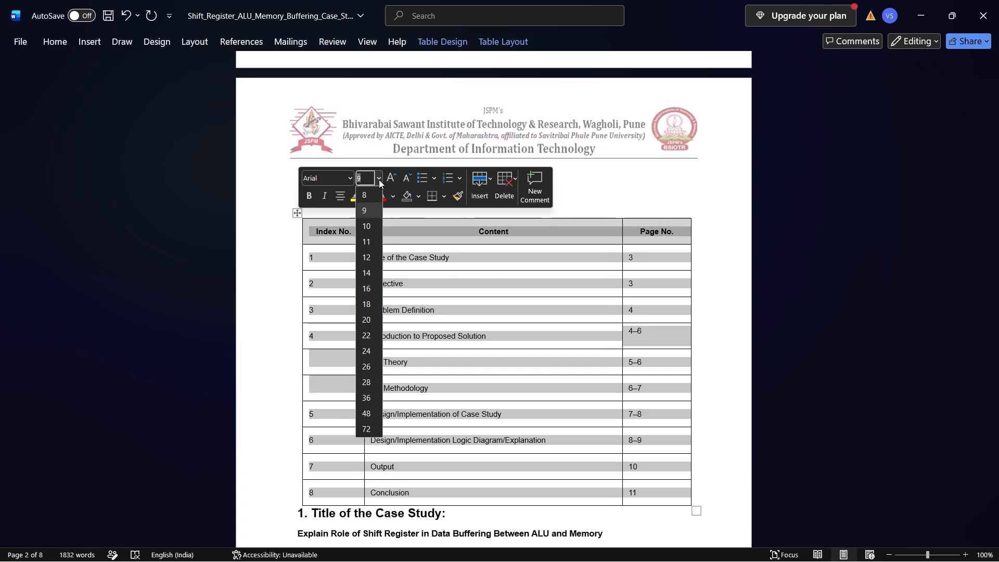
click(372, 260)
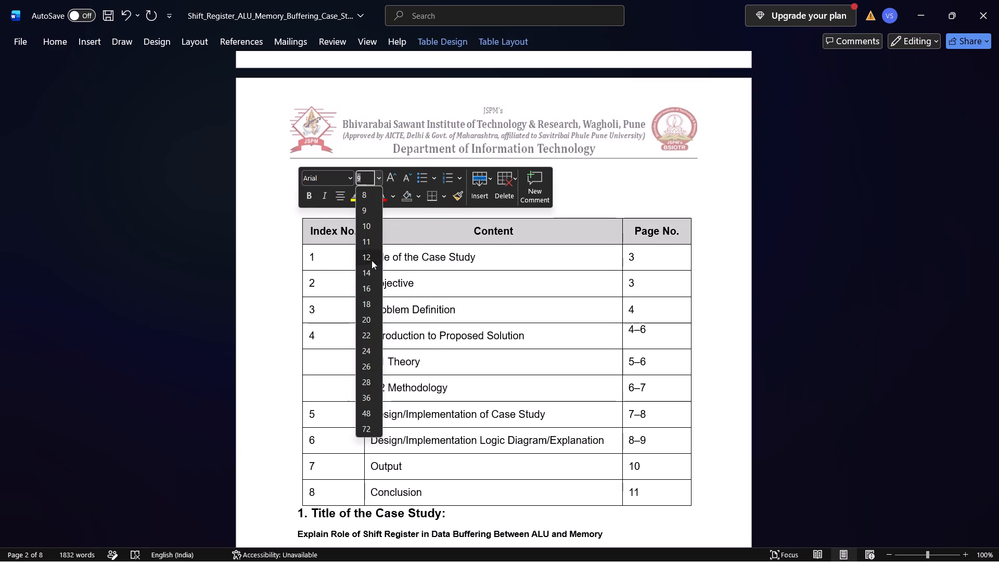
click(582, 191)
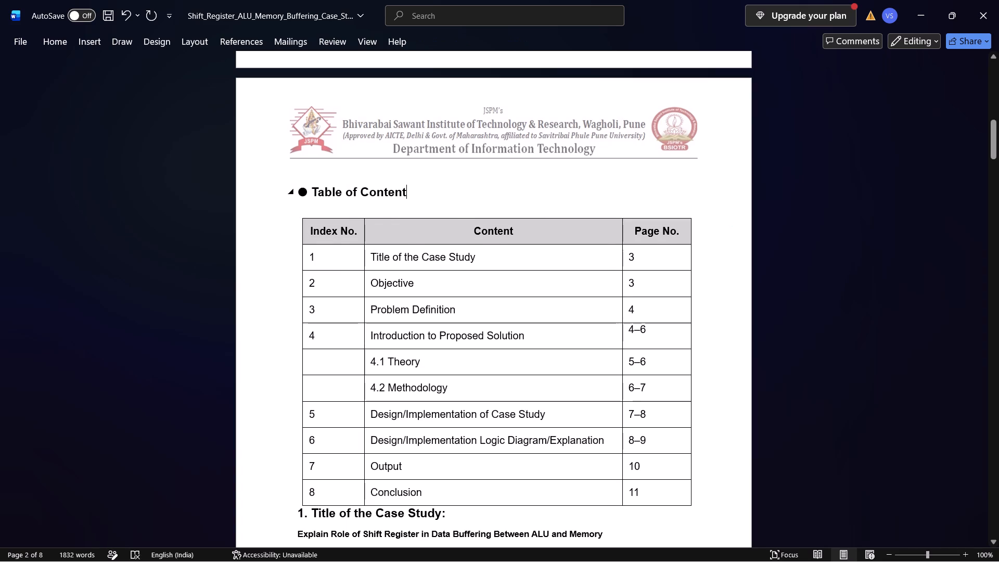
Insert blank lines before the "1. Title of the Case Study:" heading so the section starts on page 3 with a gap above it.
scroll(582, 191, down, 3)
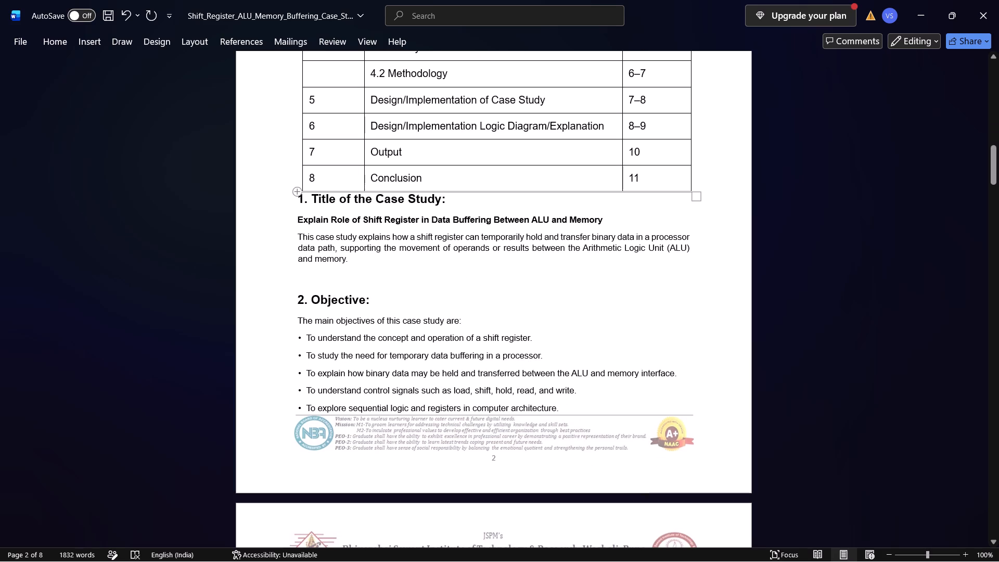
click(299, 206)
key(Return)
key(Return)
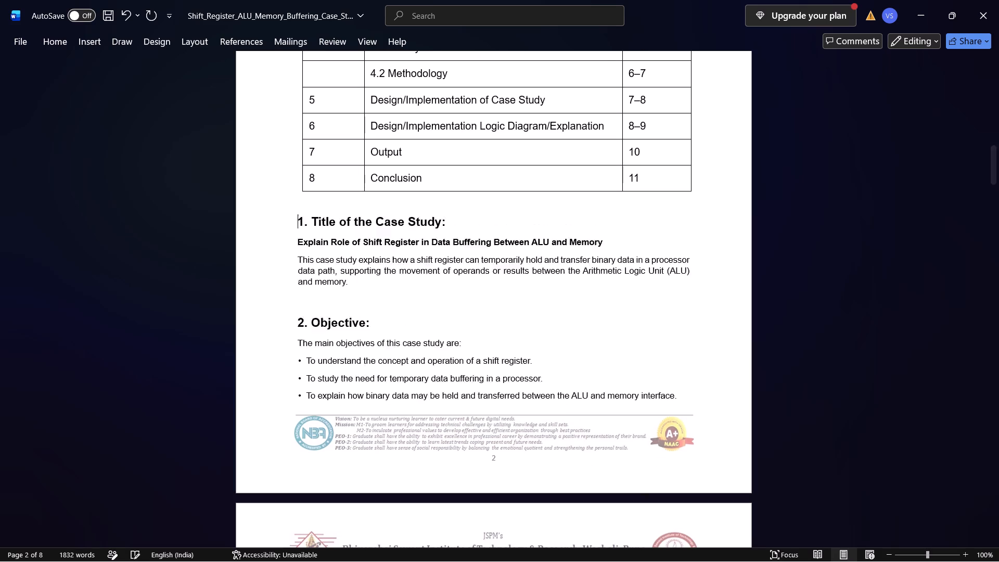
key(Return)
key(Return)
key(Return)
key(Return)
key(Return)
key(Return)
key(Return)
key(Return)
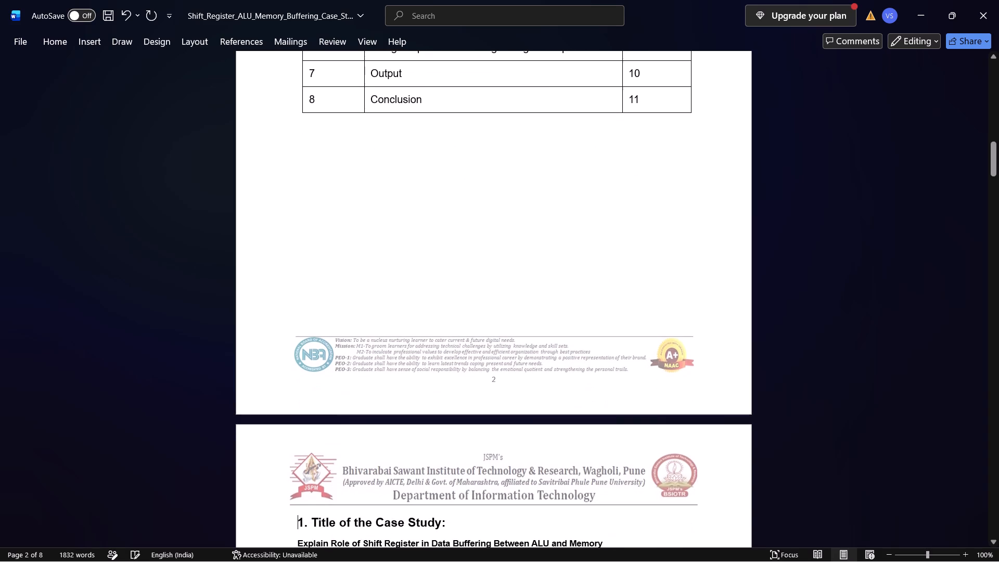
key(Return)
Review the layout of the cover page, the contents page and the sections on page 3.
scroll(338, 103, up, 3)
click(515, 510)
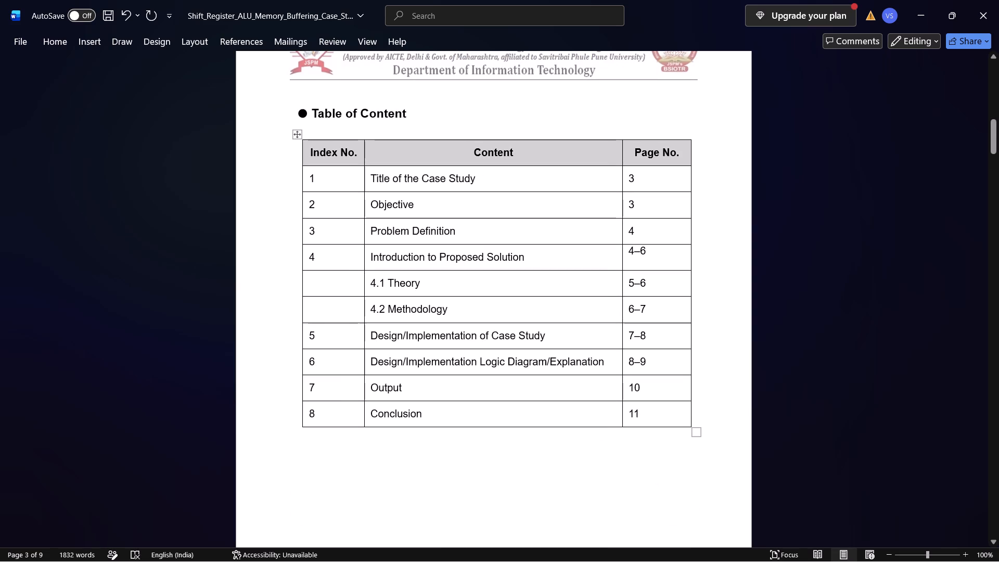
scroll(518, 164, right, 1)
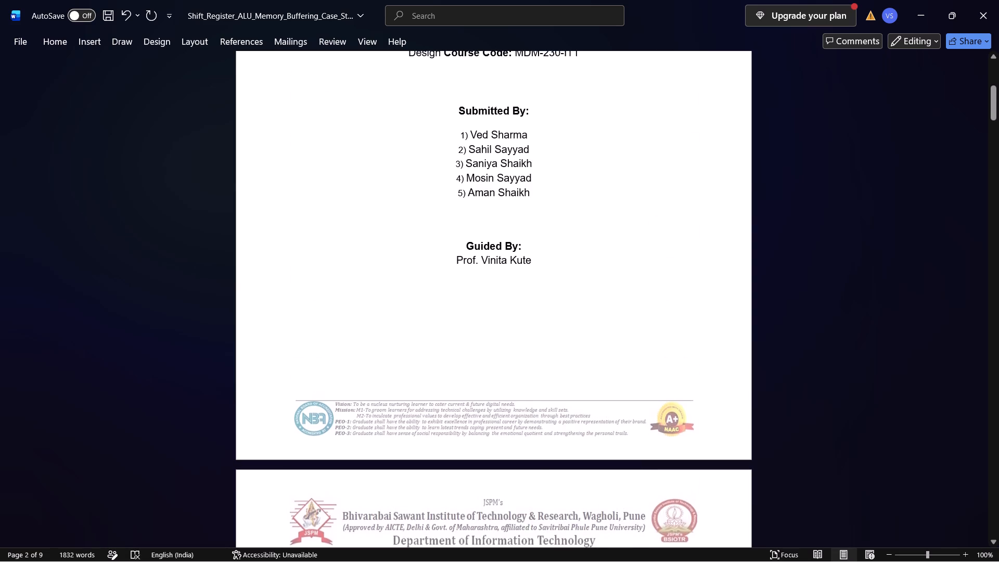
scroll(518, 164, right, 1)
scroll(518, 164, down, 3)
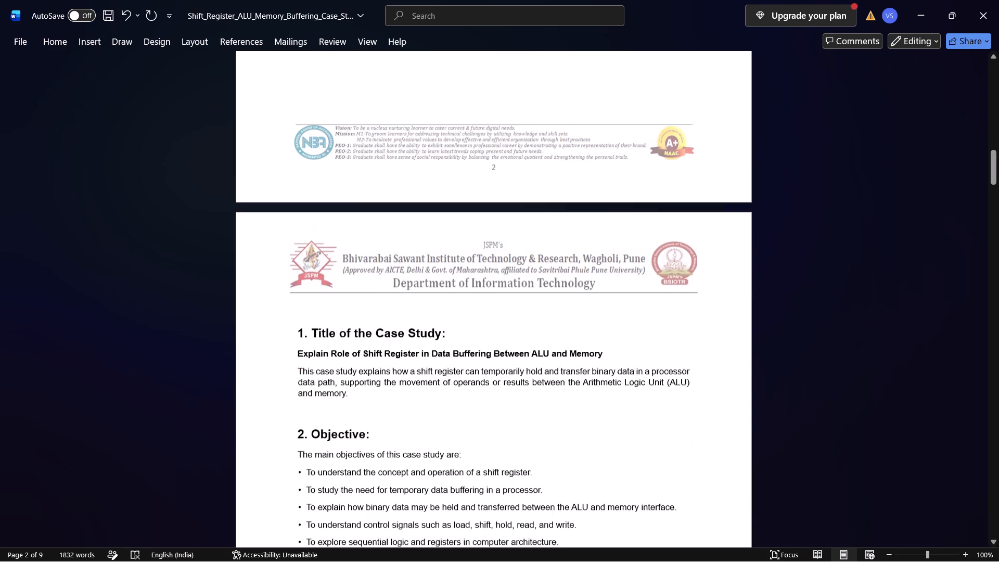
scroll(518, 164, down, 2)
scroll(518, 164, right, 1)
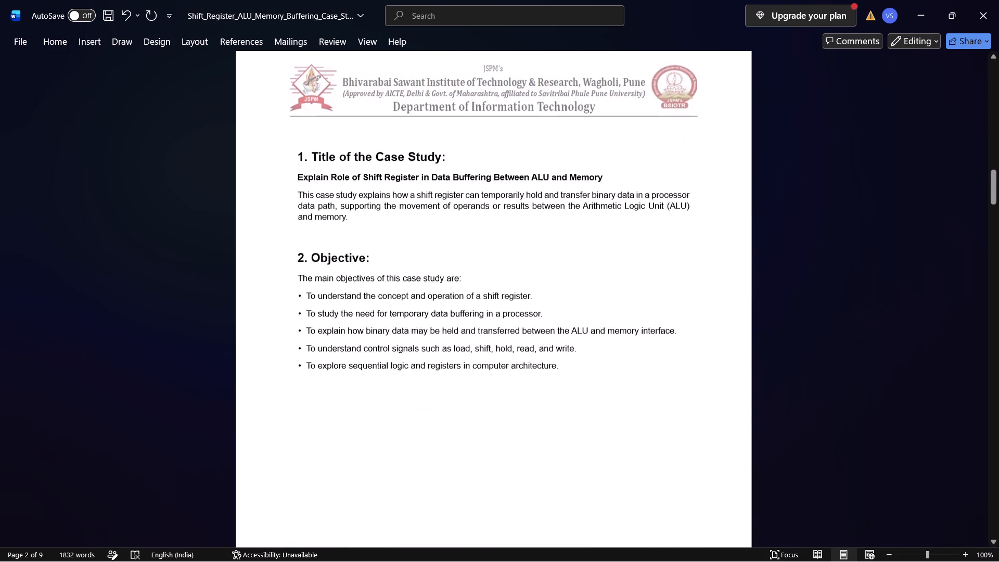
scroll(518, 164, right, 1)
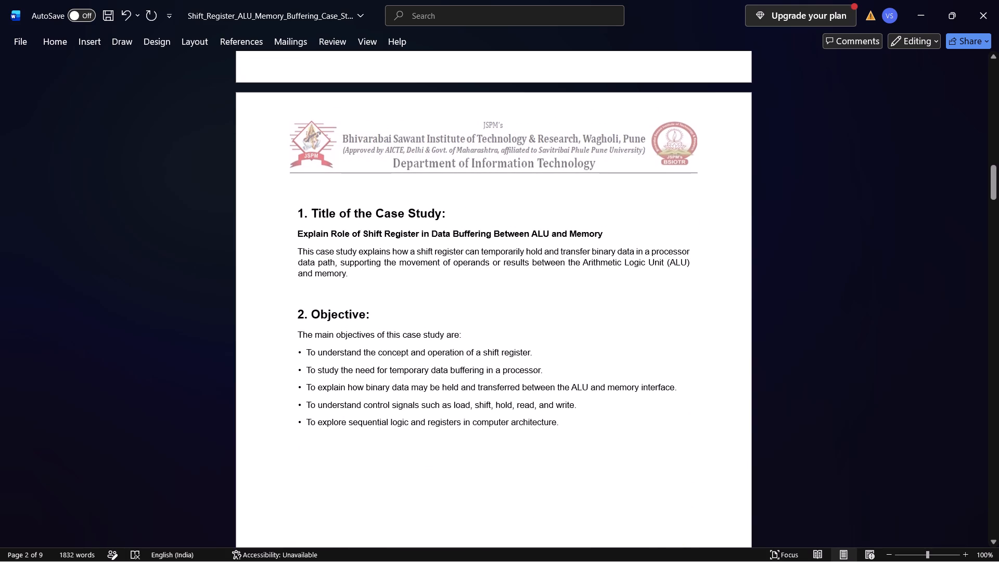
Remove the colon from the "1. Title of the Case Study" heading, try a blank line below it, and delete that line again.
click(447, 216)
key(BackSpace)
key(Return)
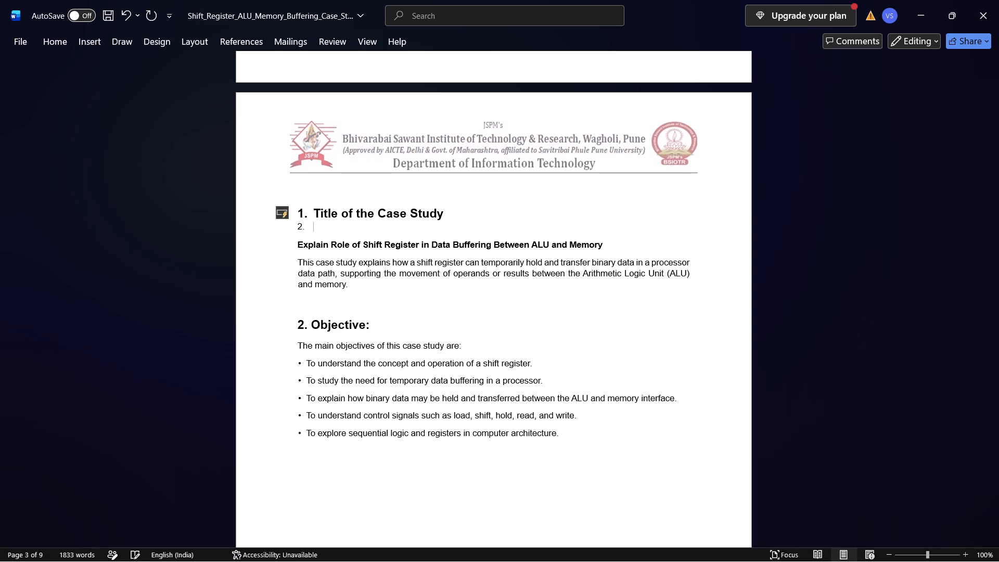
key(BackSpace)
key(BackSpace)
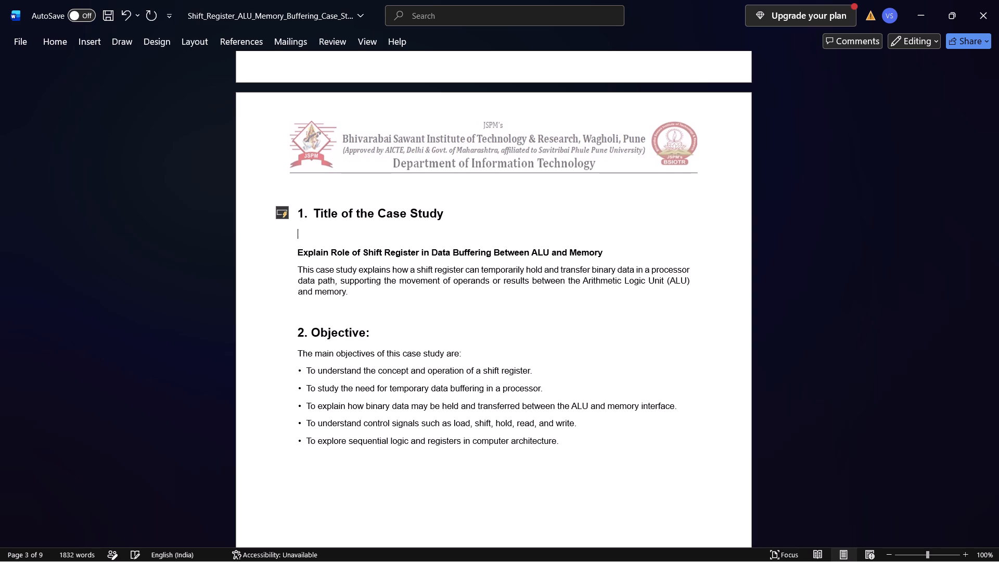
key(BackSpace)
key(BackSpace)
key(BackSpace)
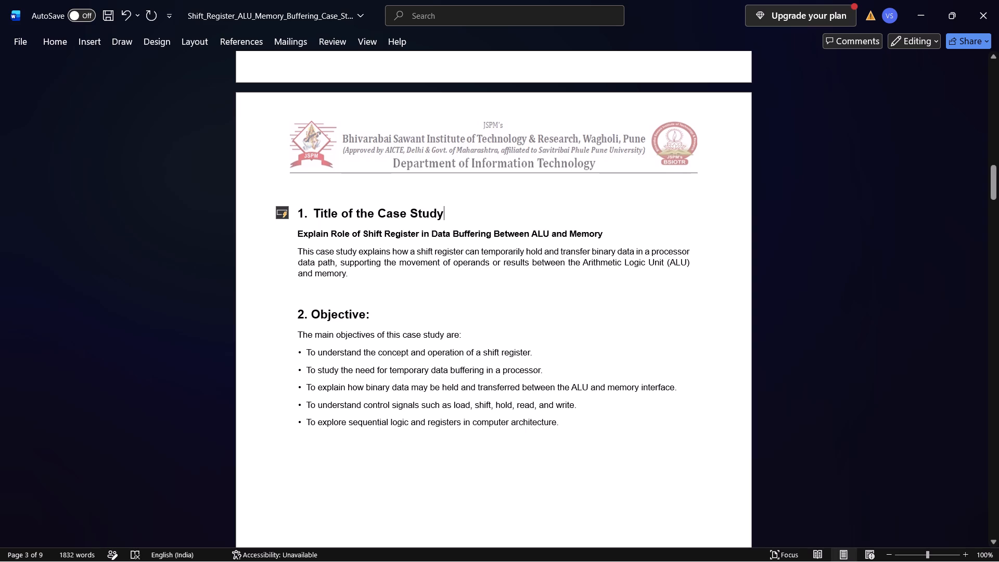
Set the case study subtitle and its explanatory paragraph in section 1 to font size 12.
click(357, 281)
drag(352, 276, 289, 238)
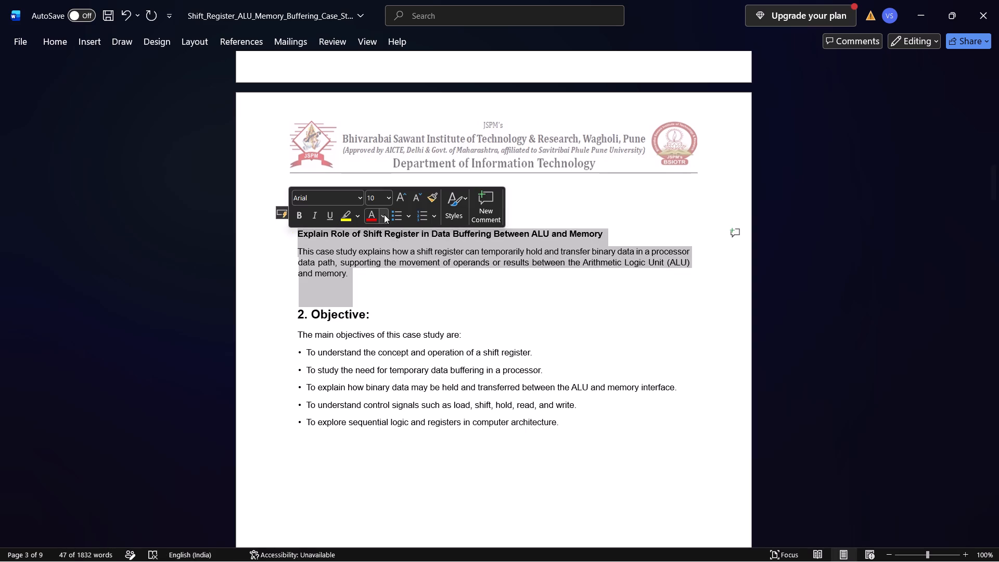
click(384, 201)
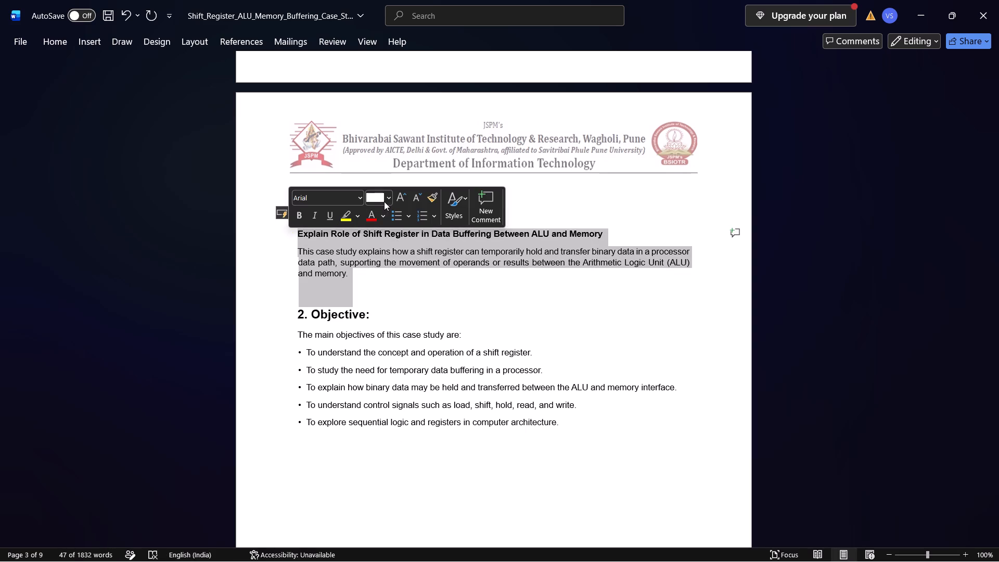
click(384, 201)
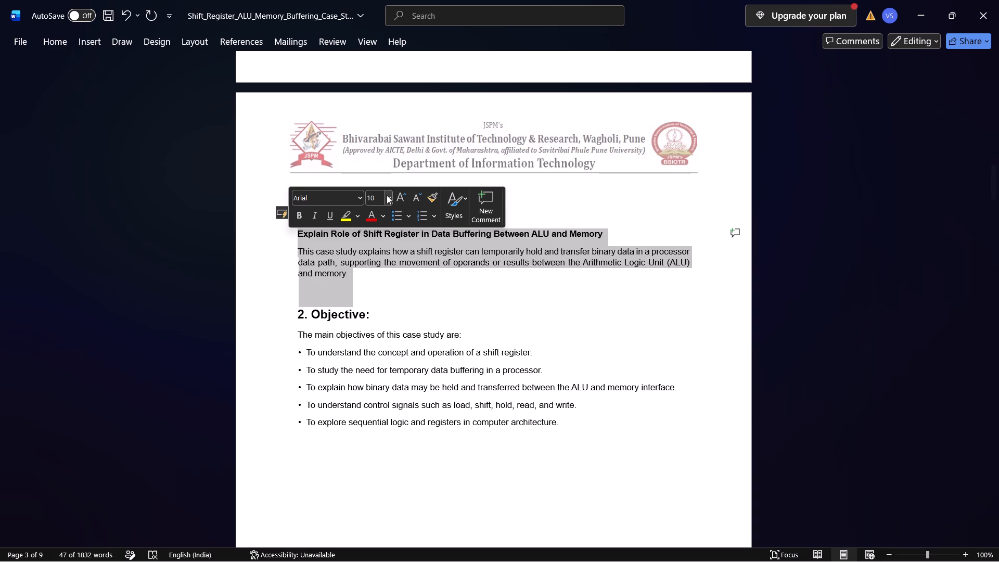
click(387, 195)
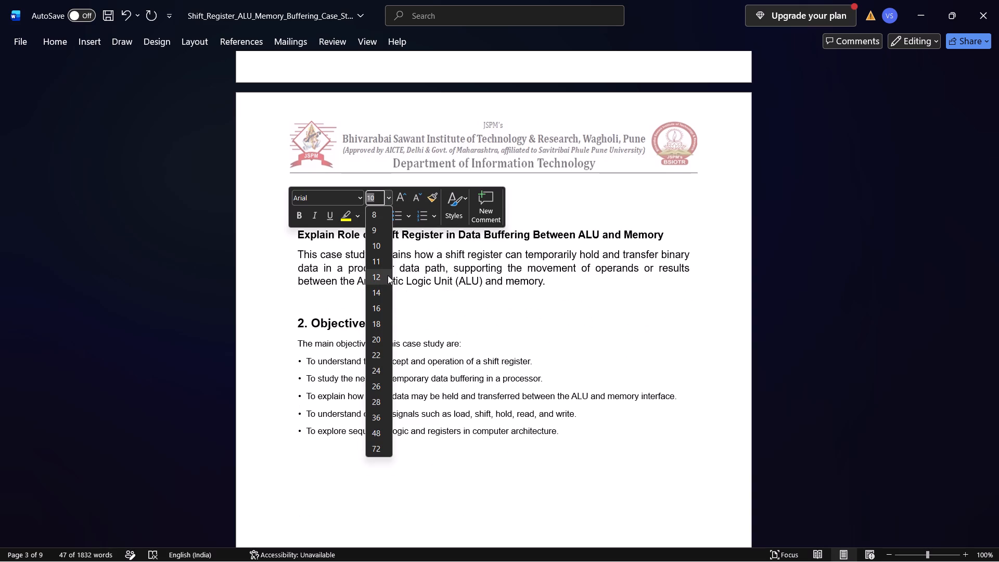
click(388, 275)
click(560, 378)
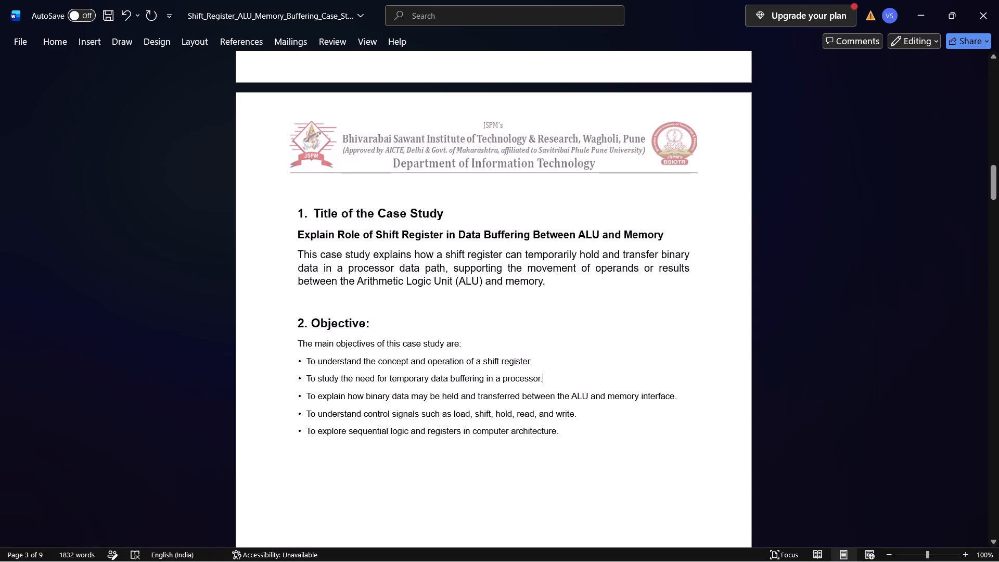
Insert a blank line above the "2. Objective:" heading and remove the colon from that heading.
click(548, 284)
key(Return)
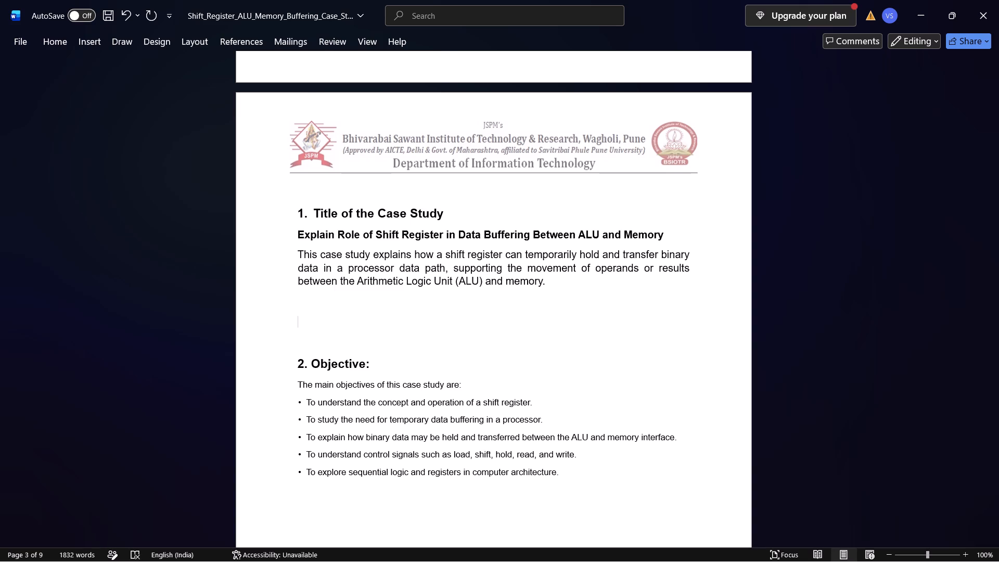
scroll(548, 284, down, 1)
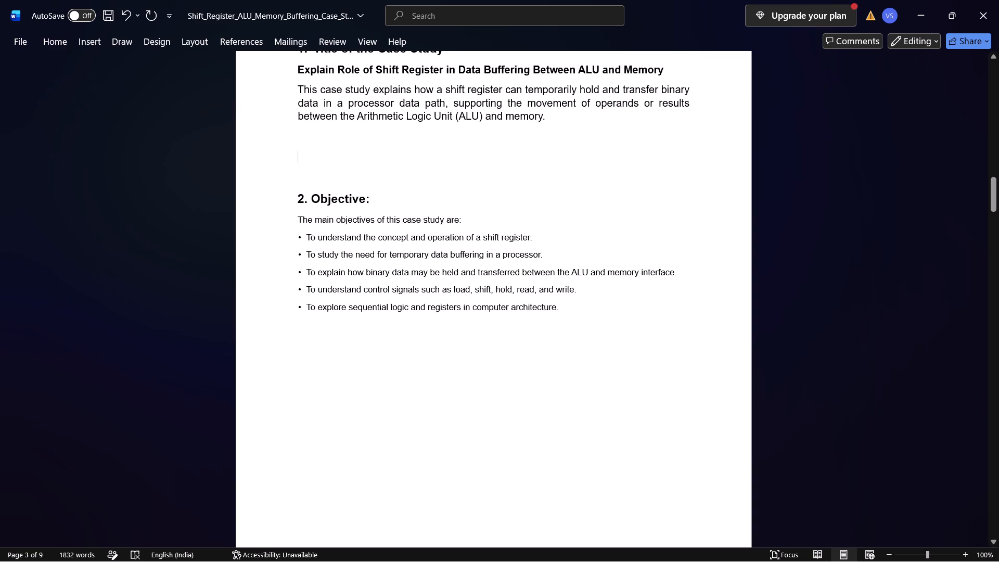
click(371, 197)
key(BackSpace)
Set the introductory line and all five bullet points of the Objective section to font size 12.
drag(568, 315, 300, 220)
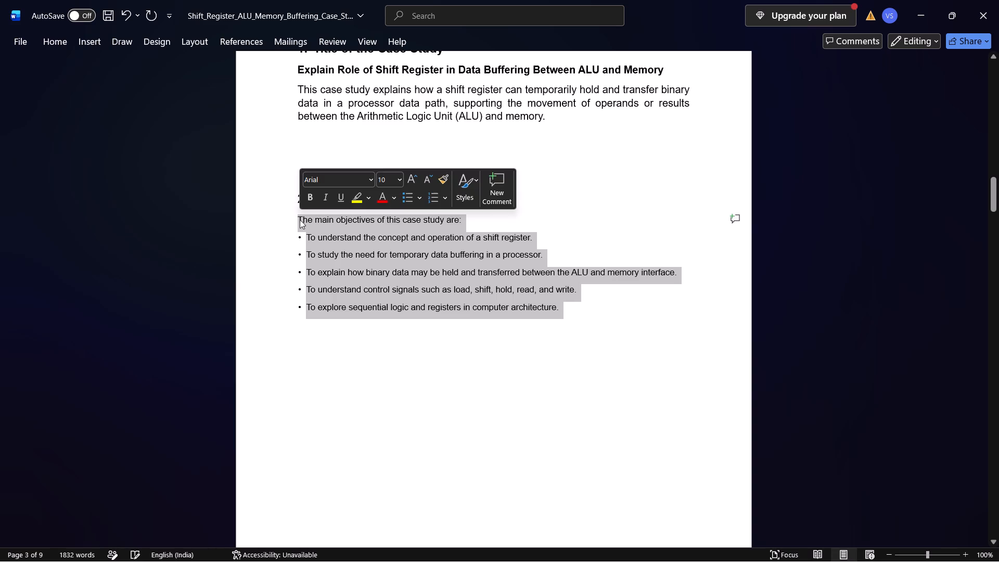
click(398, 183)
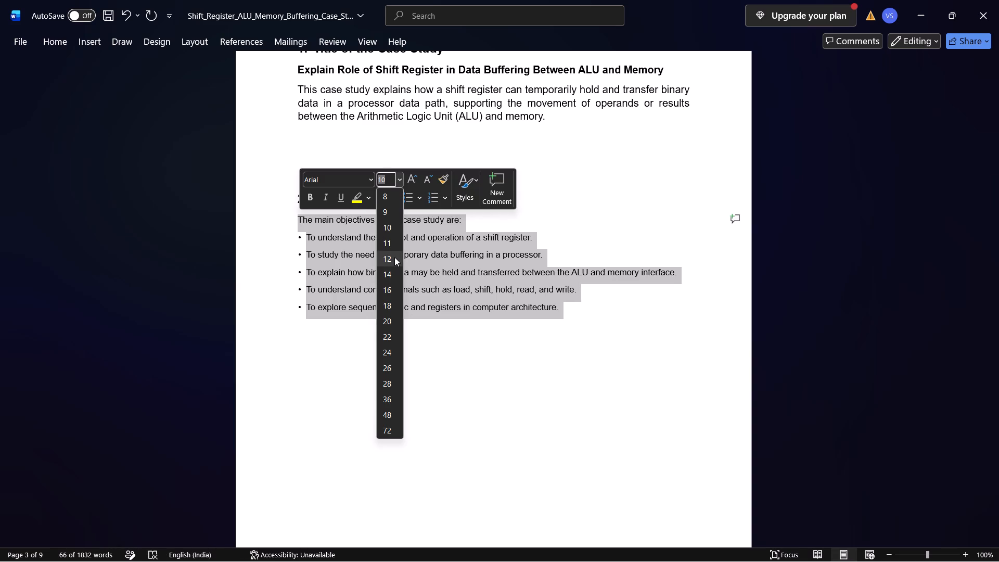
click(394, 257)
click(485, 441)
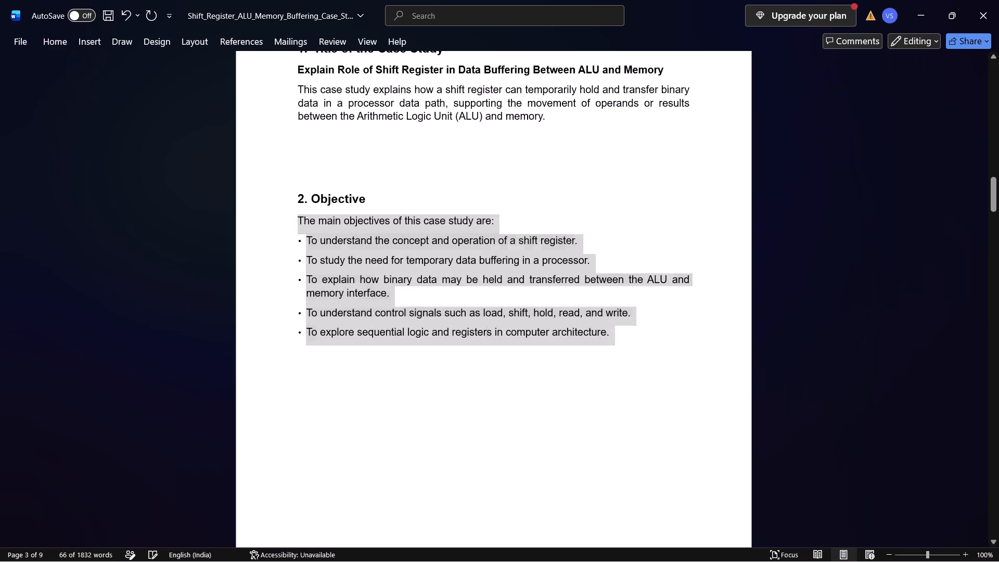
click(485, 441)
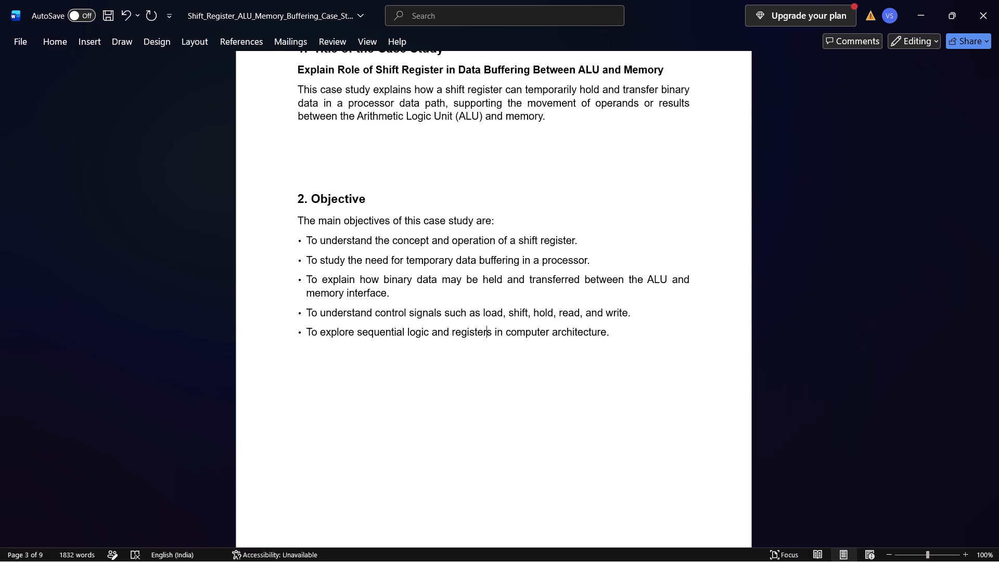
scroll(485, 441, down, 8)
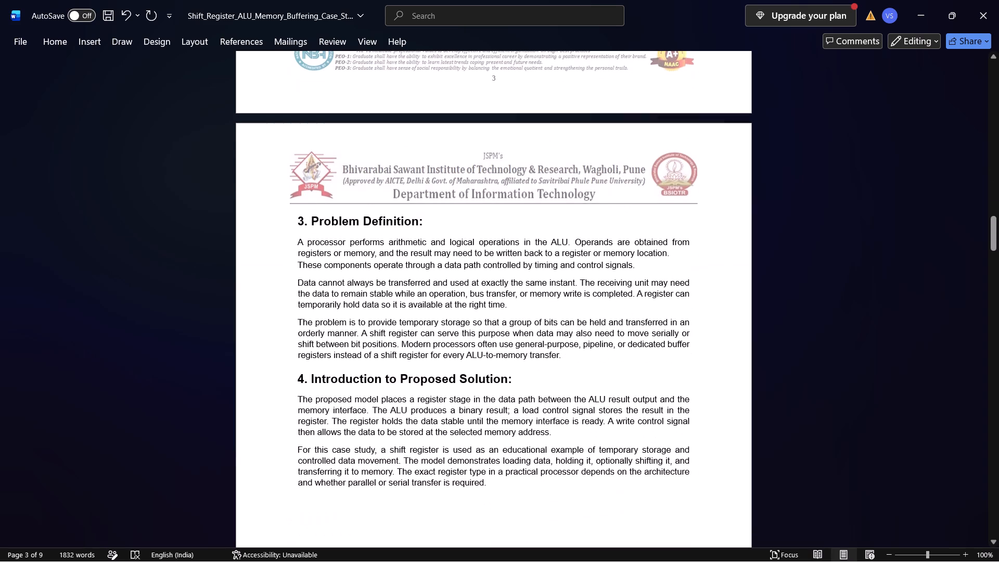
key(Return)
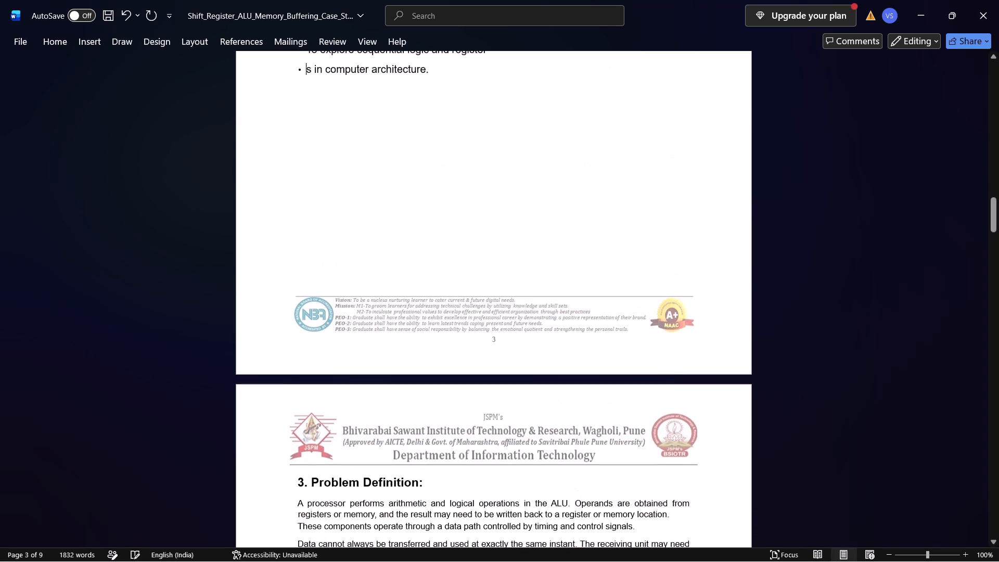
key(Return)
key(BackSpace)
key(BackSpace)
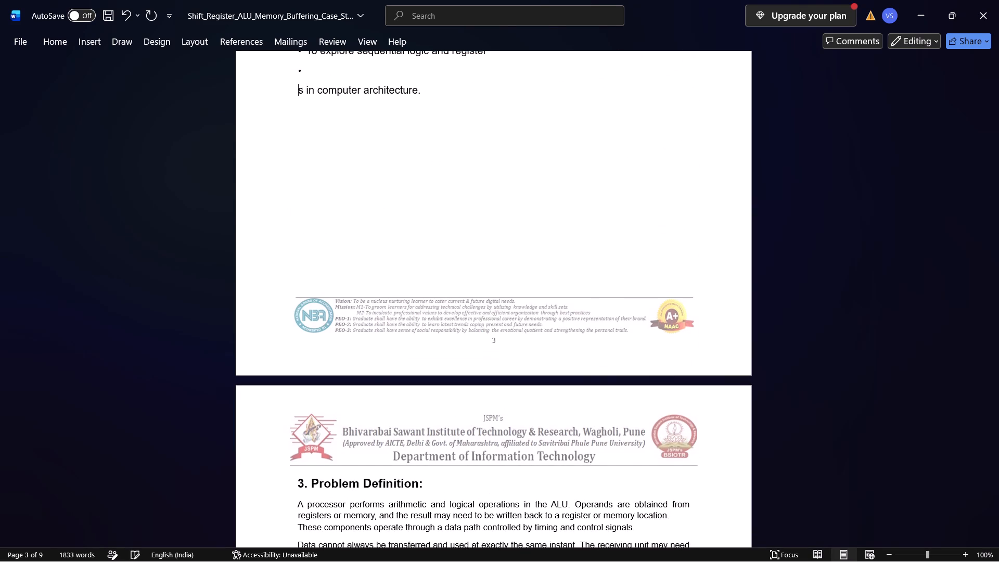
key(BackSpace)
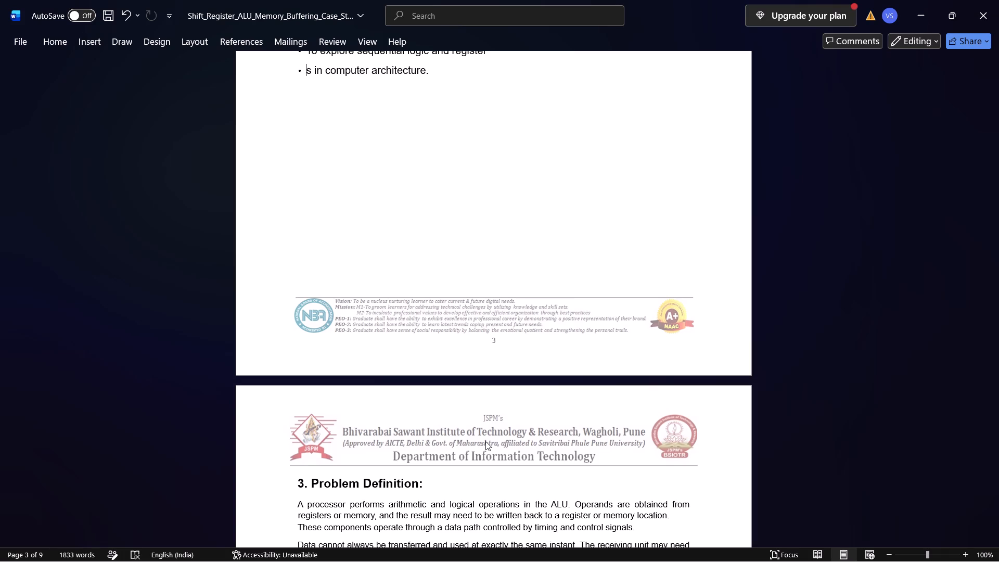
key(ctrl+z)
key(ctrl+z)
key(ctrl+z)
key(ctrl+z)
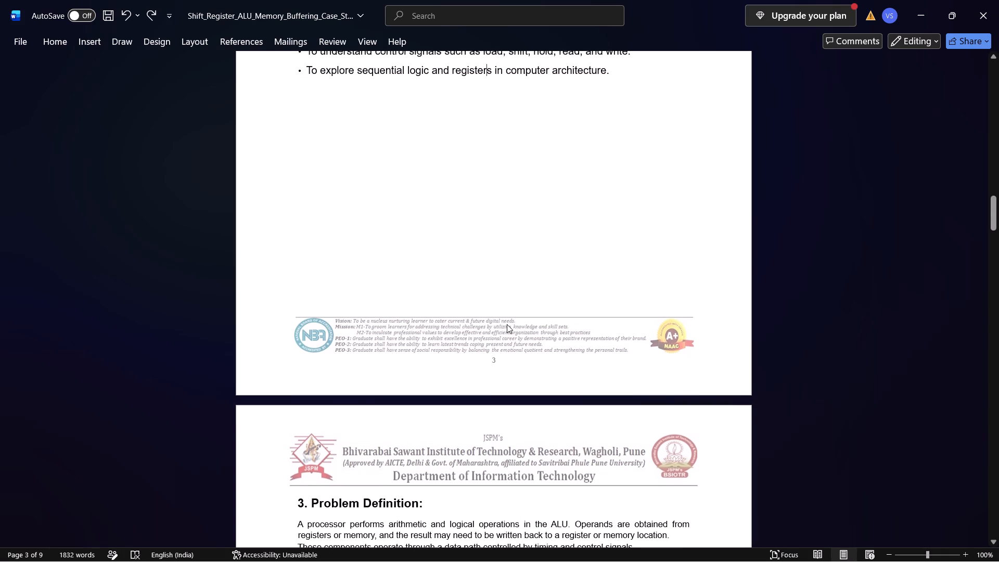
Insert a blank line above the "3. Problem Definition:" heading at the start of page 4.
scroll(507, 324, up, 3)
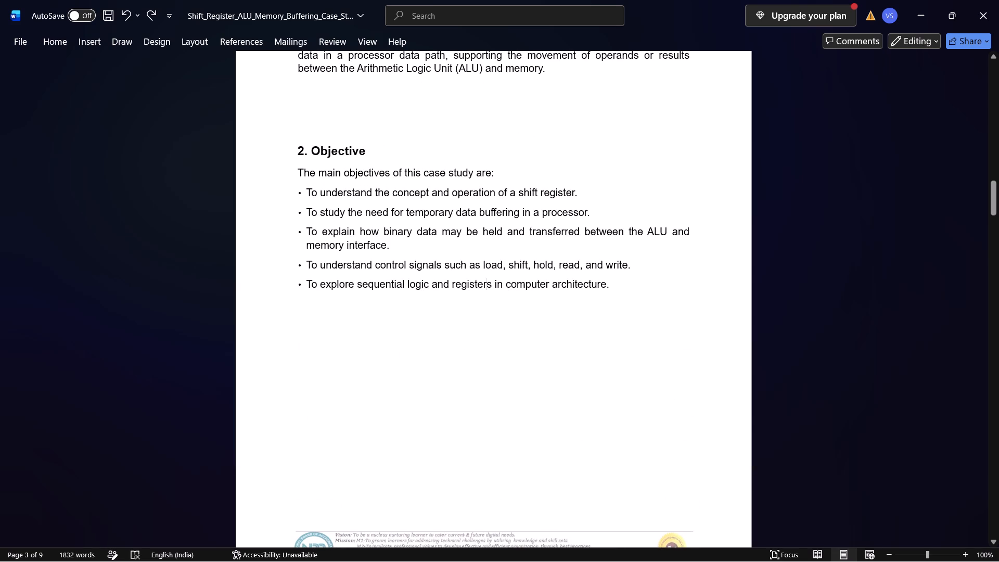
scroll(543, 318, right, 1)
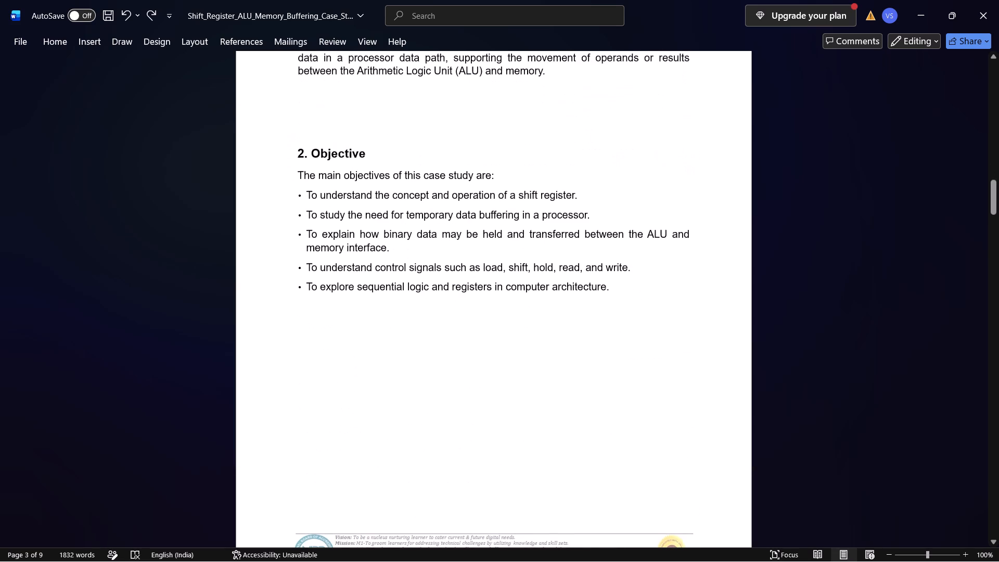
scroll(543, 318, right, 1)
double_click(598, 290)
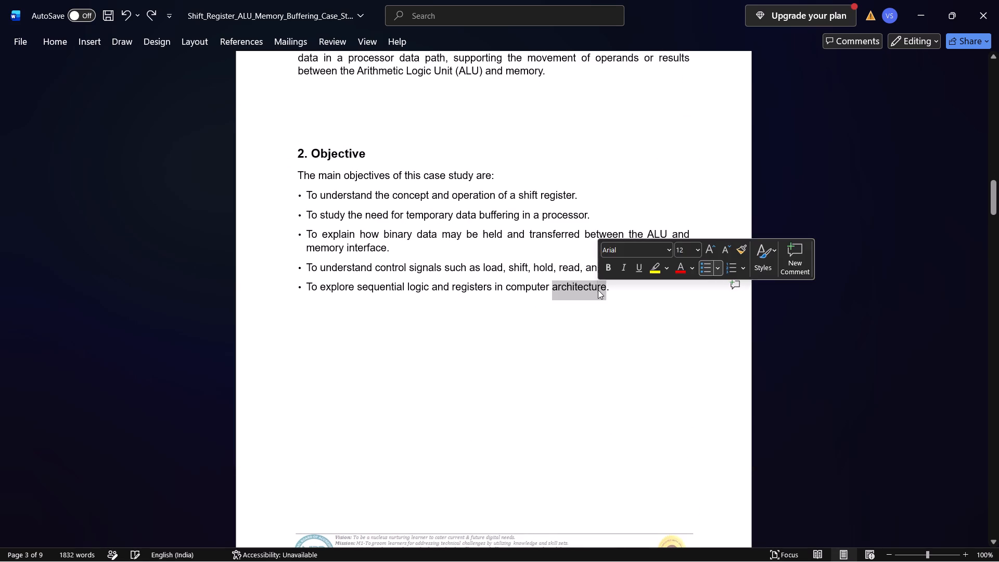
click(604, 359)
click(630, 287)
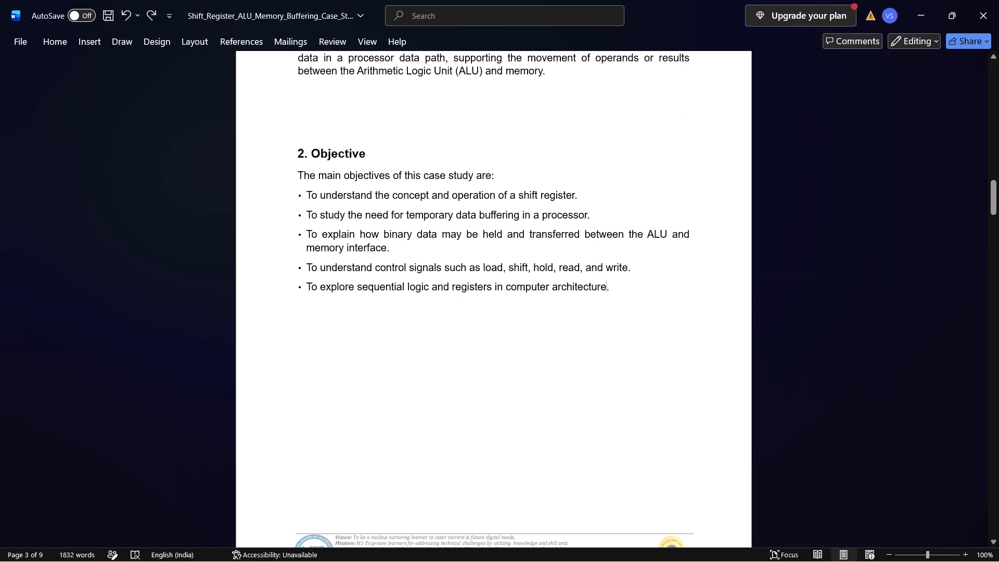
key(Return)
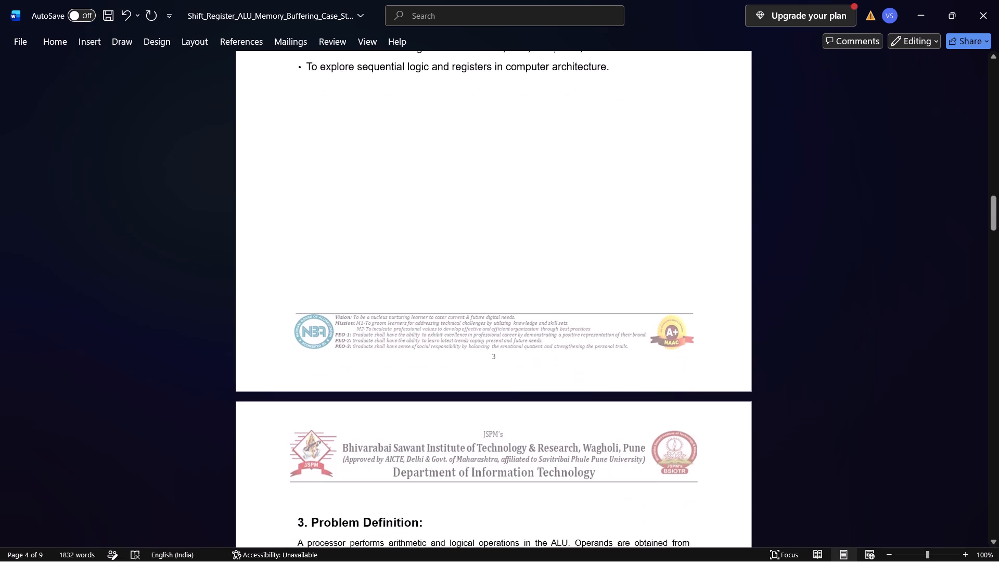
Insert two blank lines between the Problem Definition text and the "4. Introduction to Proposed Solution:" heading.
scroll(630, 287, down, 3)
scroll(630, 287, right, 1)
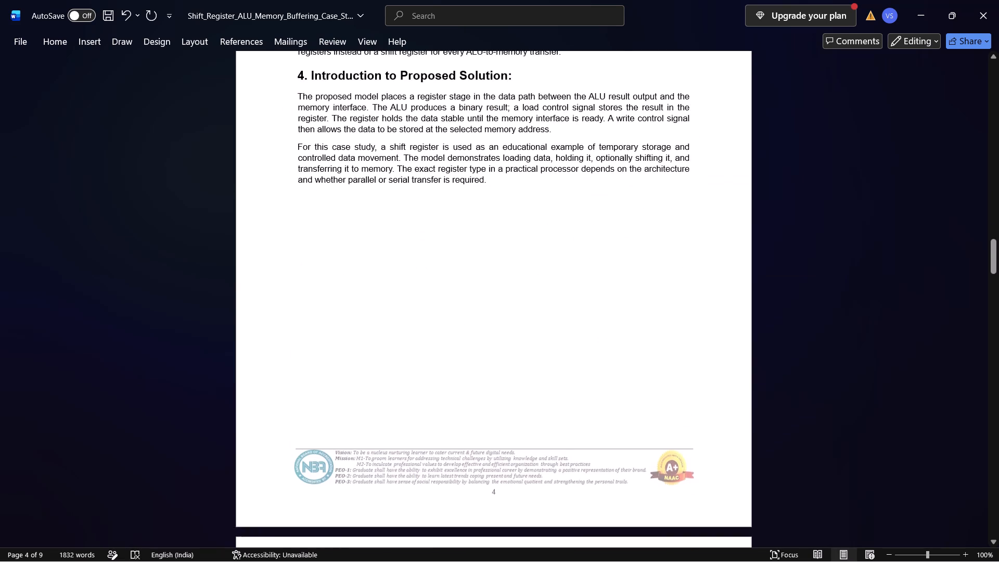
scroll(630, 287, right, 1)
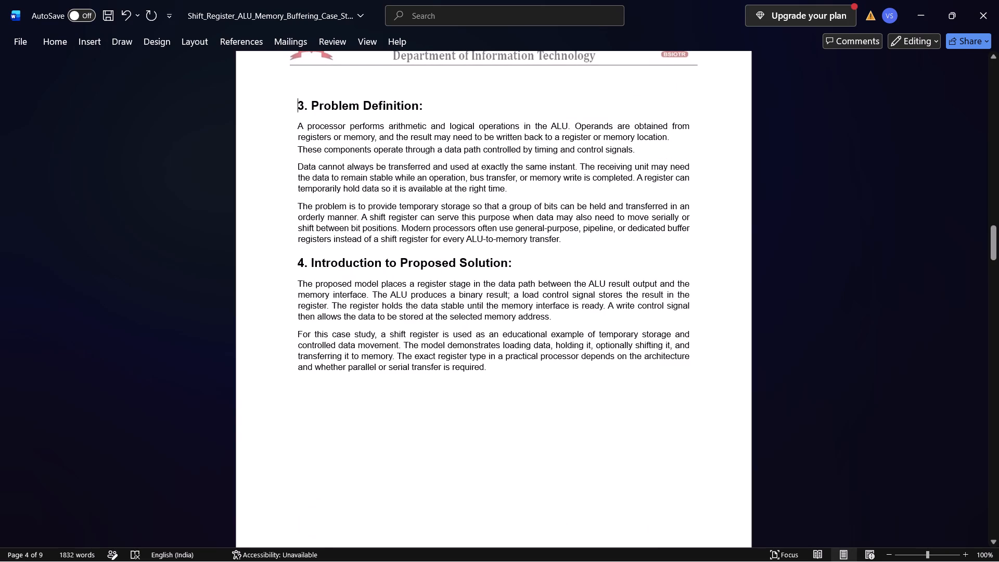
click(565, 240)
key(Return)
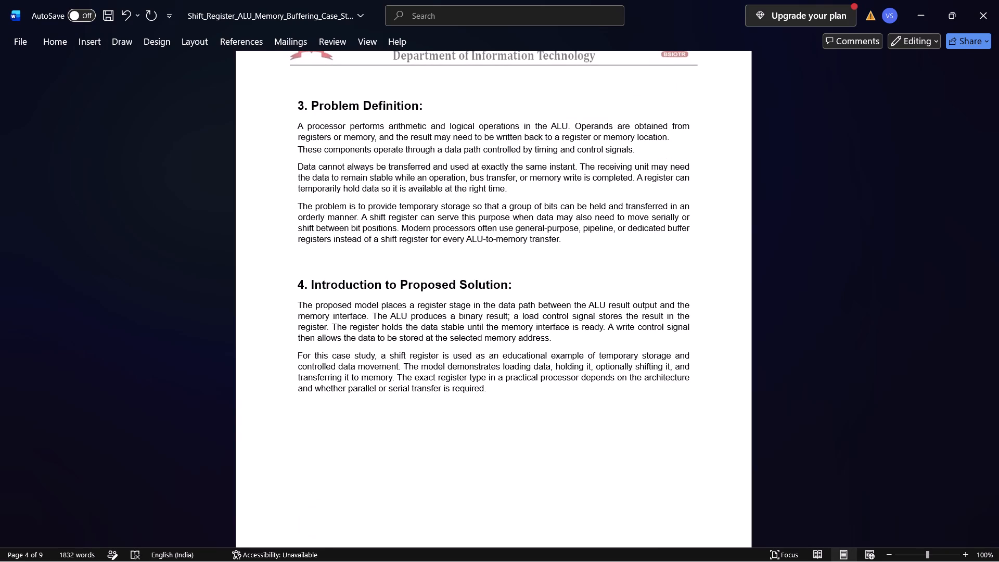
key(Return)
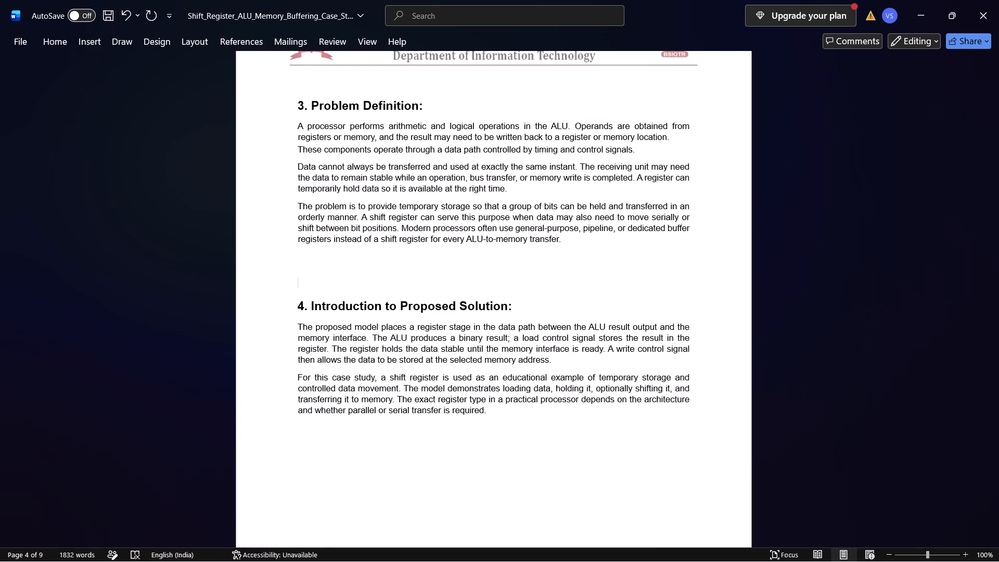
Set all the body paragraphs of the Problem Definition section to font size 12.
drag(563, 241, 282, 127)
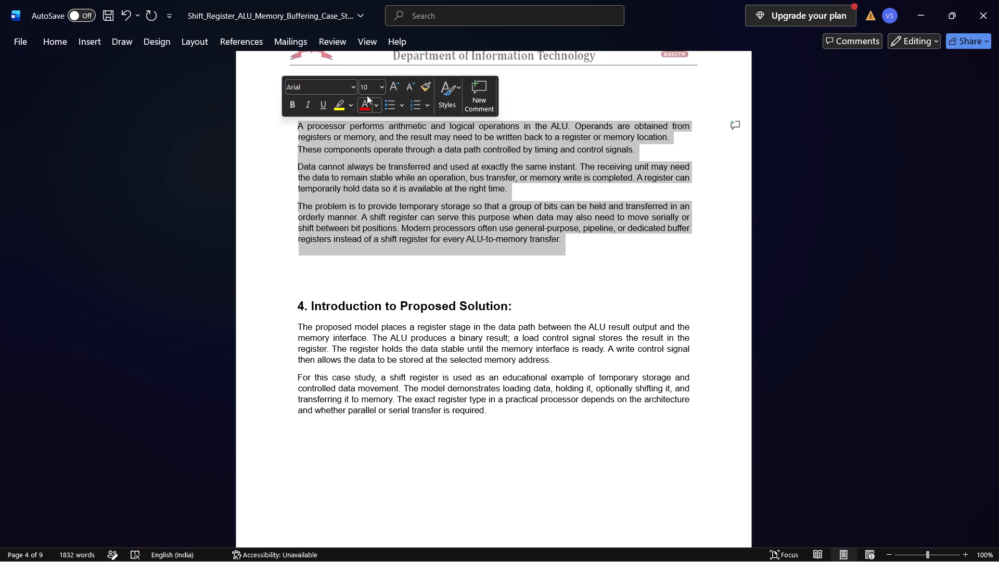
click(378, 91)
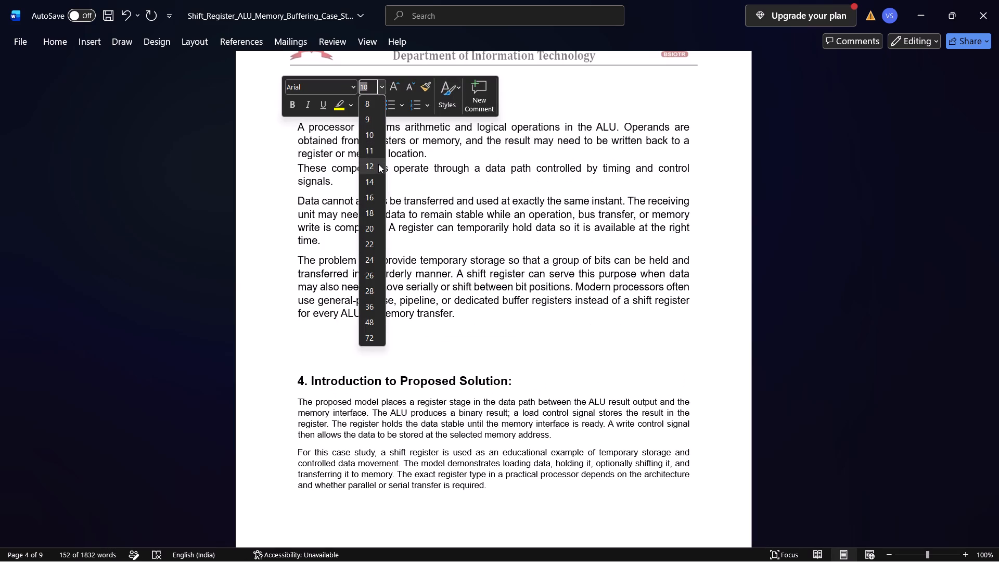
click(378, 164)
Remove the trailing colons from the "3. Problem Definition:" and "4. Introduction to Proposed Solution:" headings.
scroll(434, 191, up, 1)
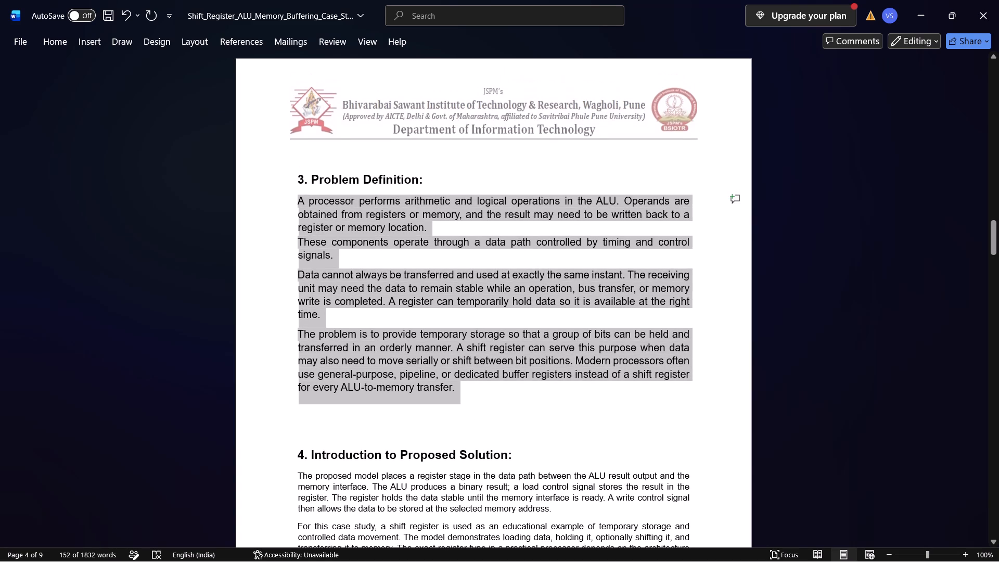
click(426, 180)
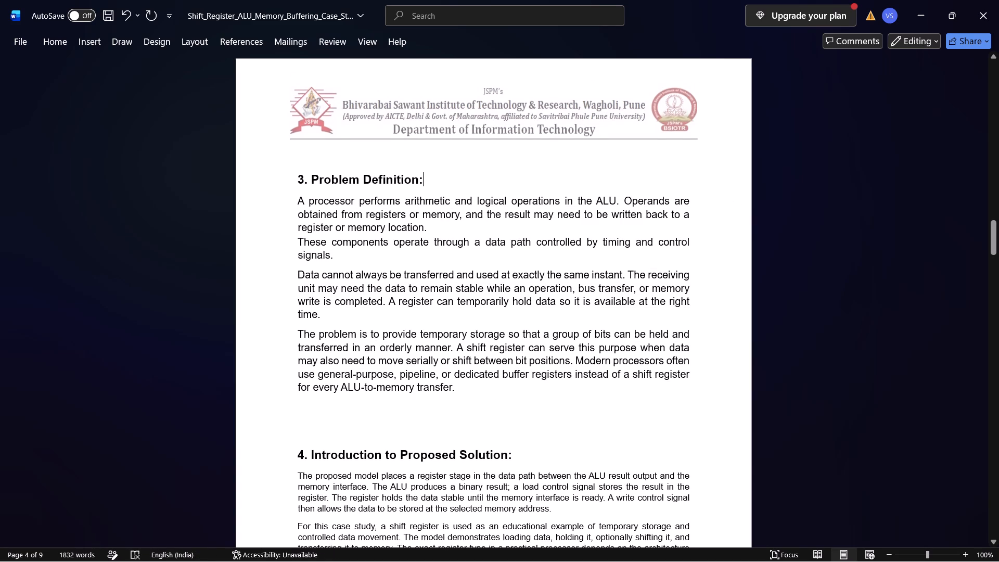
key(BackSpace)
scroll(426, 180, down, 1)
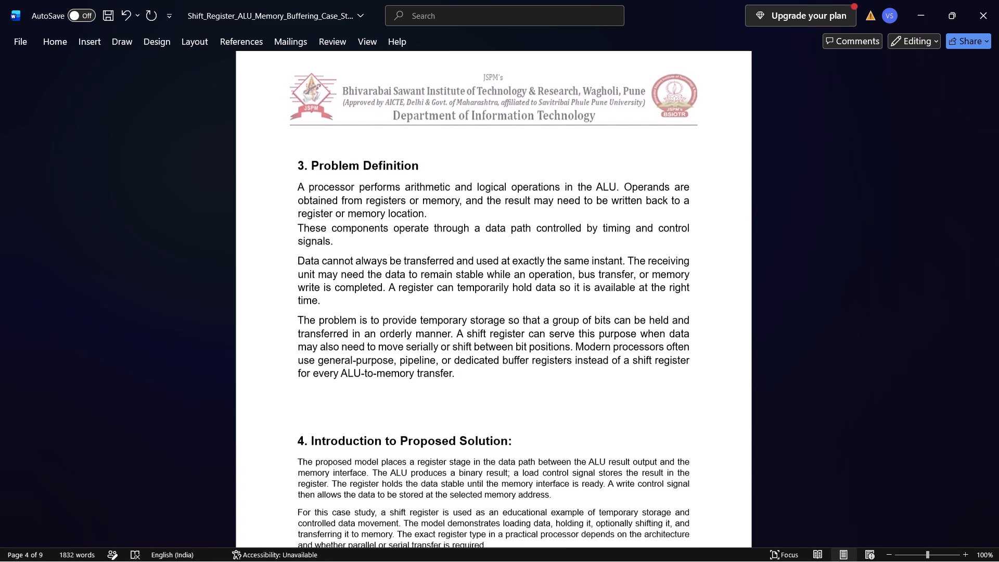
scroll(426, 180, down, 1)
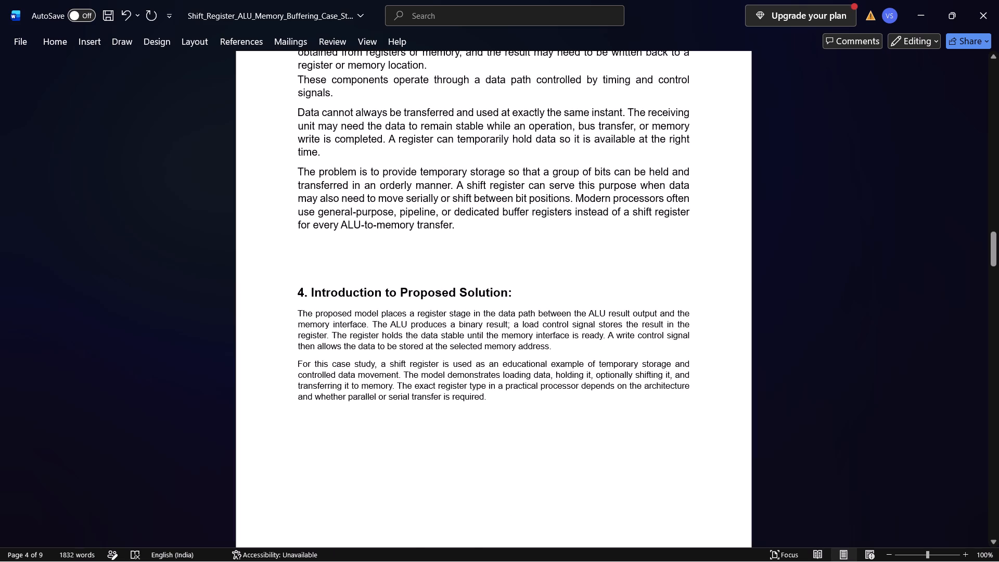
click(513, 292)
key(BackSpace)
Set both body paragraphs of the Introduction to Proposed Solution section to font size 12.
drag(490, 404, 296, 301)
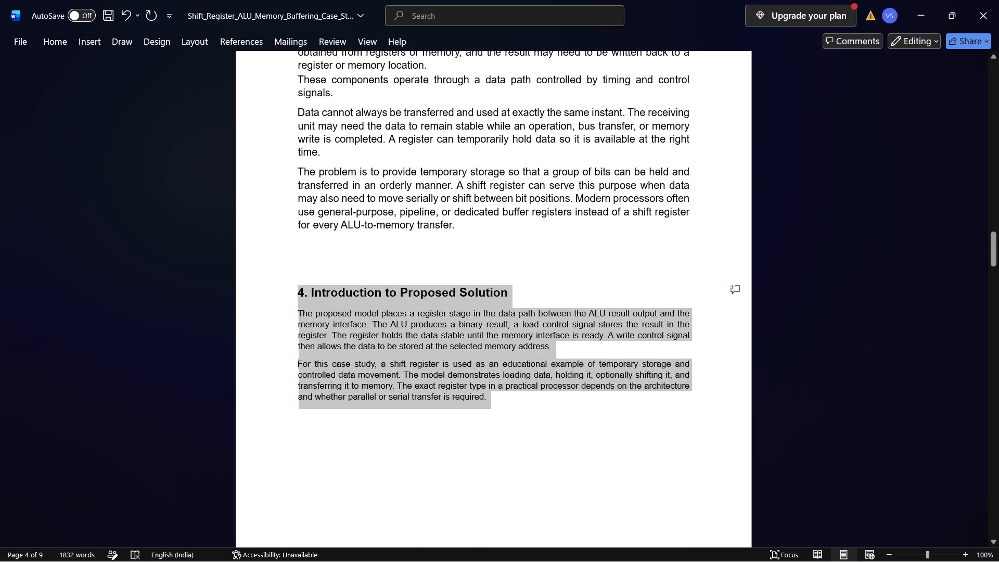
drag(296, 301, 295, 316)
click(392, 280)
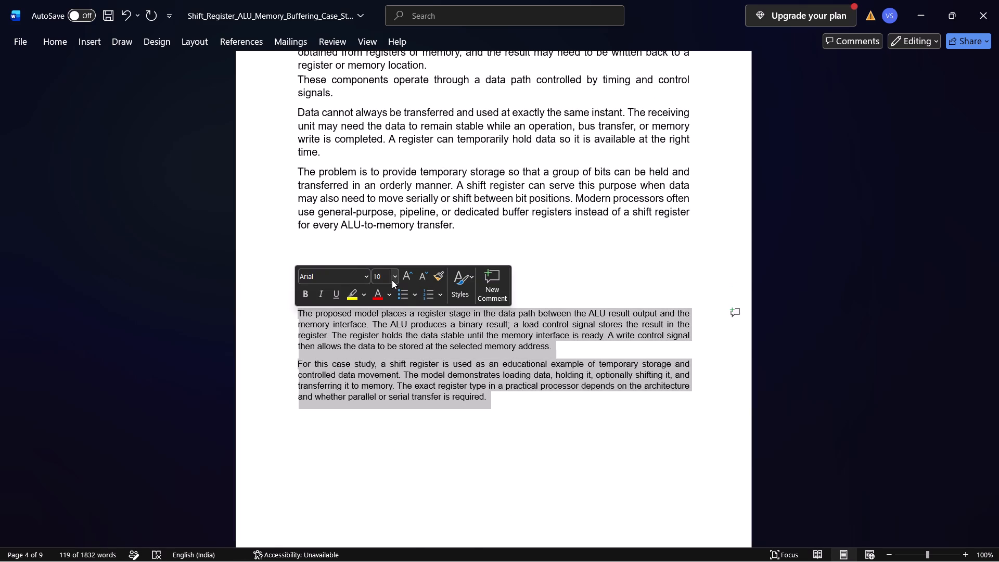
click(391, 361)
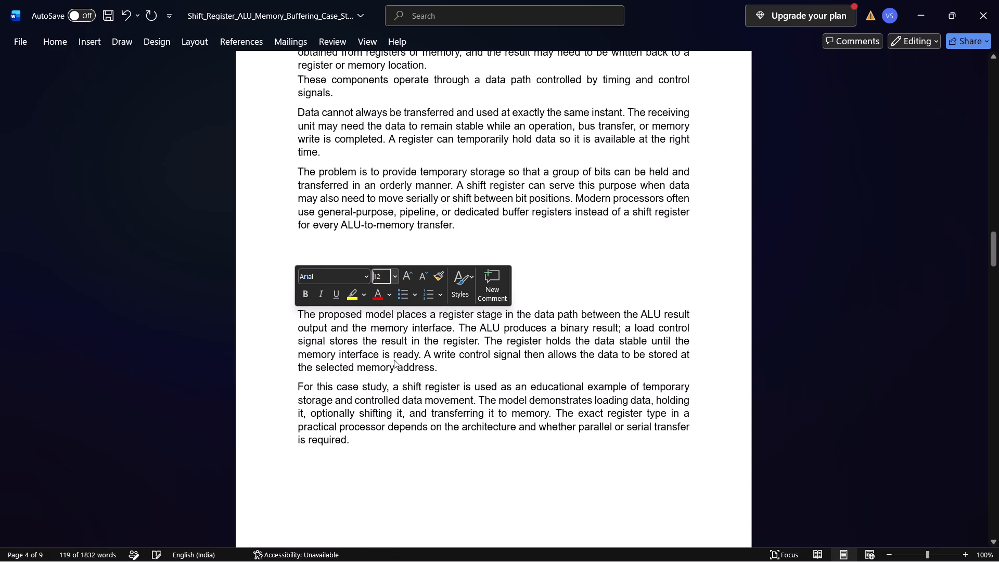
click(550, 275)
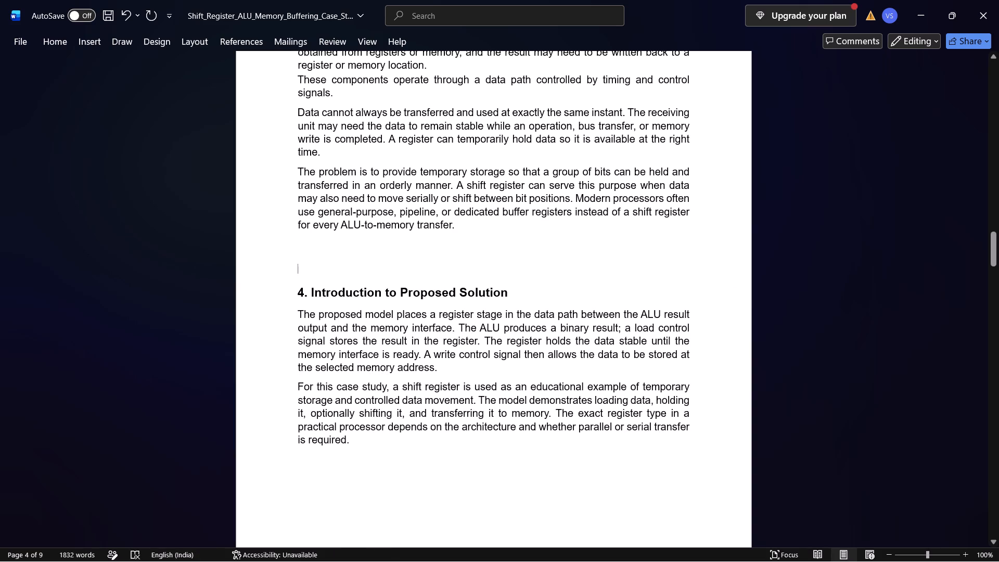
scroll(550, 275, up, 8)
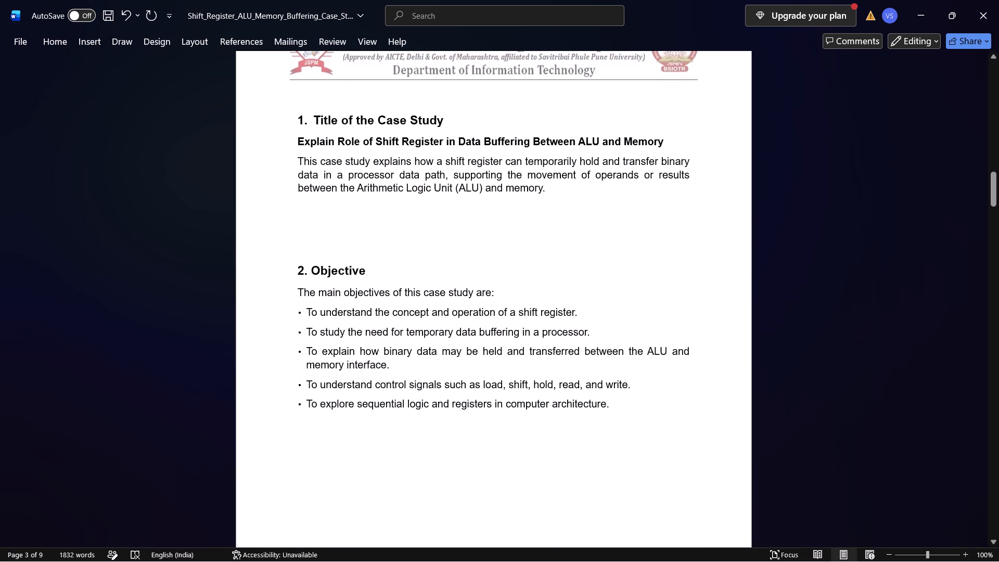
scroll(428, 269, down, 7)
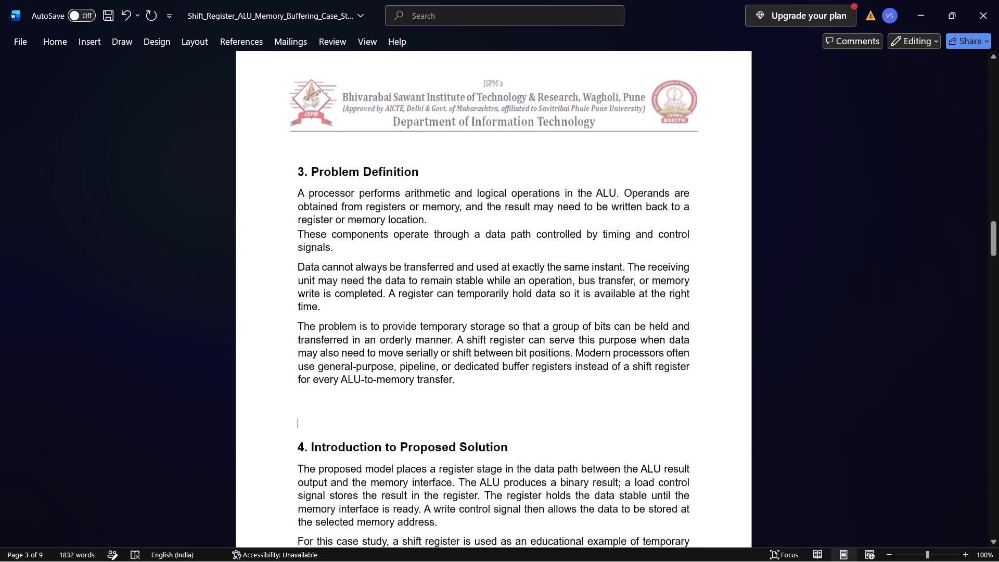
Insert one blank line above the "4.1. Theory" heading at the start of its page.
scroll(428, 269, down, 6)
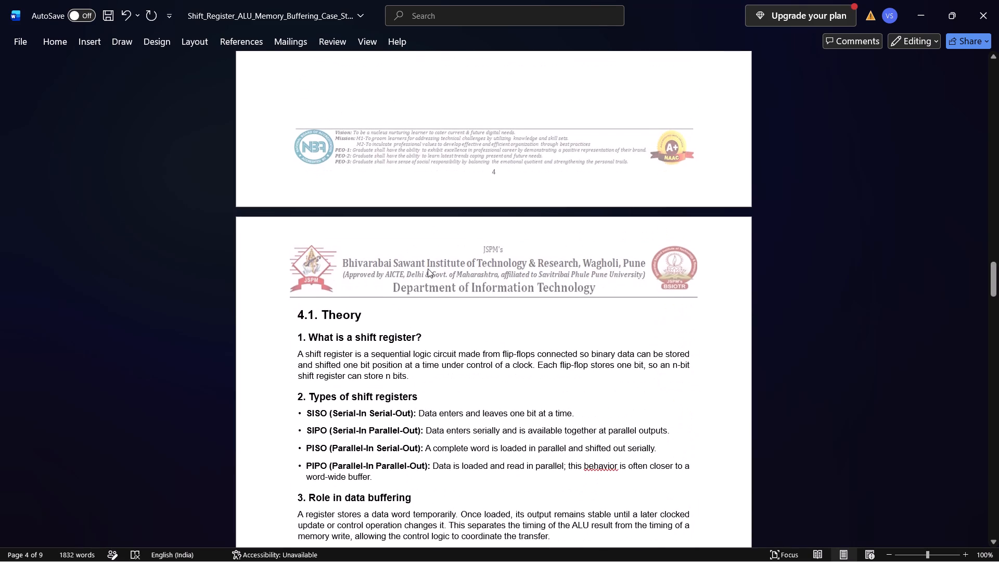
scroll(428, 269, right, 2)
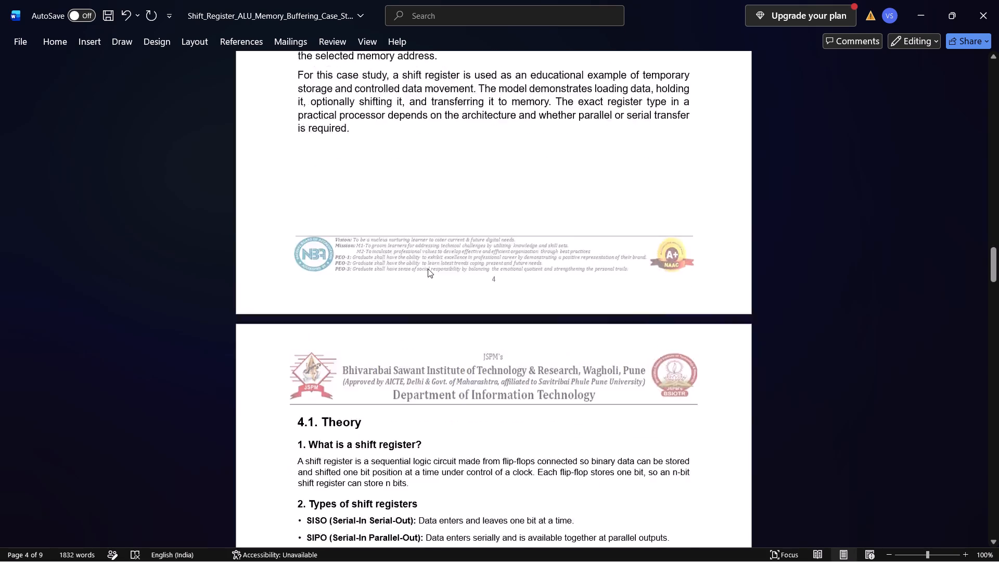
scroll(428, 269, right, 1)
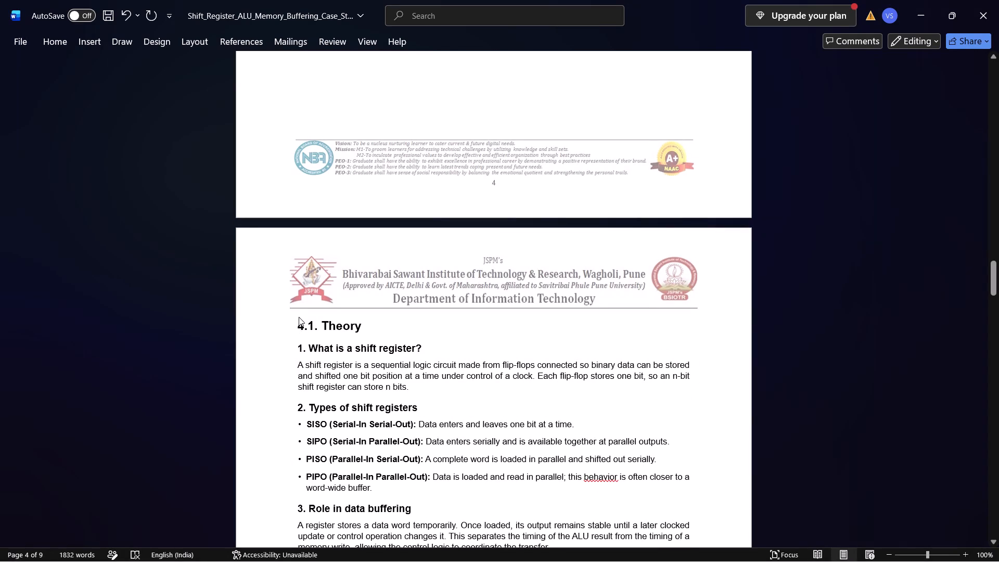
click(296, 324)
key(Return)
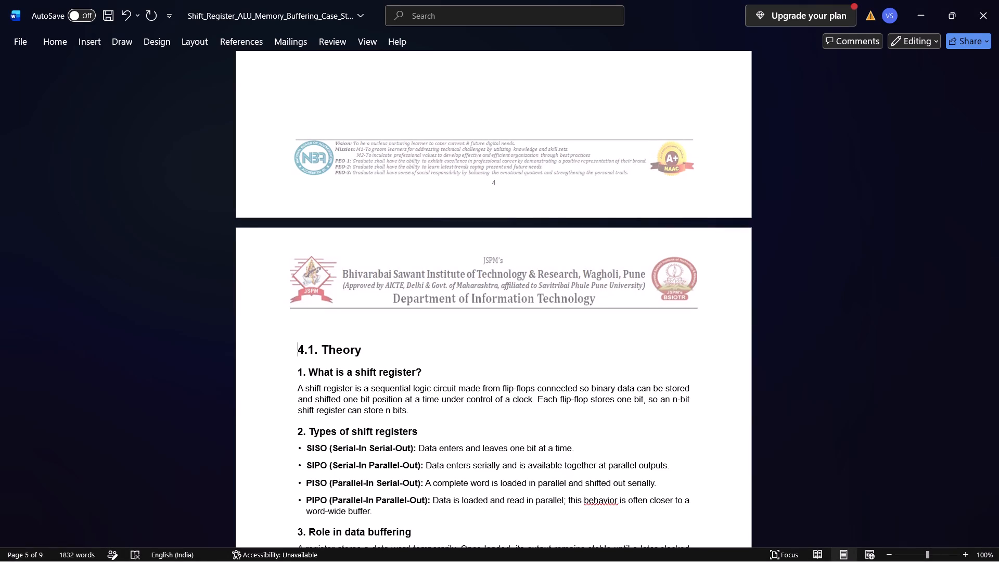
scroll(335, 289, down, 2)
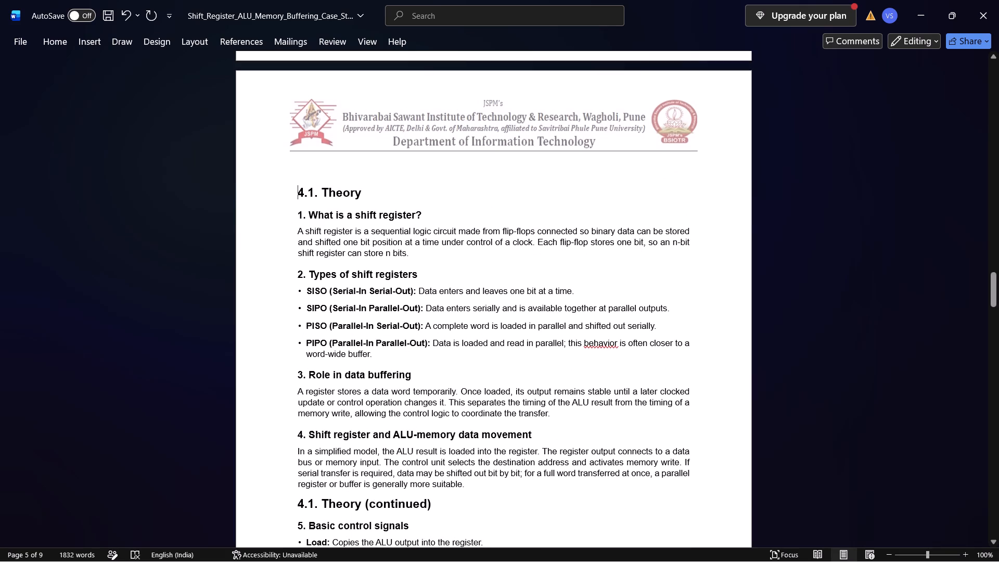
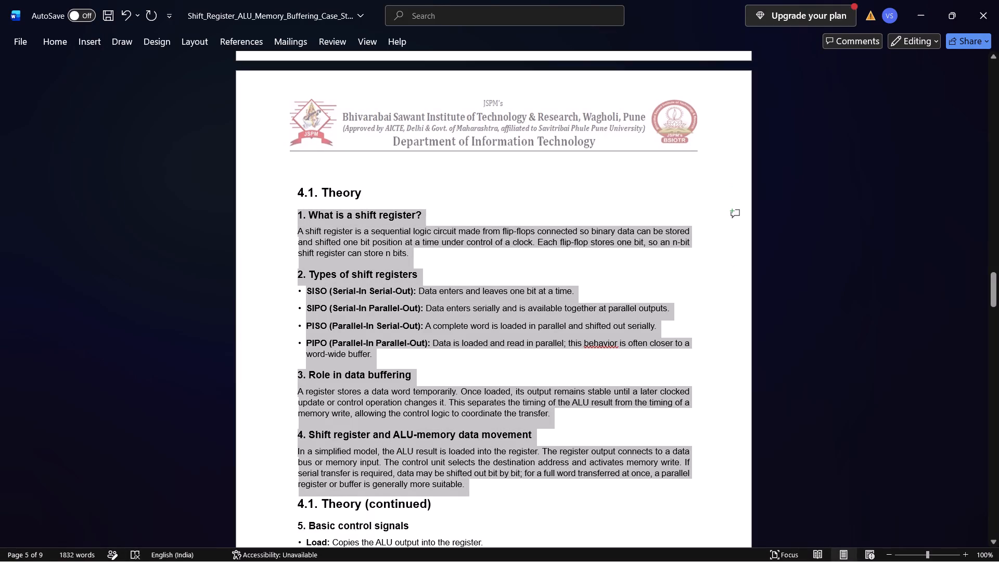
Set the selected 4.1. Theory content, from "1. What is a shift register?" through the ALU-memory data movement paragraph, to font size 12.
click(399, 173)
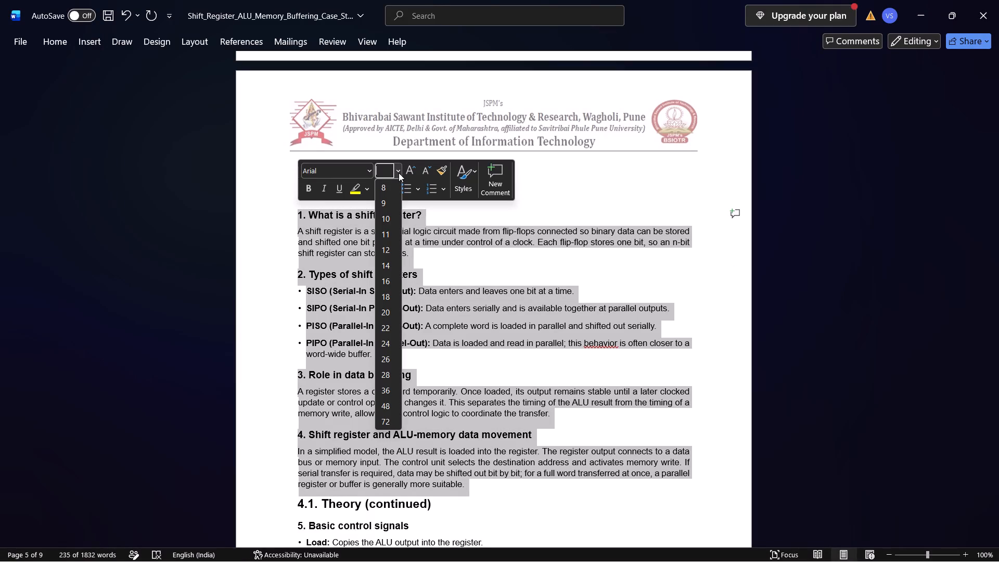
click(385, 251)
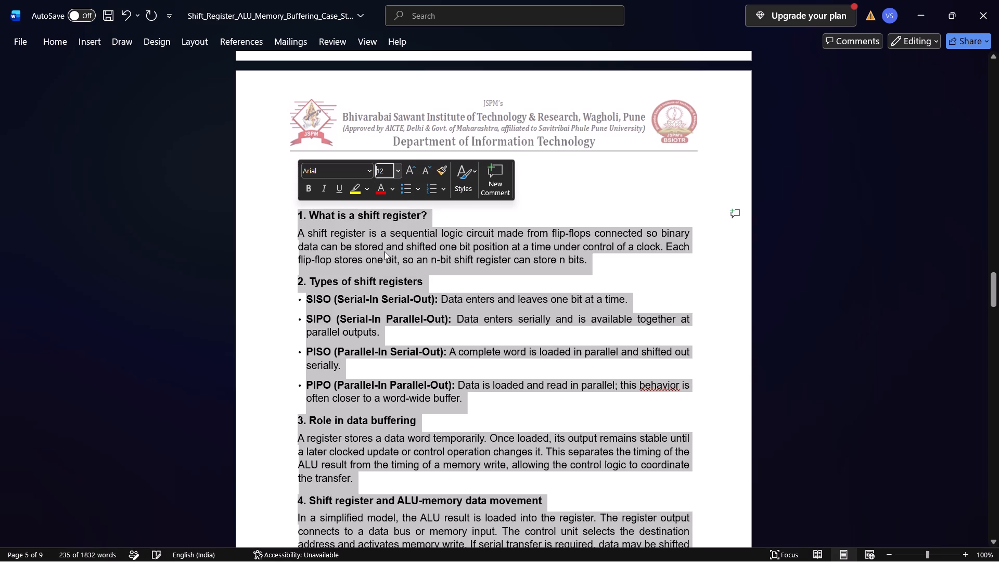
Insert blank lines above "4.1. Theory (continued)" until the heading moves to the next page with one blank line above it.
scroll(539, 202, down, 1)
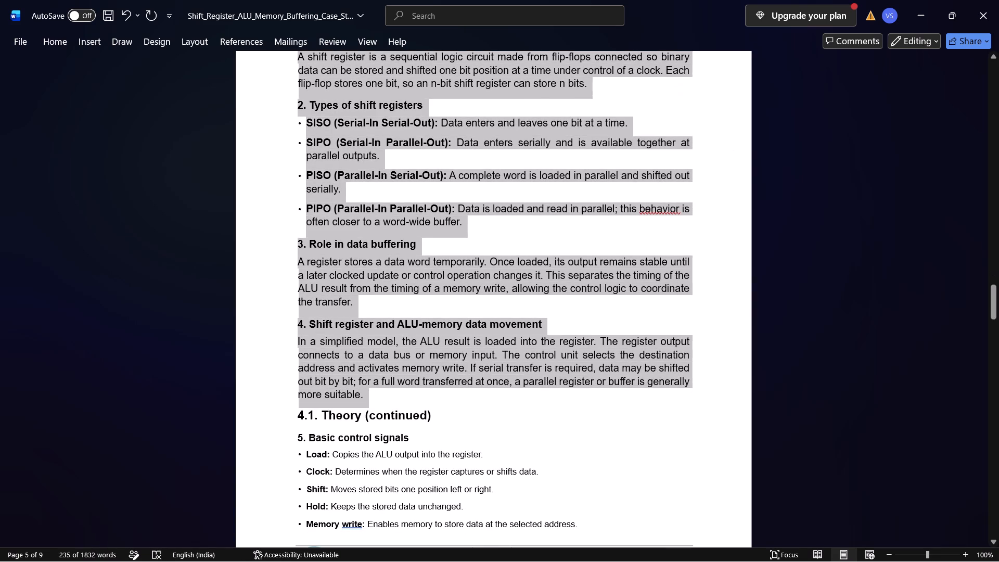
scroll(539, 202, down, 1)
click(390, 405)
scroll(390, 405, down, 1)
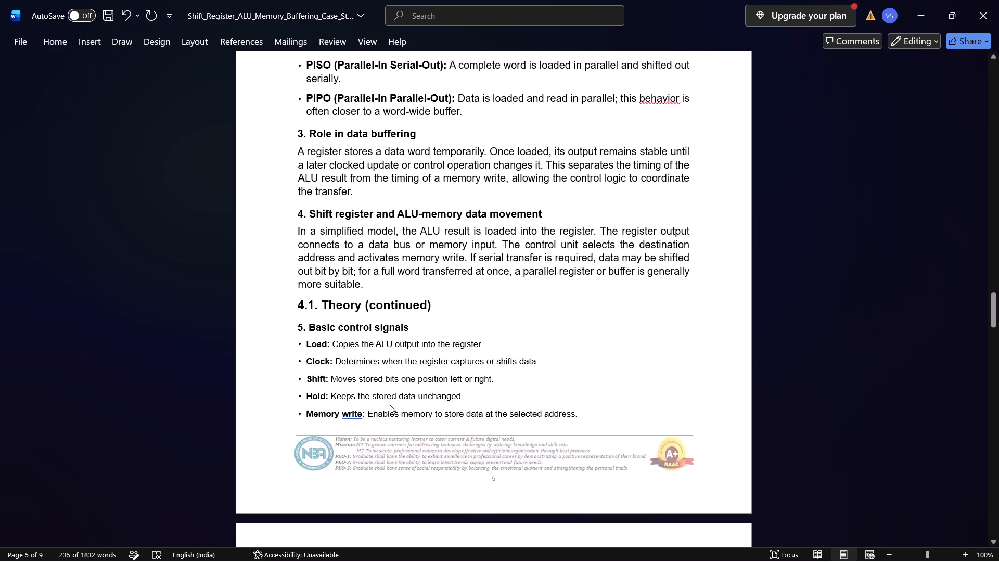
scroll(390, 405, down, 1)
key(Return)
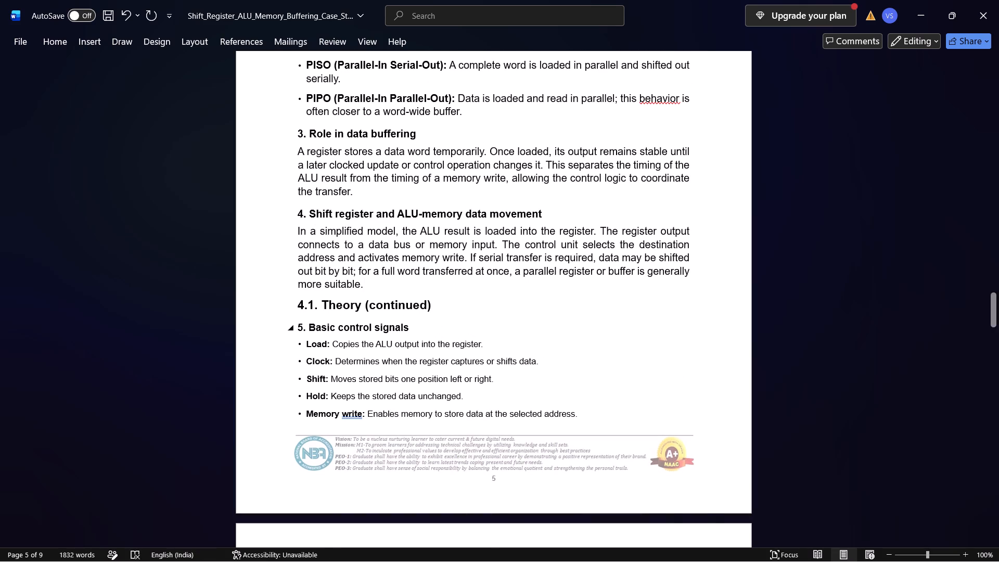
scroll(467, 263, right, 1)
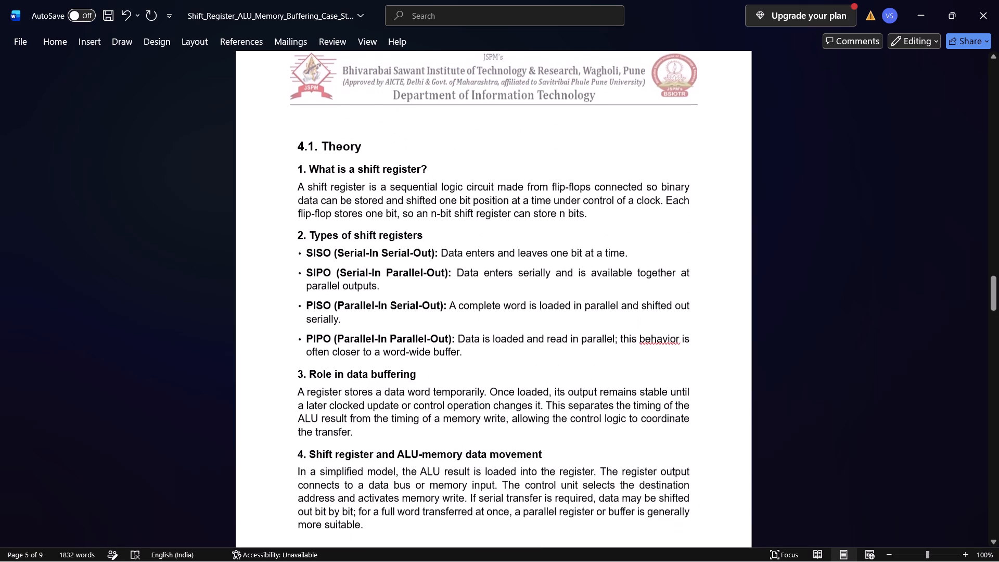
scroll(467, 263, right, 1)
scroll(467, 263, down, 1)
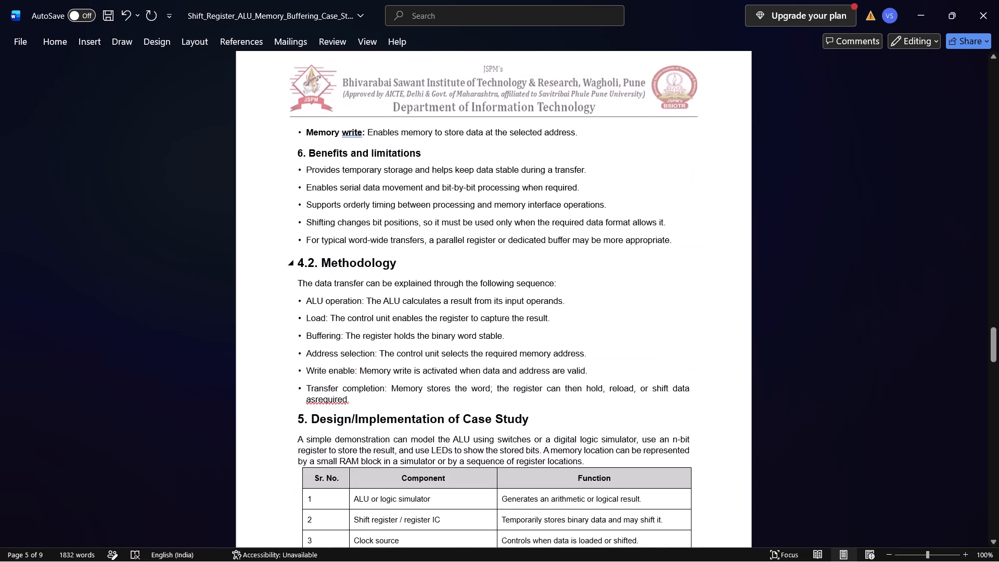
scroll(467, 263, down, 4)
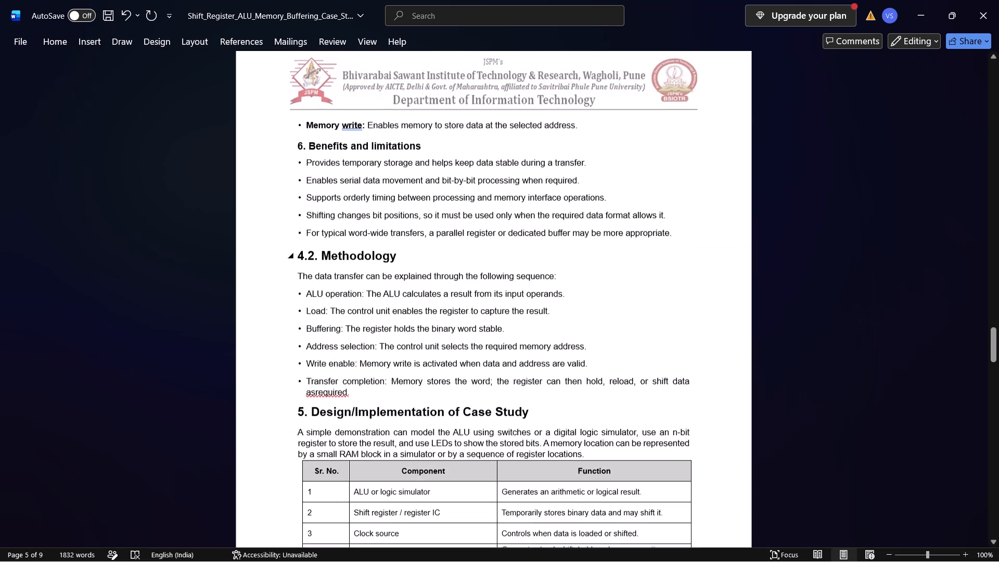
scroll(467, 263, down, 2)
scroll(467, 263, up, 2)
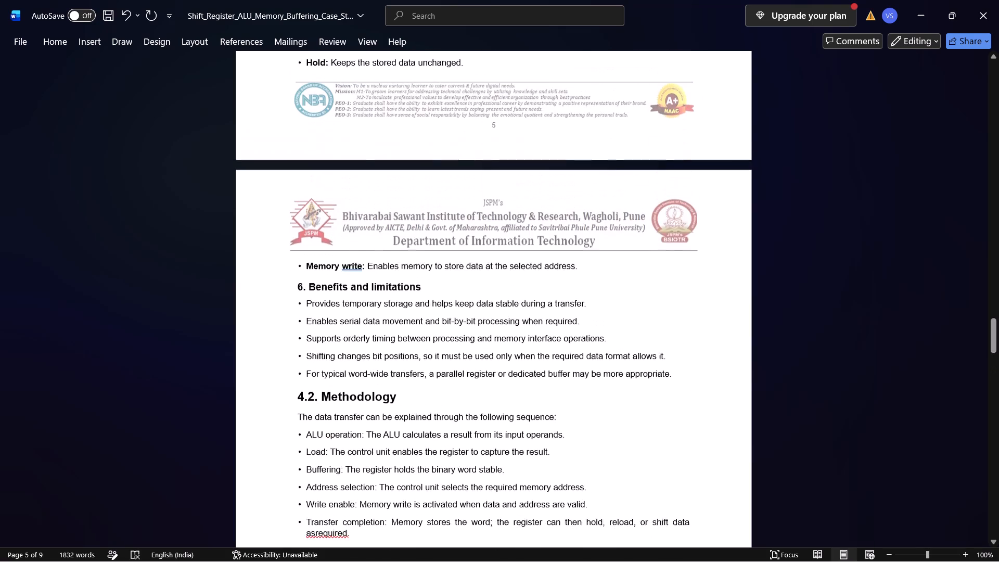
scroll(467, 263, up, 1)
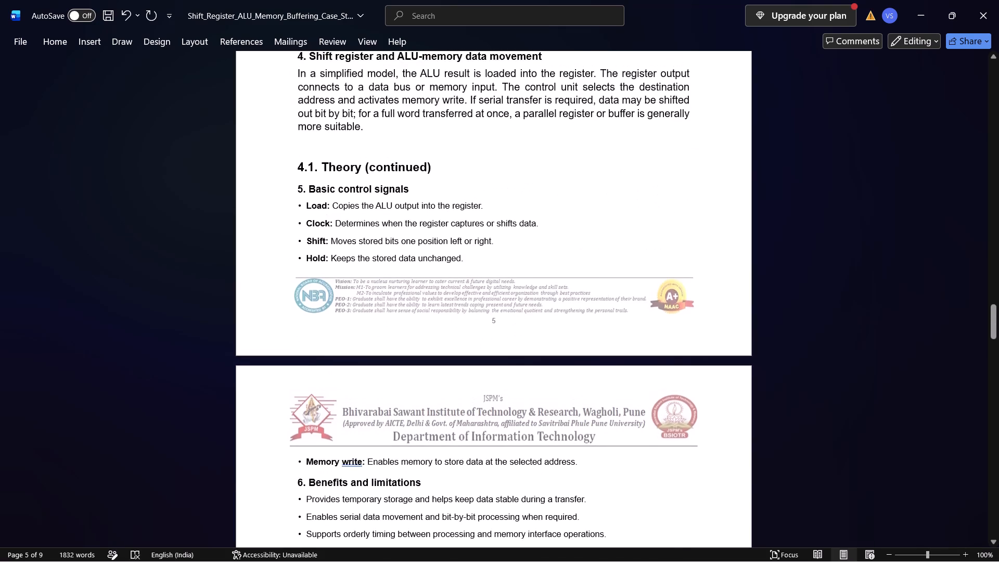
scroll(467, 263, up, 1)
key(Return)
key(Return)
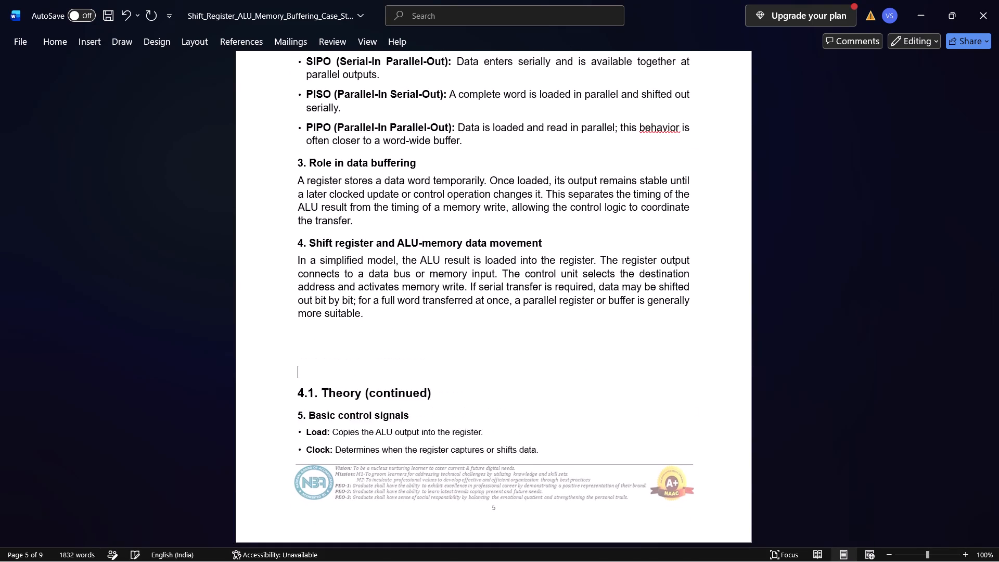
key(Return)
key(Return)
key(Return)
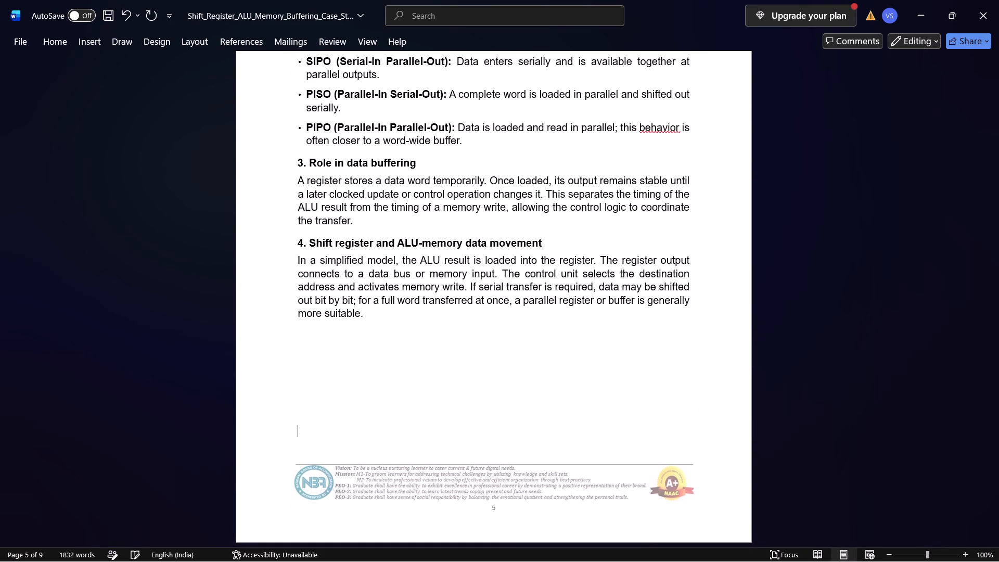
scroll(467, 263, down, 2)
key(Return)
key(Return)
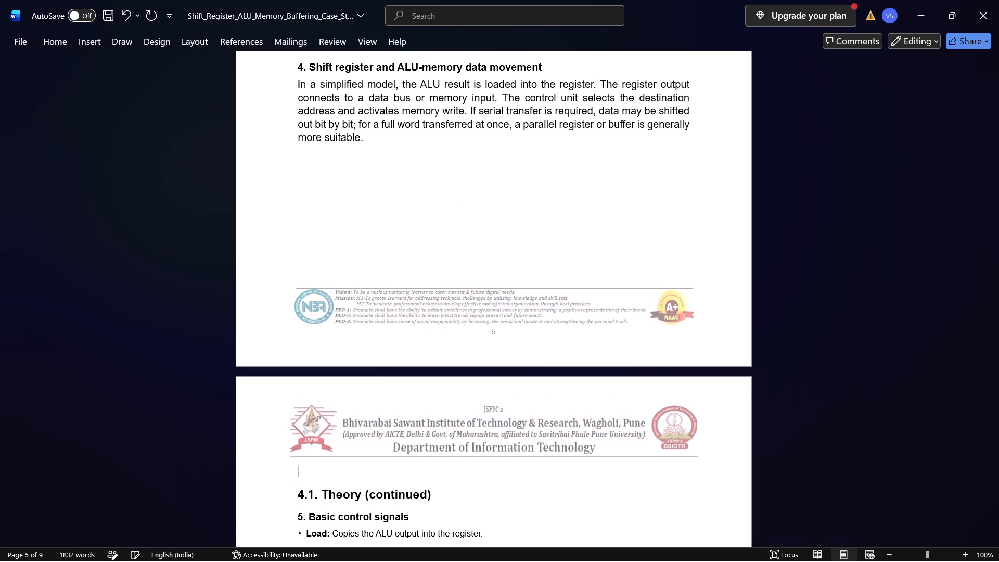
Set the "5. Basic control signals" and "6. Benefits and limitations" subheadings and their bullets to font size 12.
scroll(520, 182, up, 3)
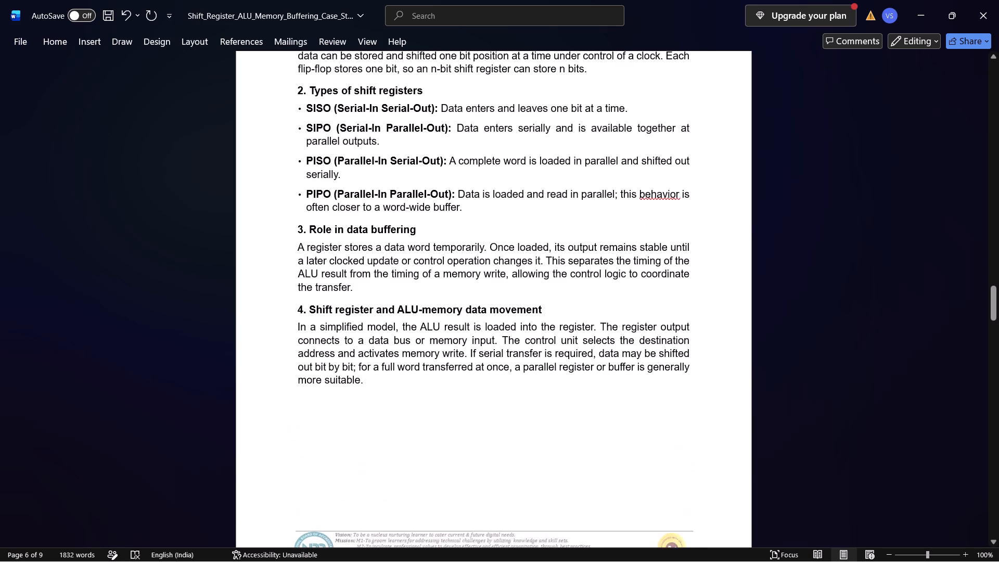
scroll(520, 182, right, 2)
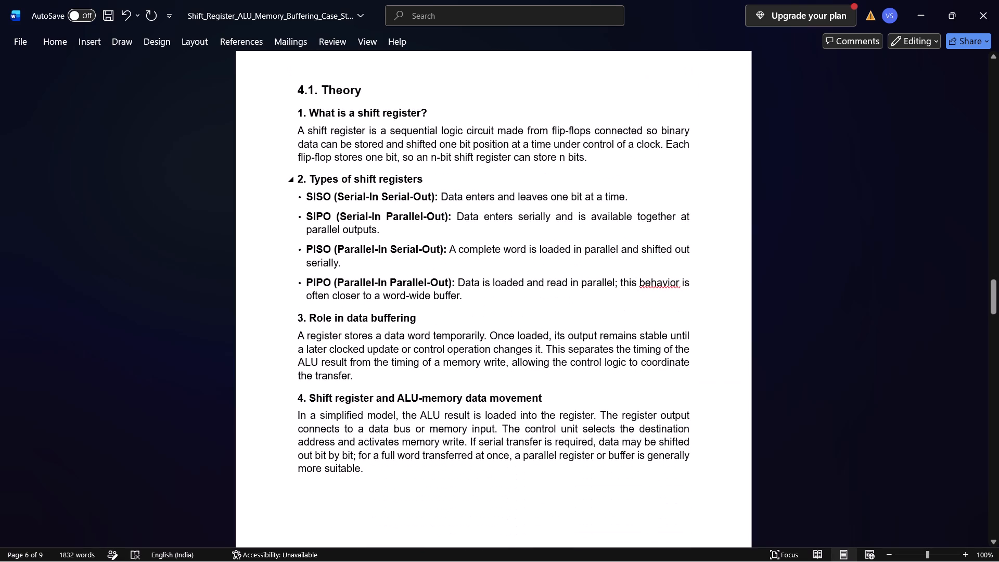
scroll(520, 182, down, 7)
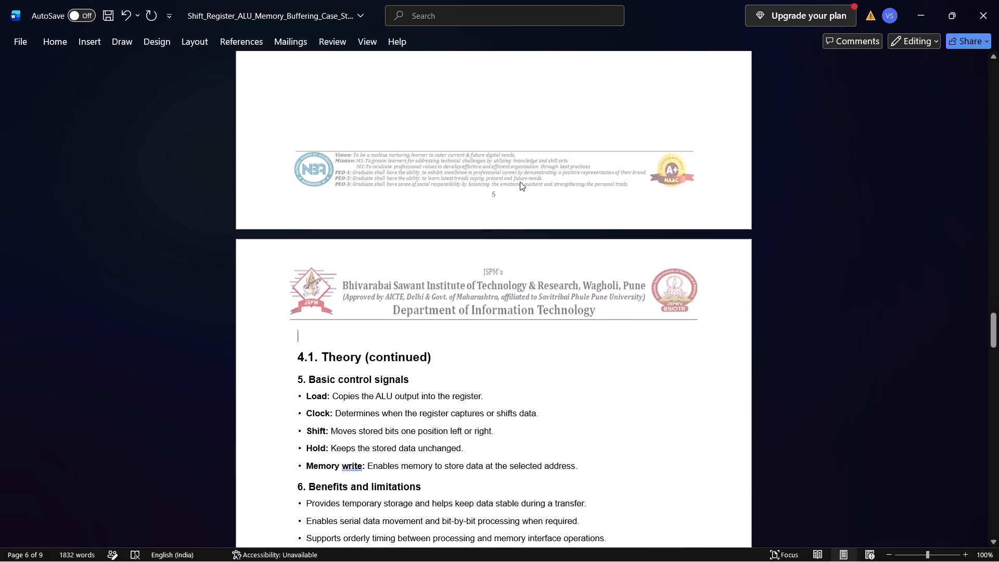
scroll(520, 182, down, 3)
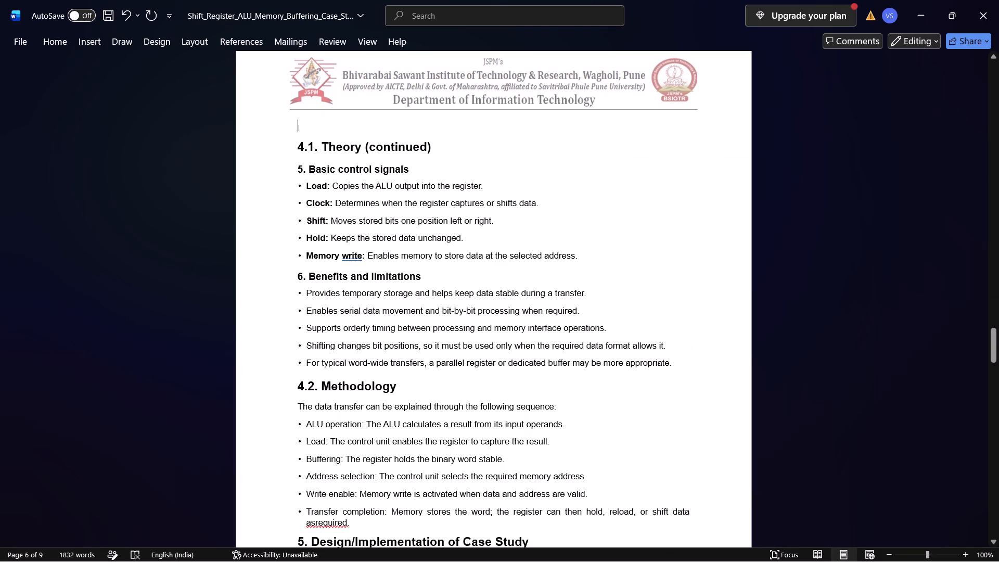
drag(674, 365, 315, 264)
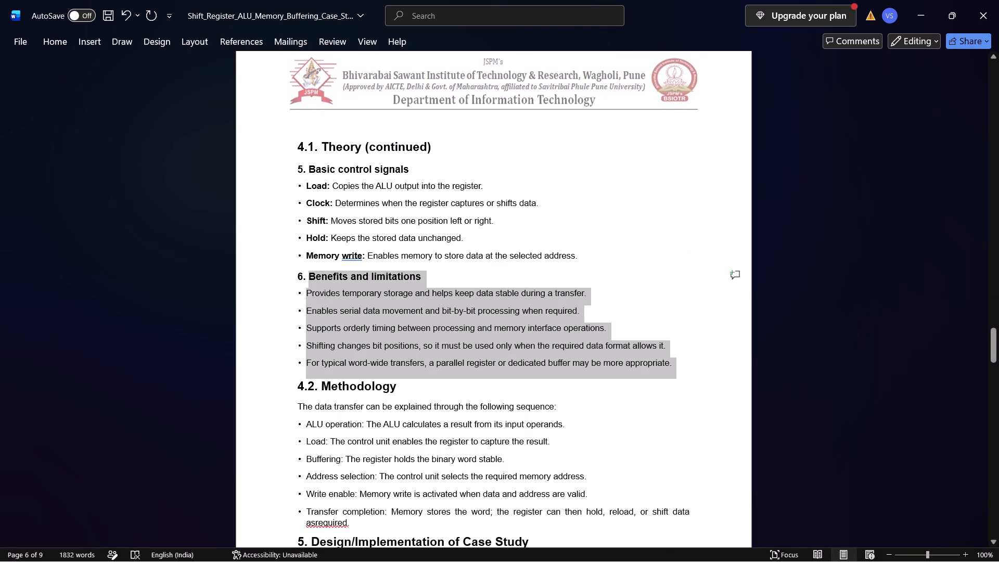
drag(315, 264, 292, 214)
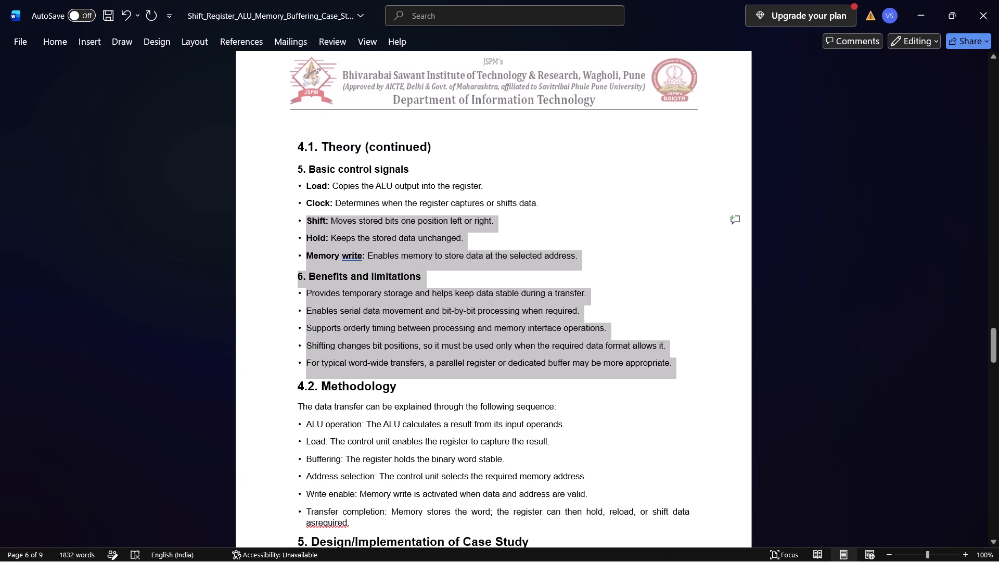
drag(292, 214, 294, 164)
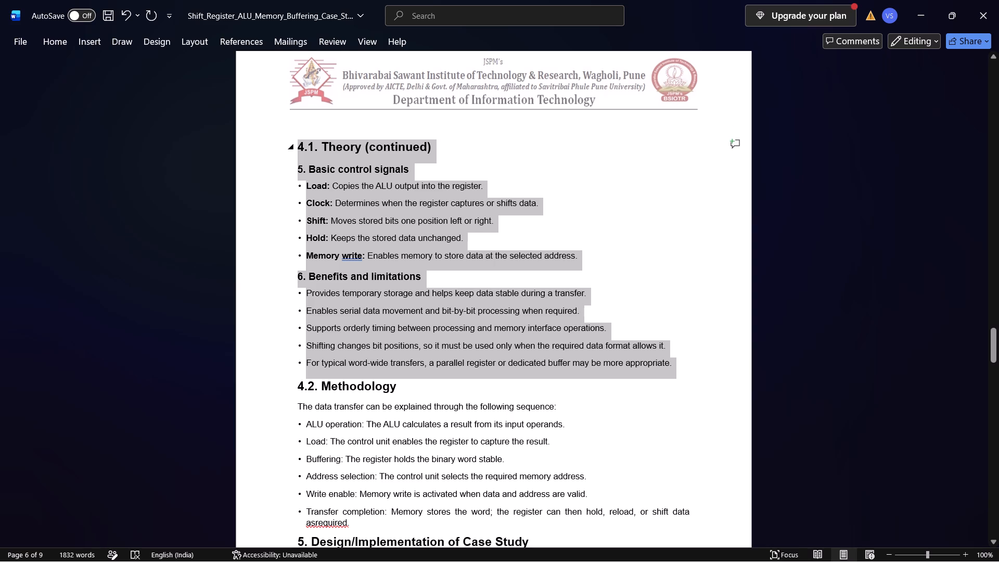
drag(294, 164, 296, 168)
click(394, 130)
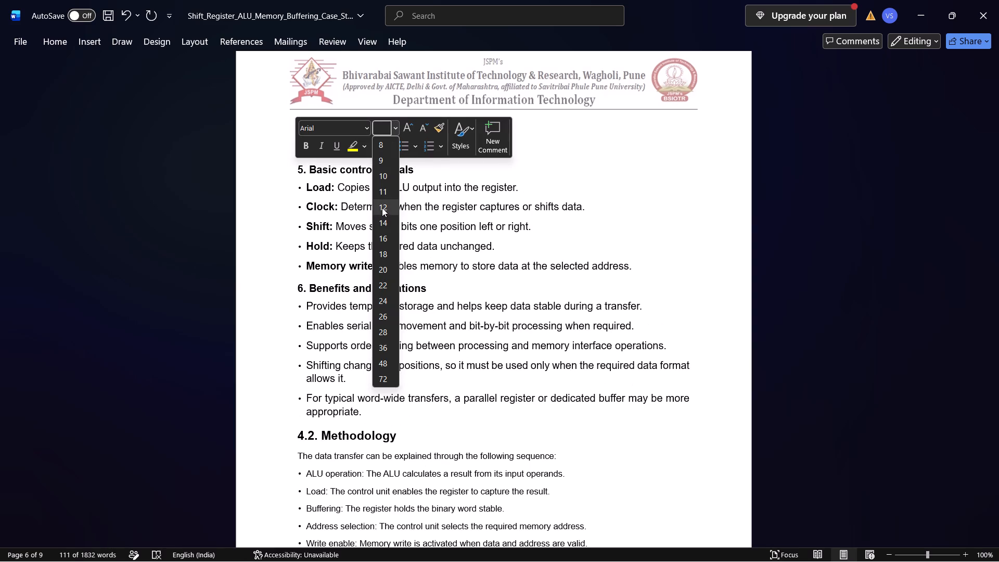
click(382, 208)
Check the font size of the paragraph under "4. Shift register and ALU-memory data movement".
scroll(635, 204, up, 2)
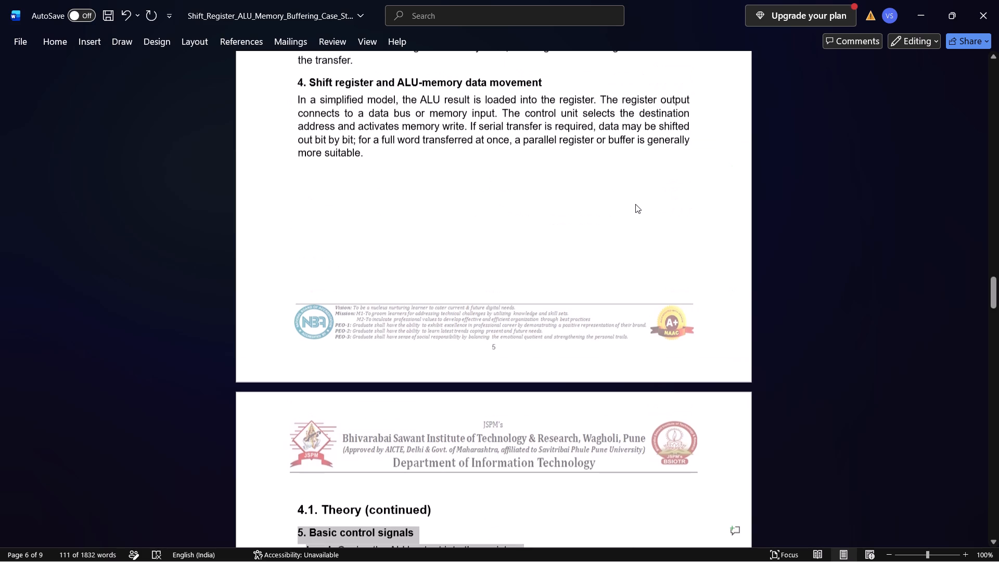
scroll(635, 204, up, 1)
double_click(550, 138)
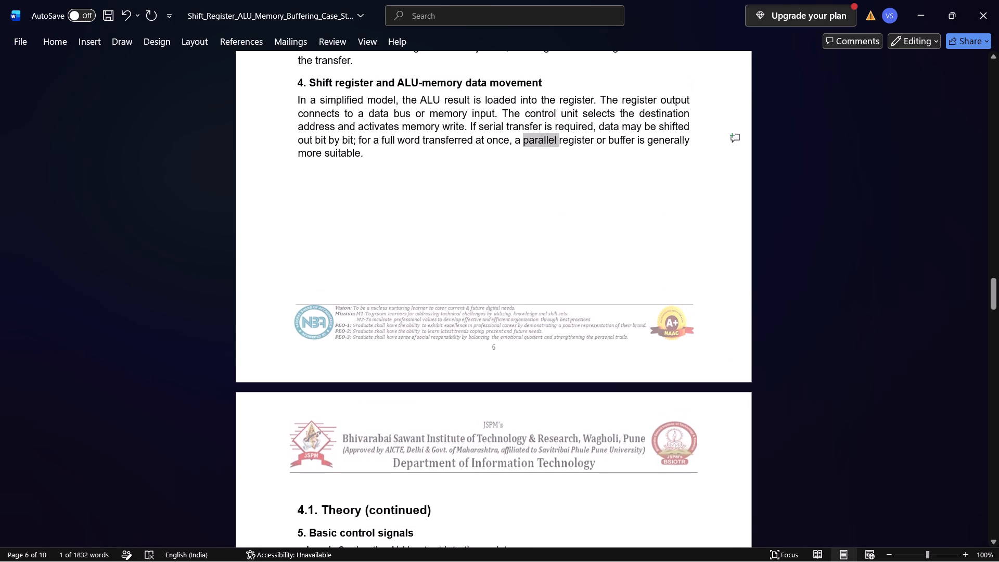
double_click(540, 147)
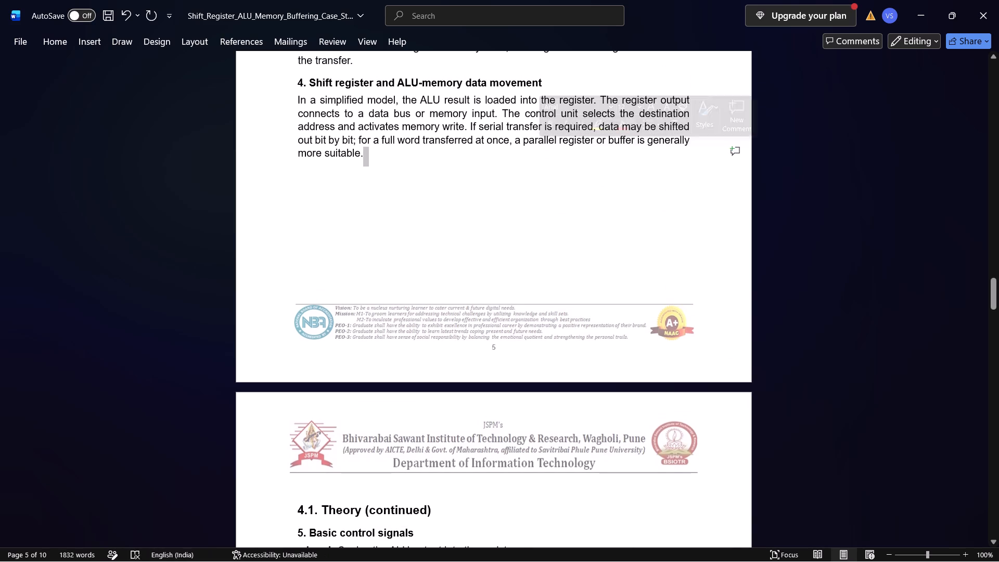
double_click(485, 139)
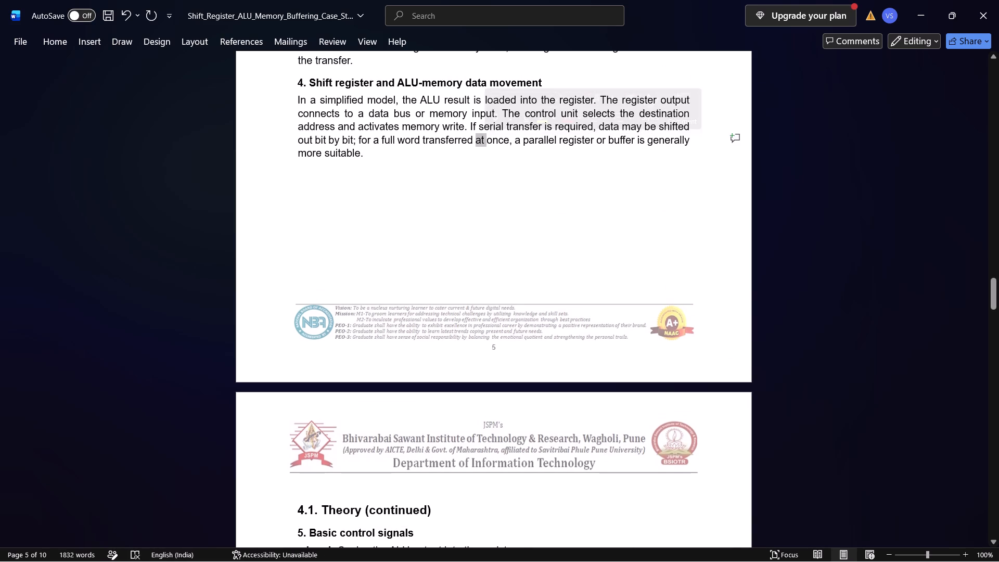
double_click(465, 117)
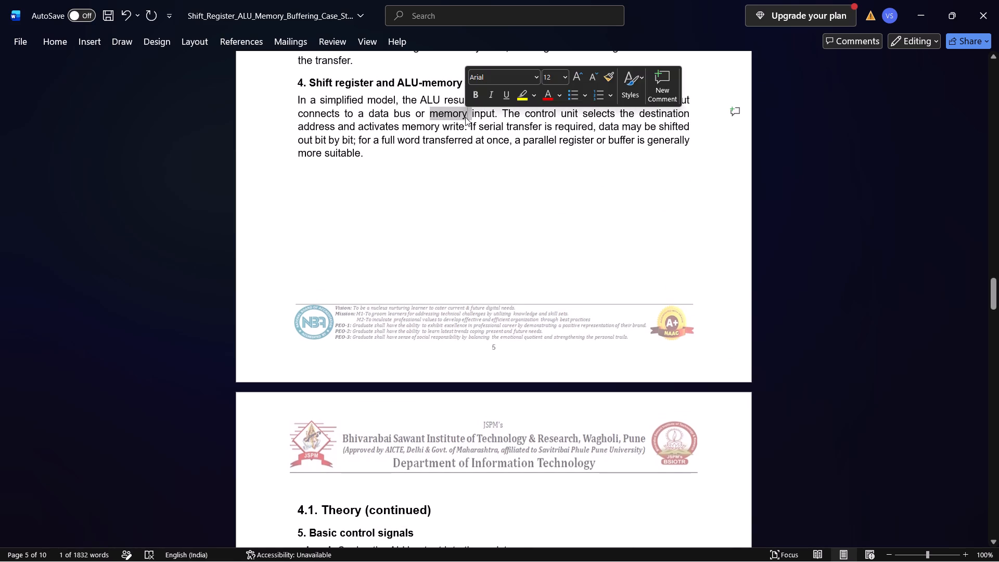
click(511, 198)
Insert one blank, unbulleted line between the last Benefits and limitations bullet and the "4.2. Methodology" heading.
scroll(511, 198, down, 4)
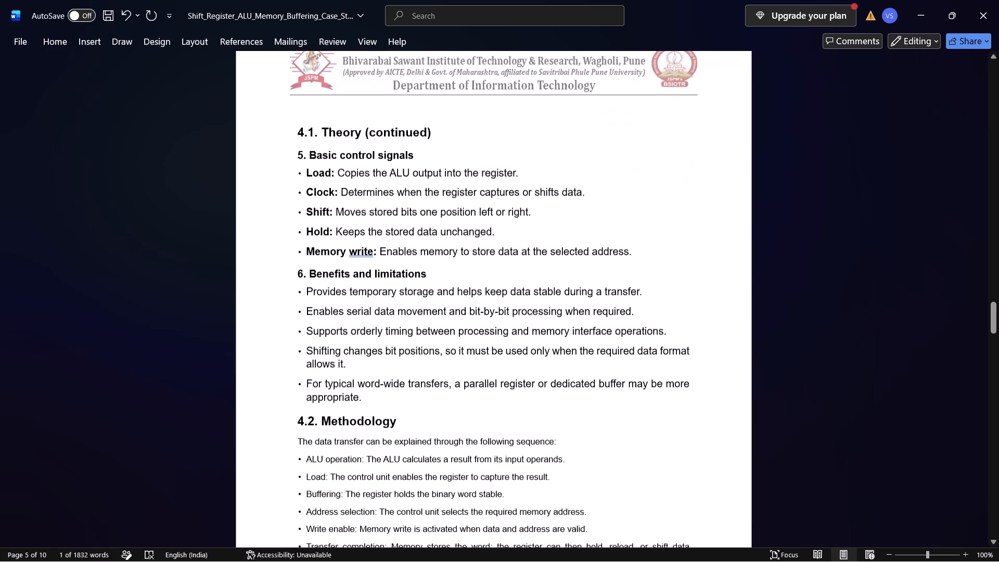
scroll(511, 198, down, 1)
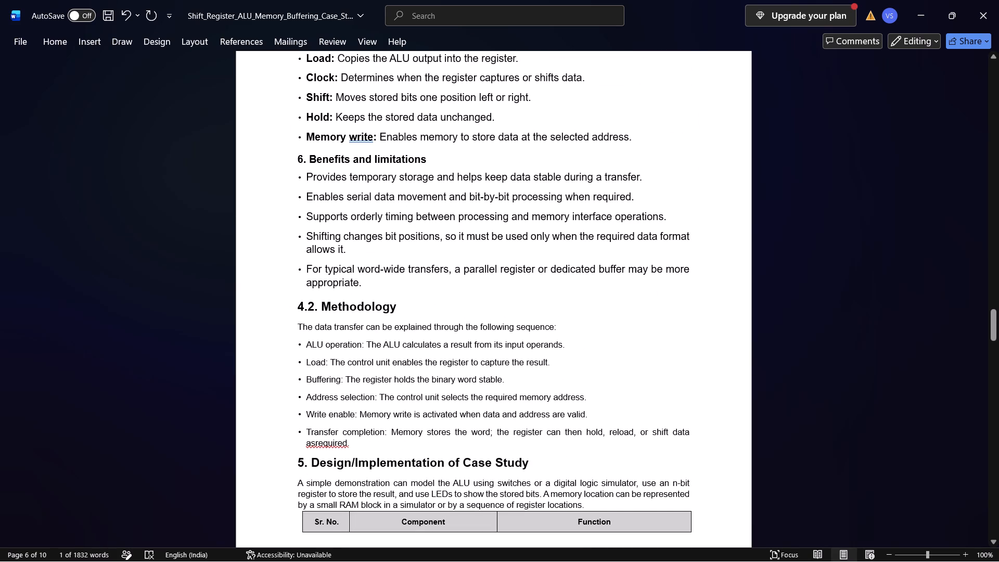
click(365, 278)
key(Return)
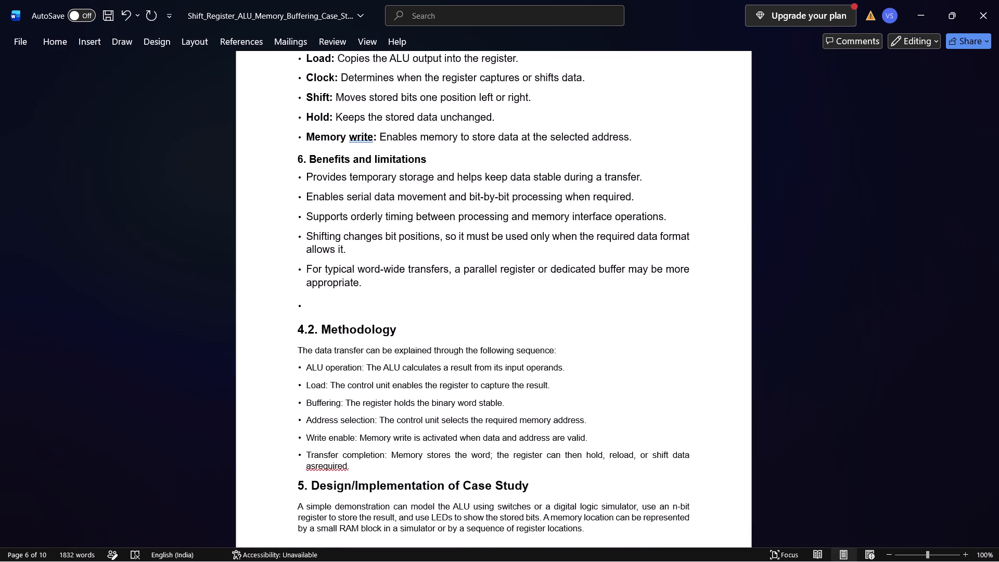
key(Return)
key(Return)
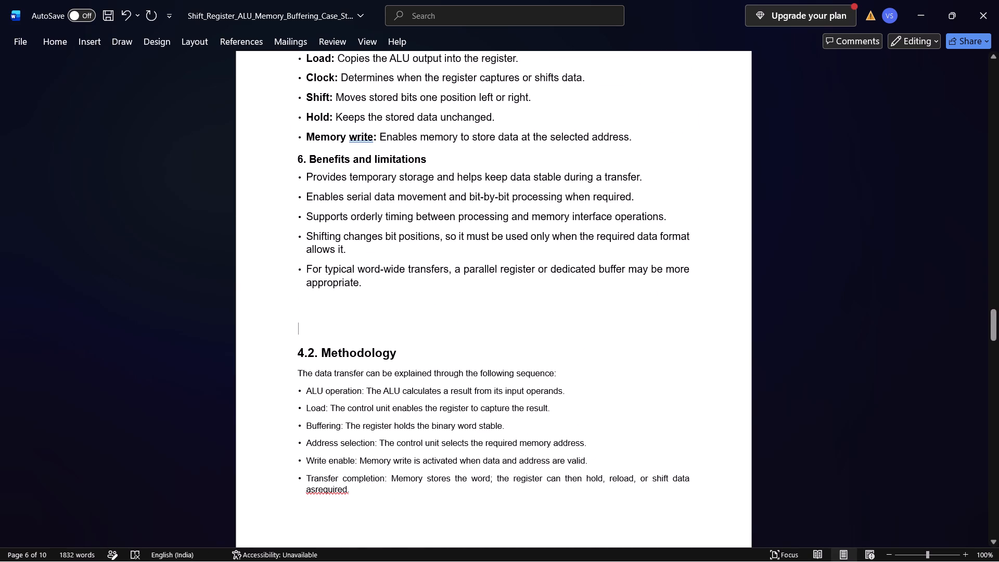
scroll(419, 373, right, 1)
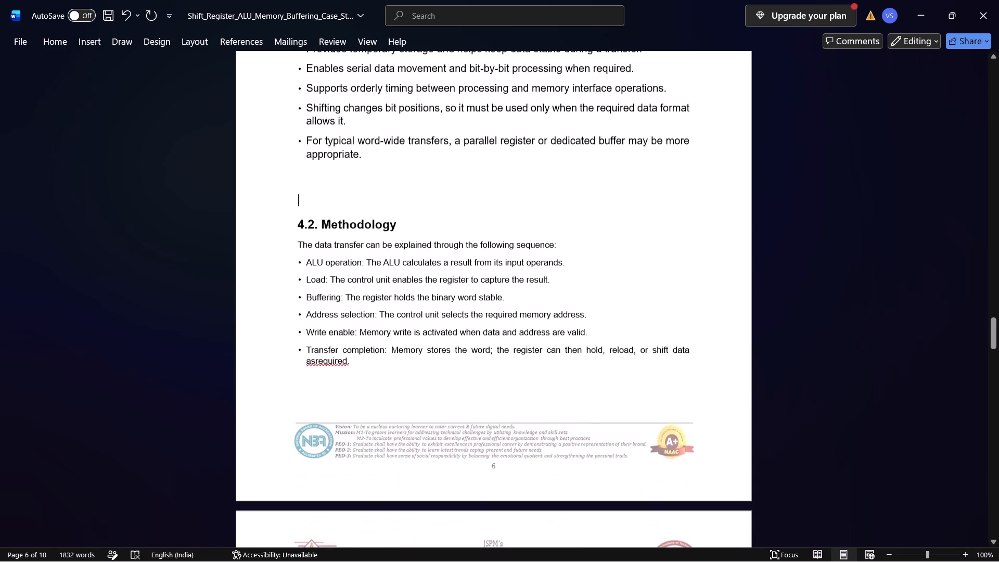
key(BackSpace)
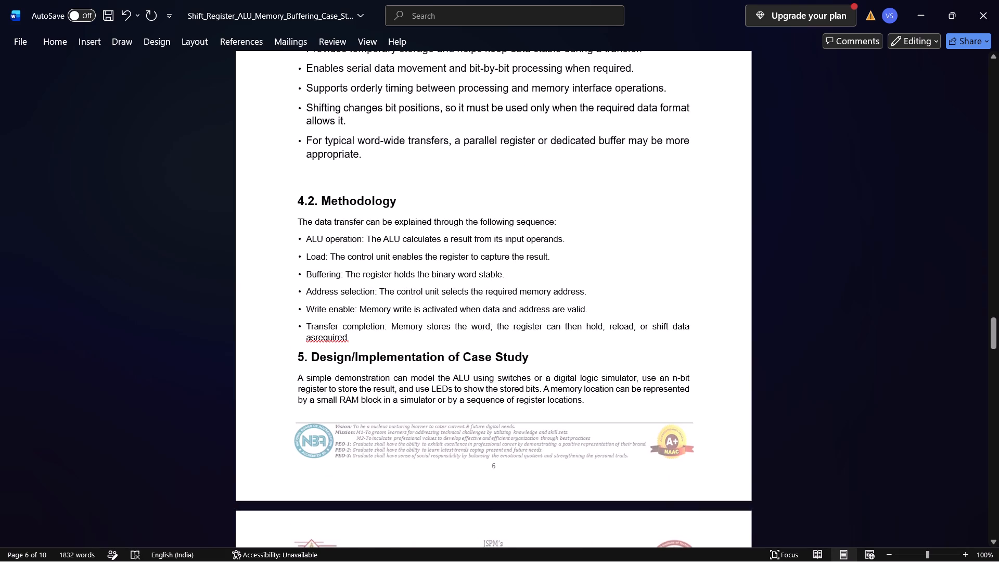
Set the introductory sentence and all bullets under "4.2. Methodology" to font size 12.
drag(352, 342, 271, 226)
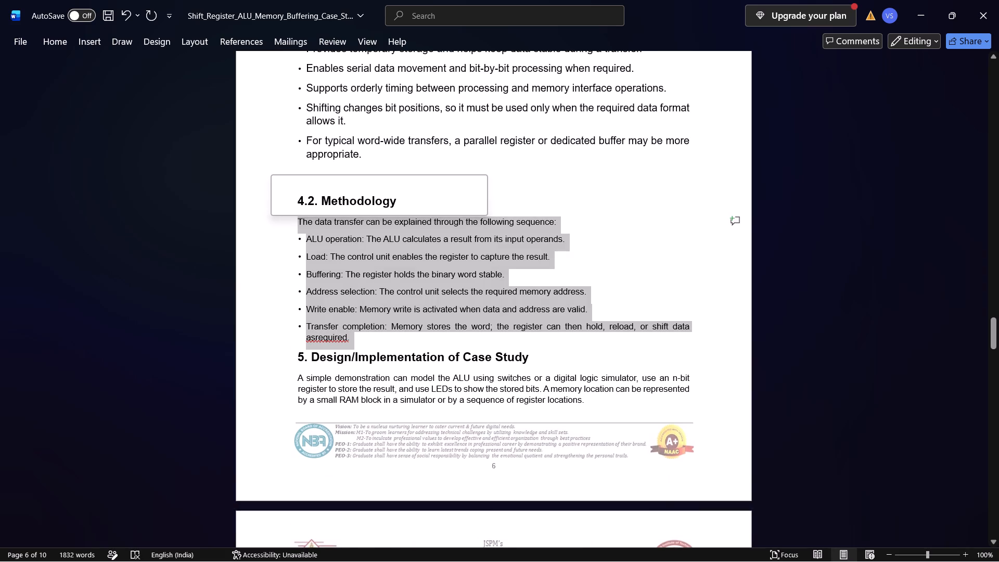
click(366, 185)
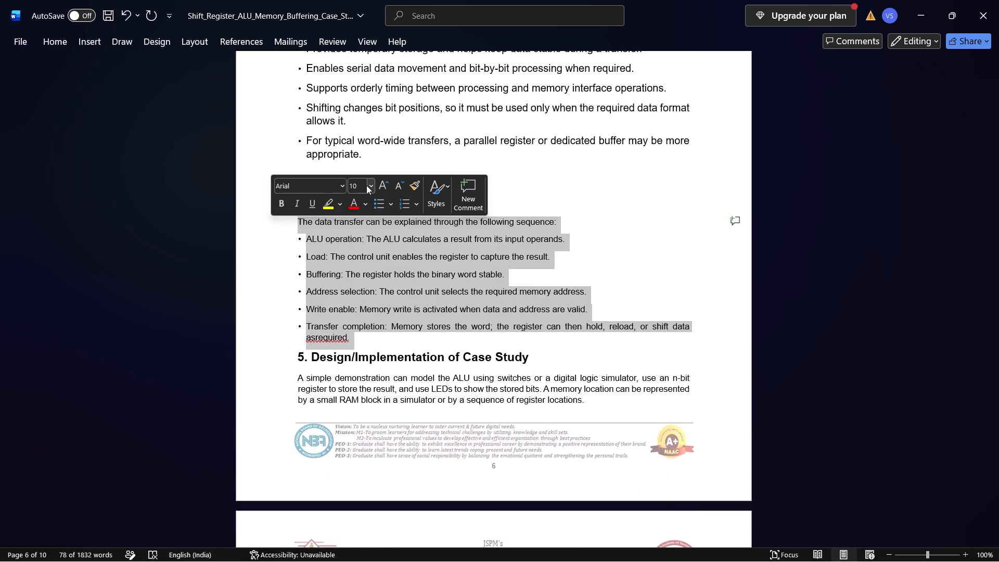
click(370, 185)
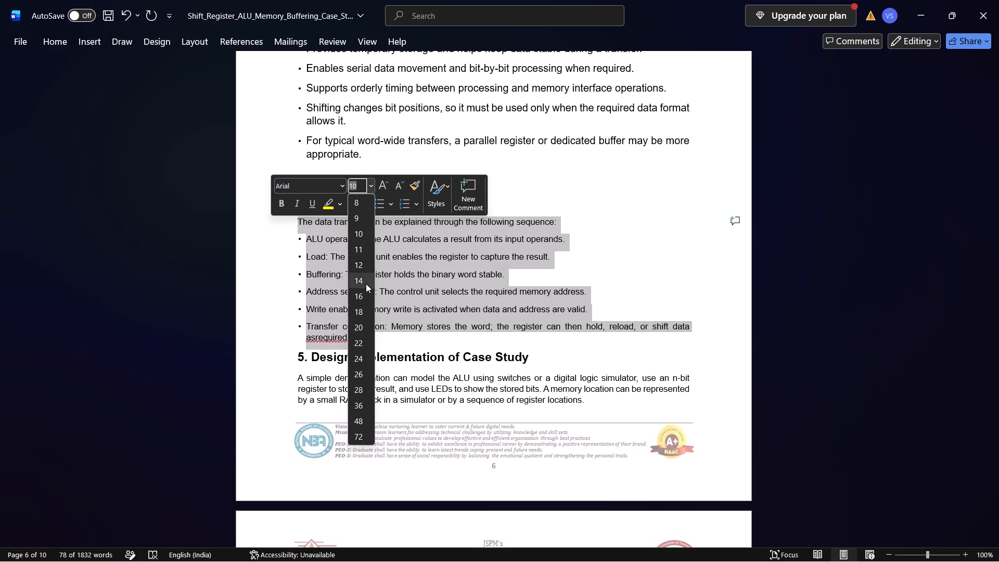
click(361, 269)
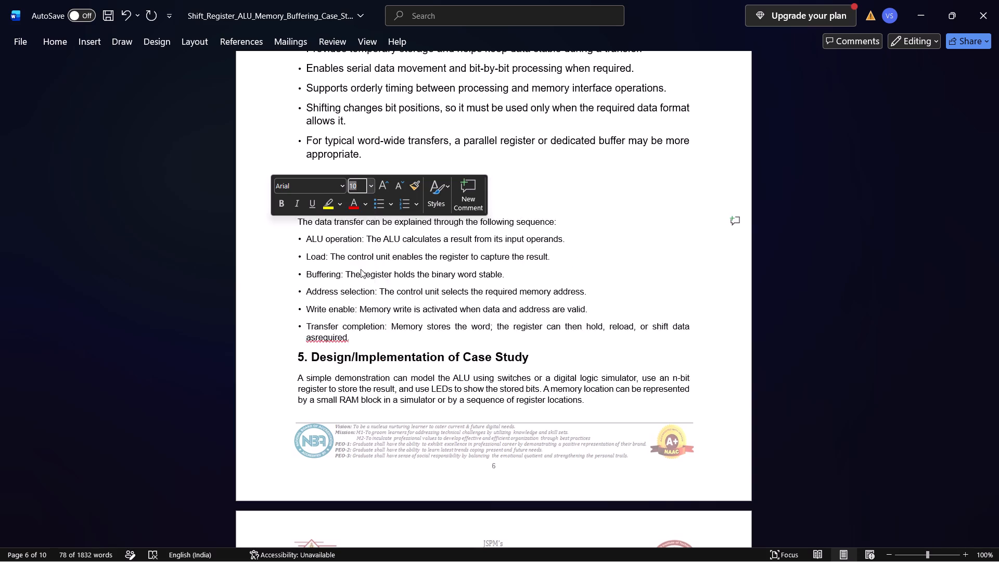
scroll(467, 397, up, 1)
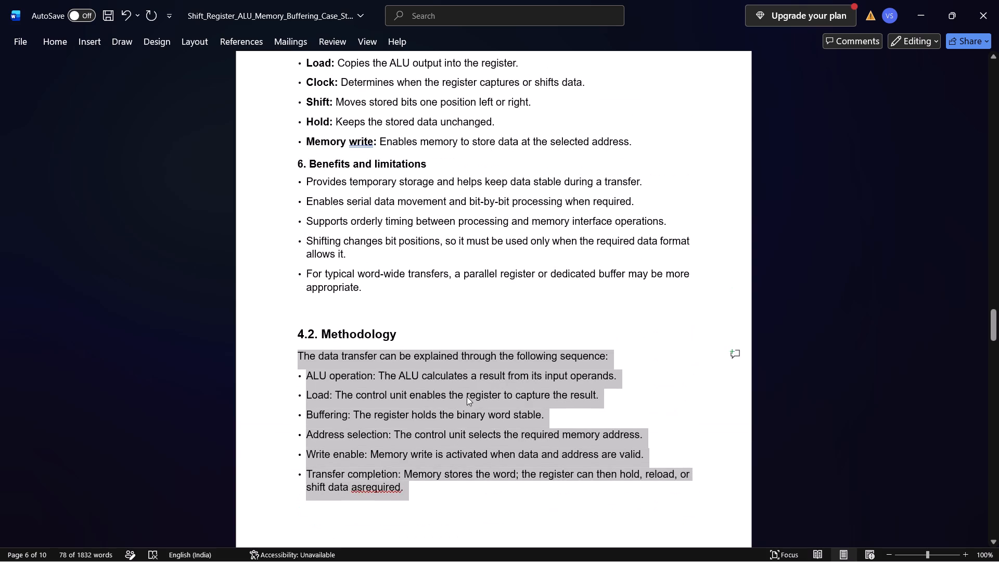
click(456, 301)
Review the text size and page layout from "4.1. Theory" through the section 6 block diagram and explanation.
scroll(456, 301, right, 1)
scroll(456, 301, up, 1)
scroll(456, 301, right, 1)
scroll(456, 301, up, 4)
scroll(456, 301, right, 1)
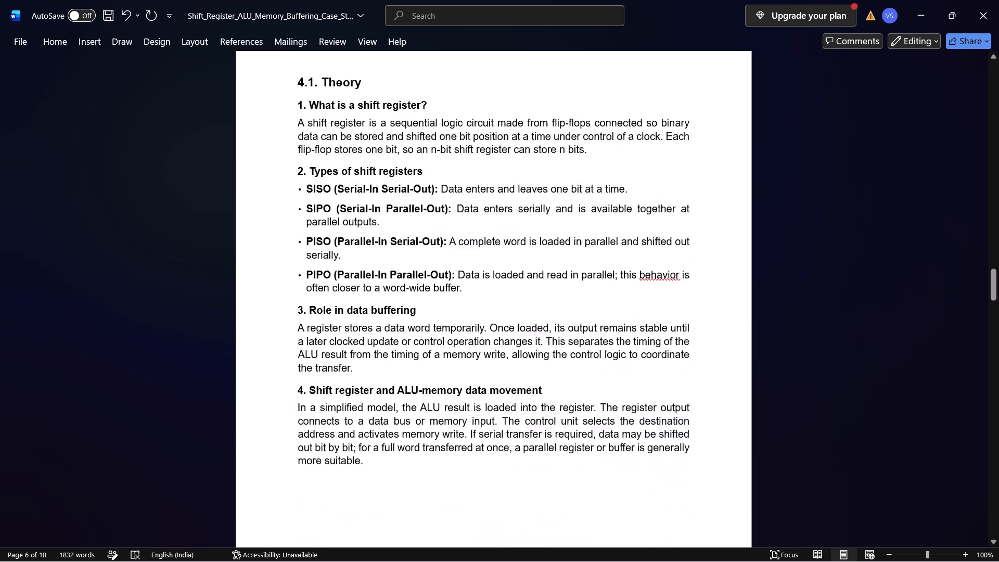
scroll(456, 301, right, 1)
scroll(456, 301, down, 4)
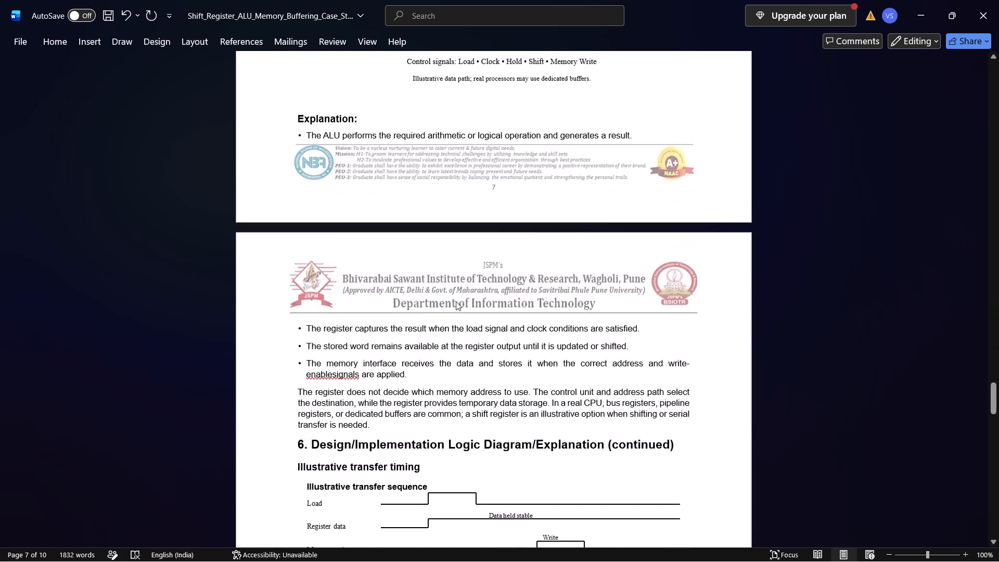
scroll(456, 301, up, 6)
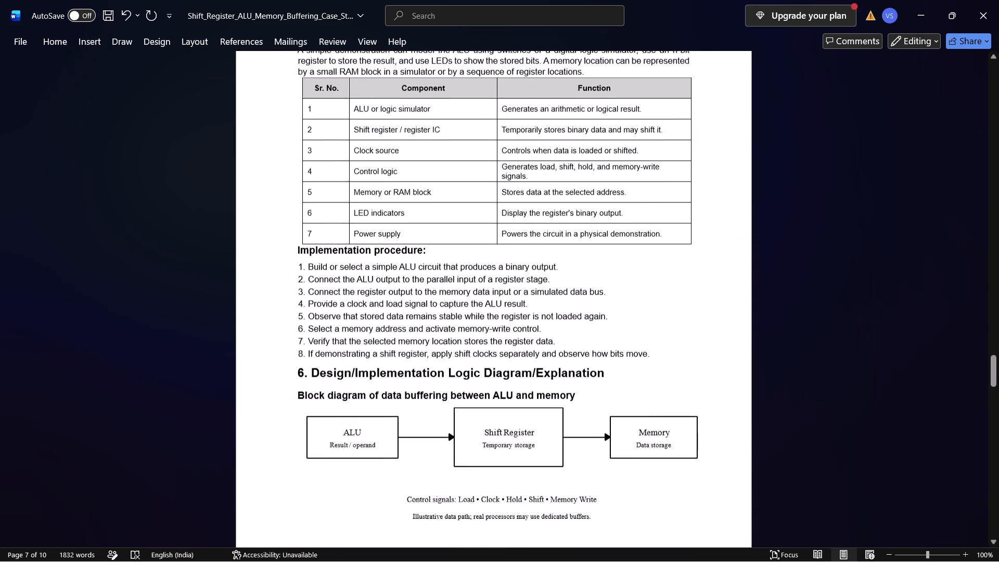
Insert blank, unbulleted lines after the last Methodology bullet until one blank line sits above "5. Design/Implementation of Case Study" on the next page.
scroll(456, 301, up, 2)
scroll(437, 367, up, 1)
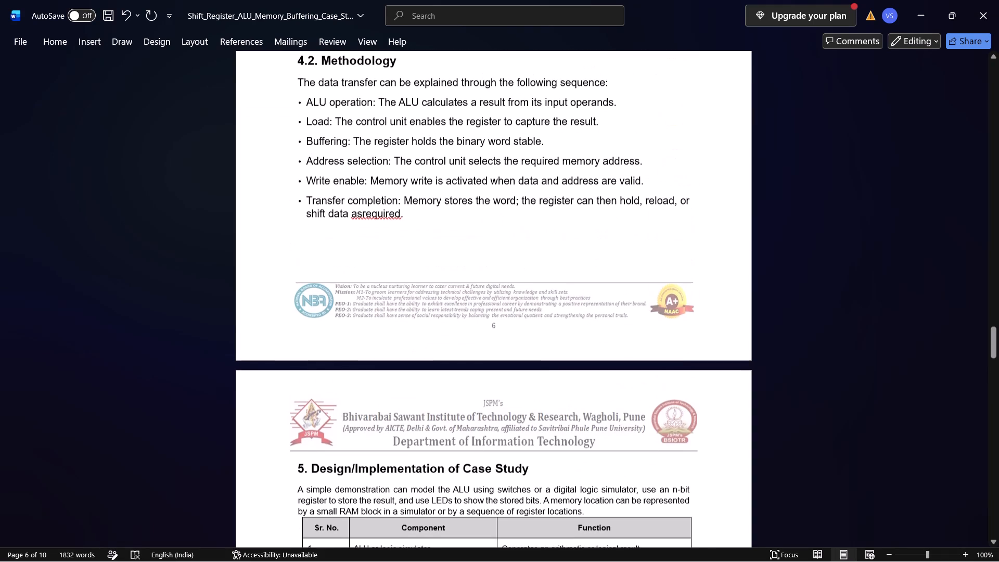
scroll(437, 367, up, 1)
click(413, 213)
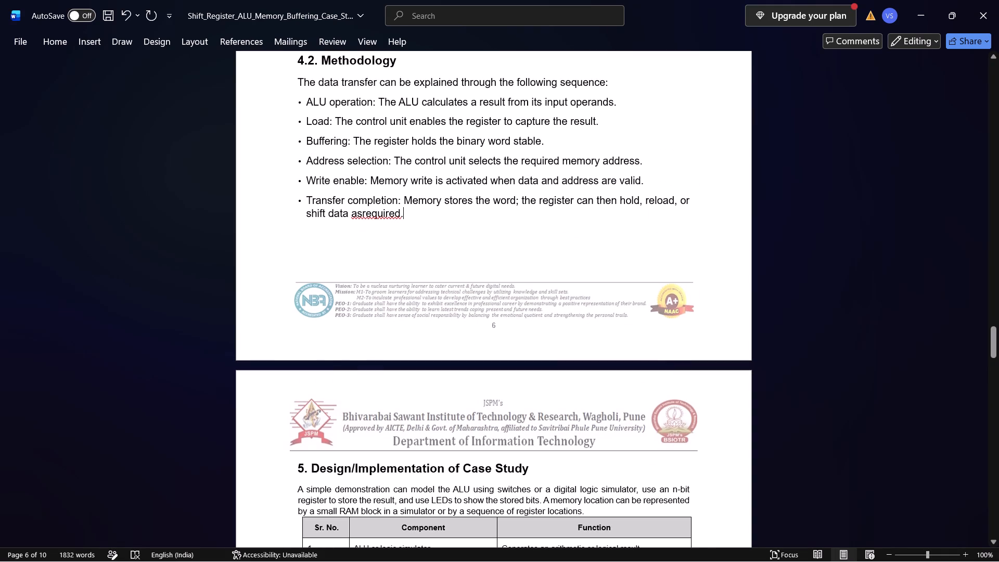
key(Return)
key(Return)
key(Return)
key(Return)
key(Return)
scroll(413, 213, down, 2)
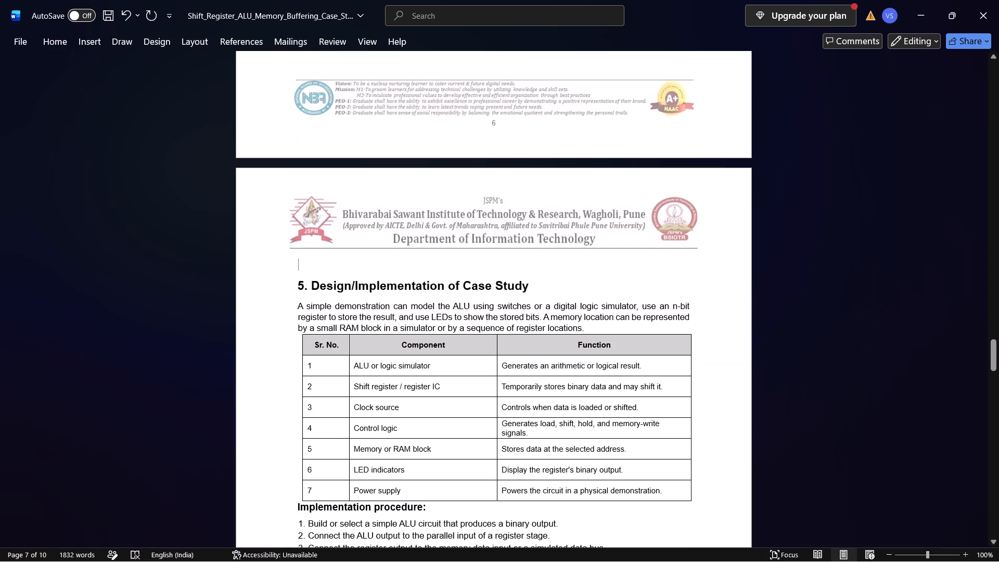
Insert one blank line above the section 5 component table and one between the table and the "Implementation procedure:" heading.
click(588, 329)
key(Return)
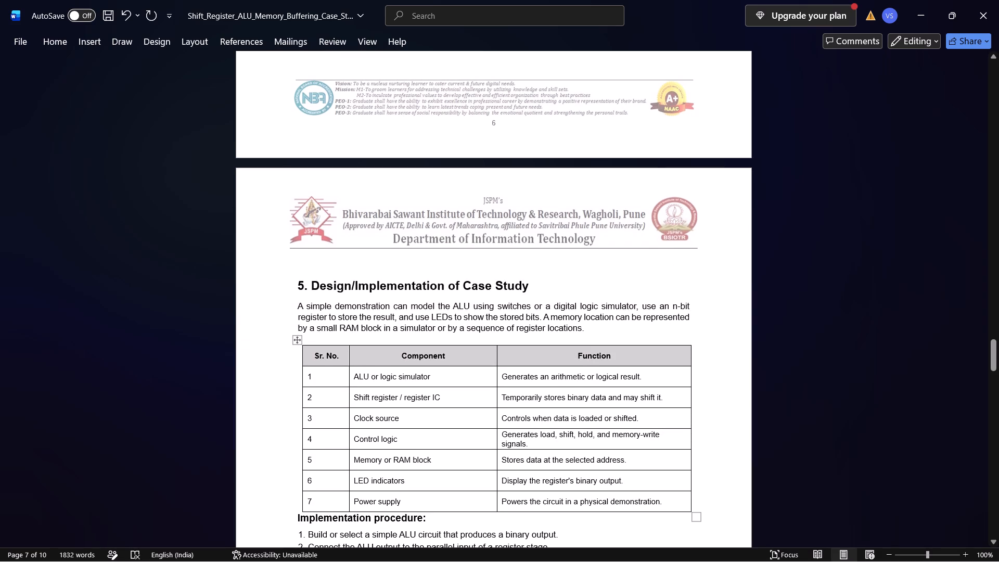
click(298, 518)
key(Return)
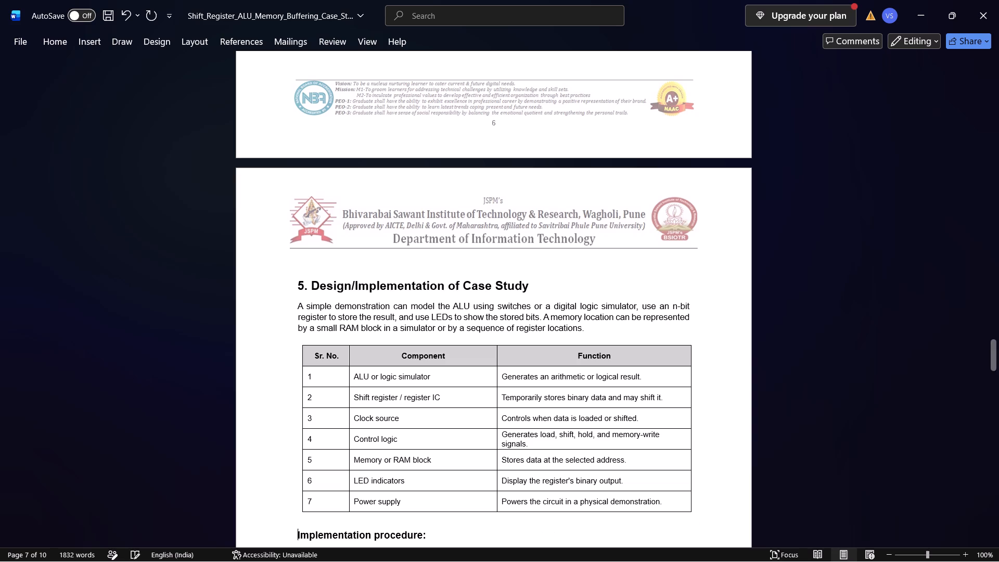
Set the paragraph under "5. Design/Implementation of Case Study" to font size 12.
scroll(457, 451, down, 3)
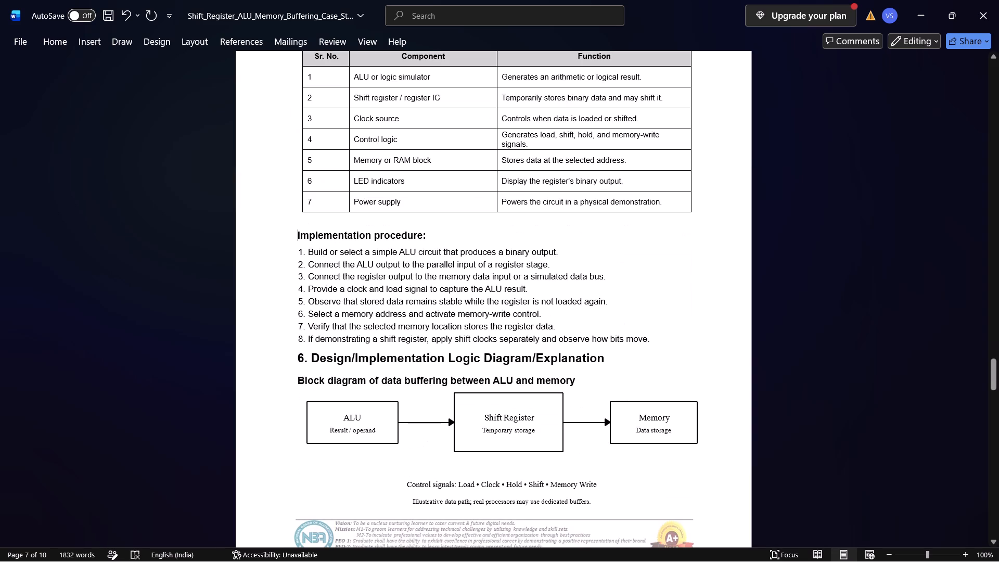
scroll(539, 343, up, 4)
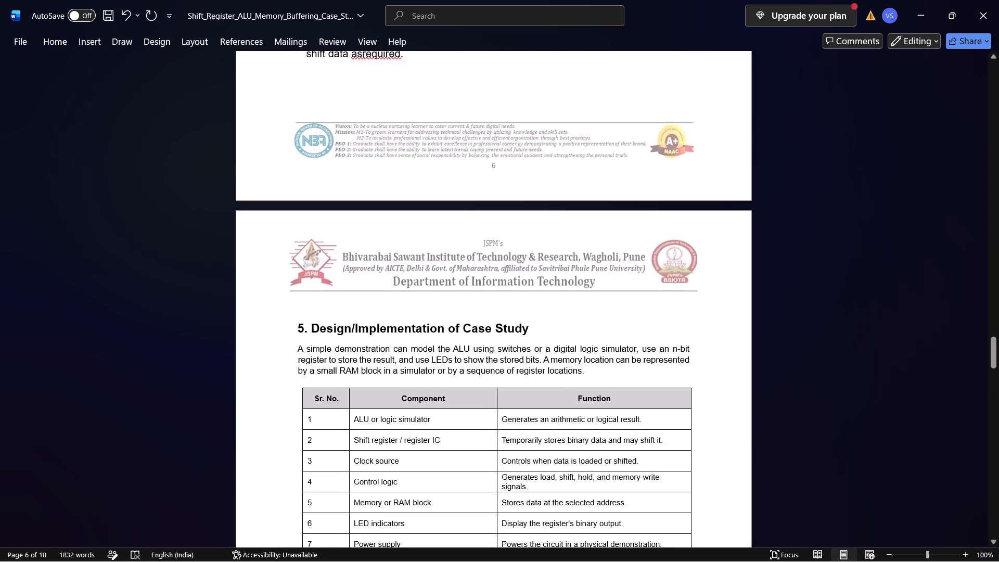
drag(588, 372, 304, 359)
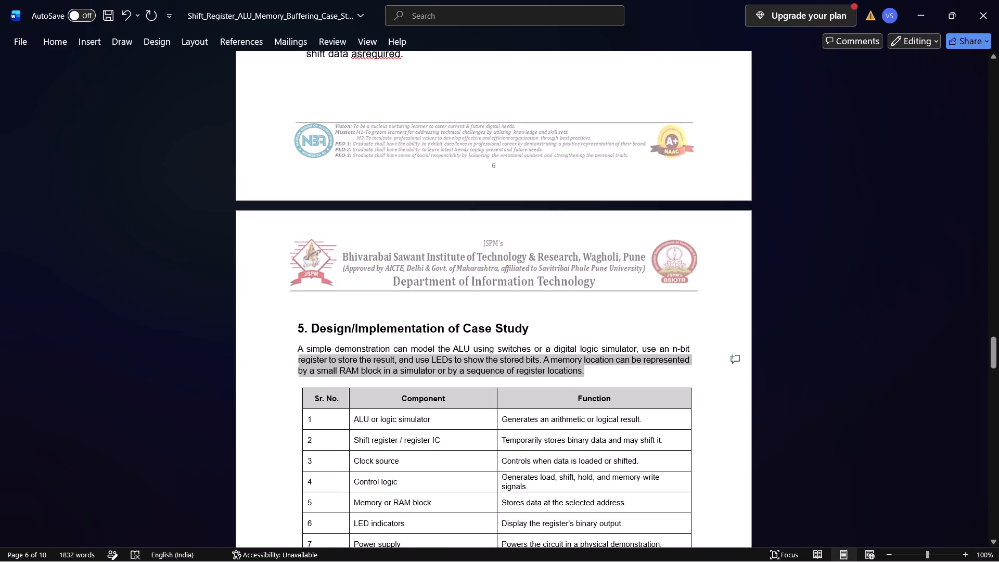
drag(304, 359, 300, 350)
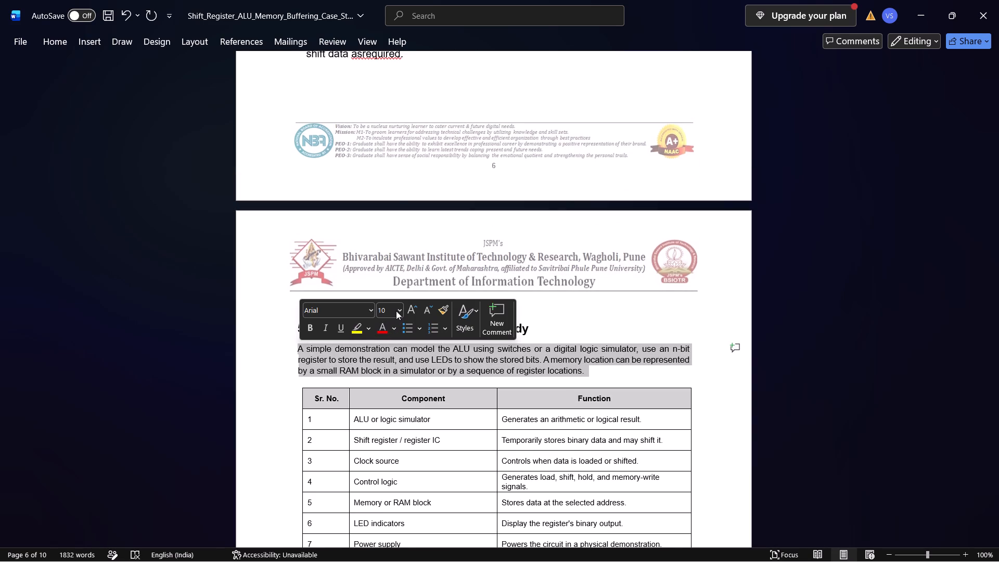
click(396, 311)
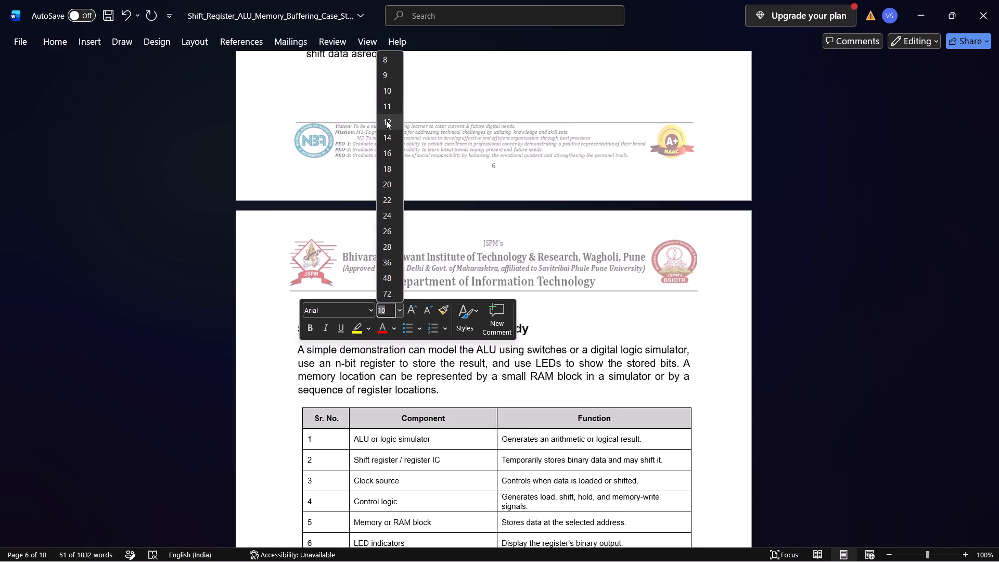
click(386, 120)
Set rows 1 to 7 of the component table, excluding the header row, to font size 12.
scroll(475, 405, down, 2)
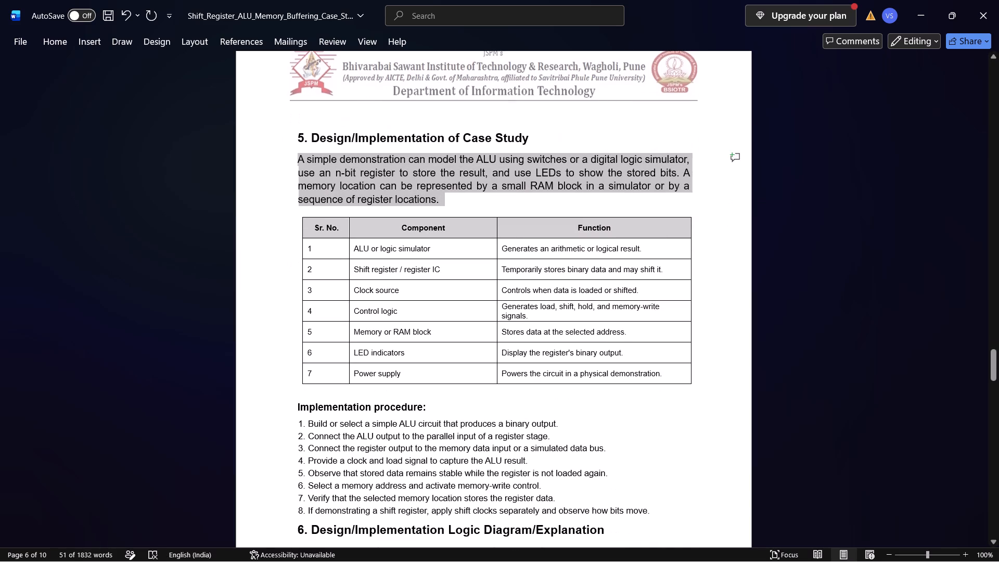
drag(663, 371, 403, 335)
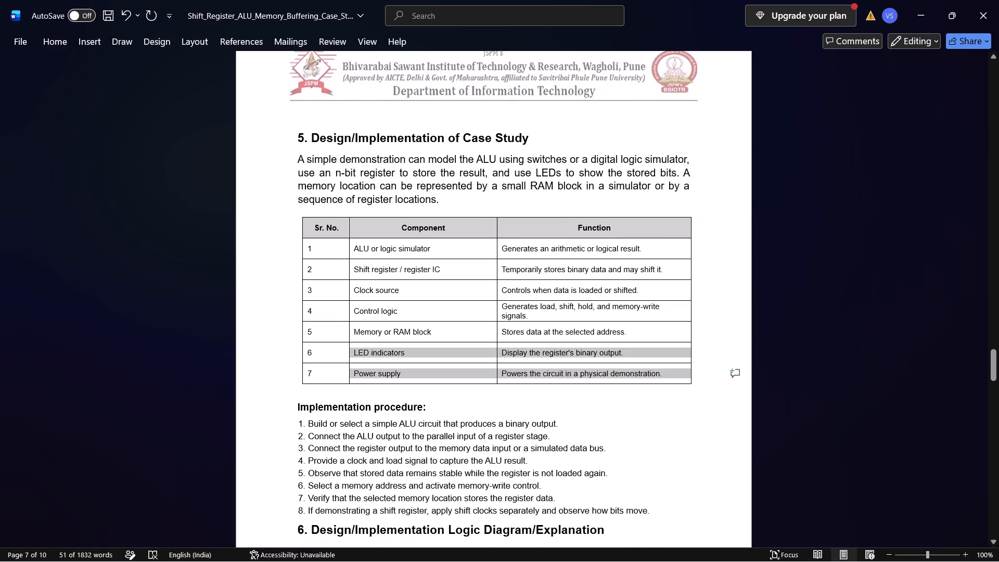
drag(403, 335, 311, 250)
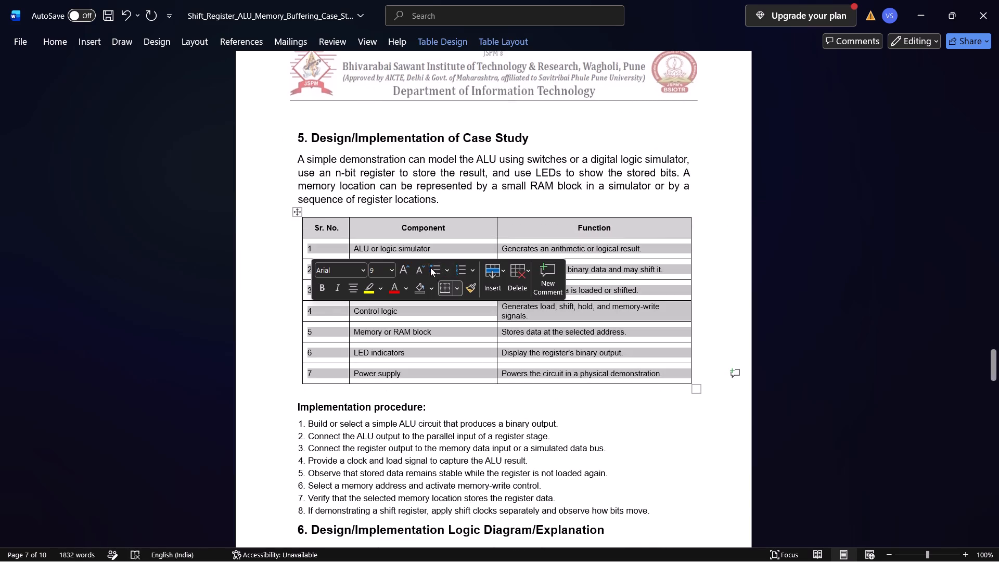
click(393, 271)
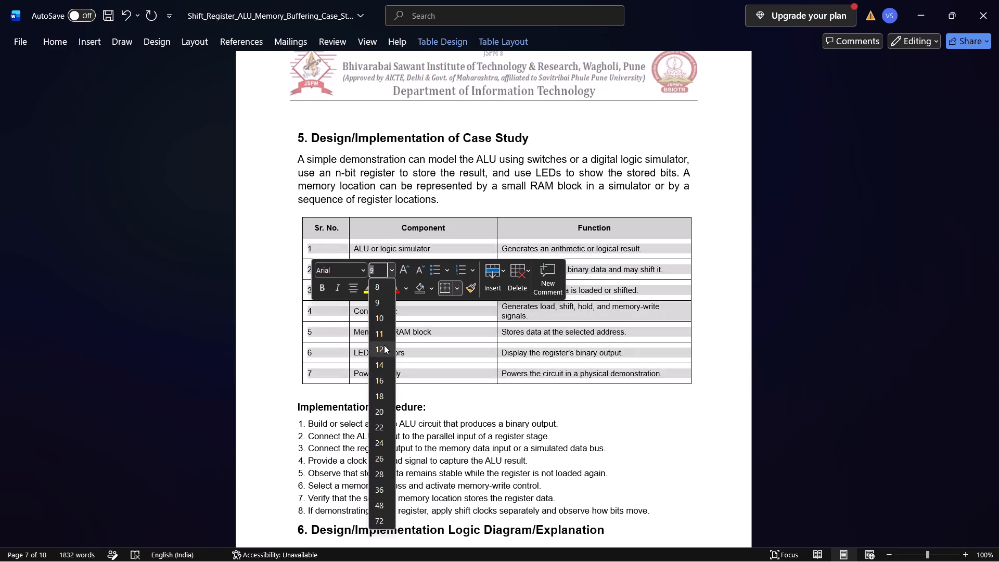
click(384, 345)
click(640, 480)
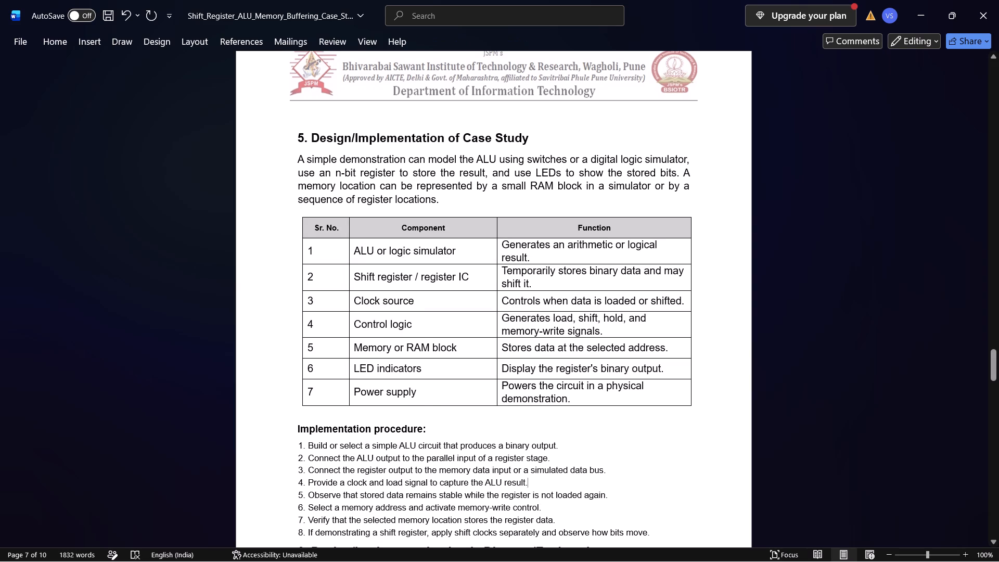
Set the eight numbered steps under "Implementation procedure:" to font size 12.
scroll(640, 480, down, 3)
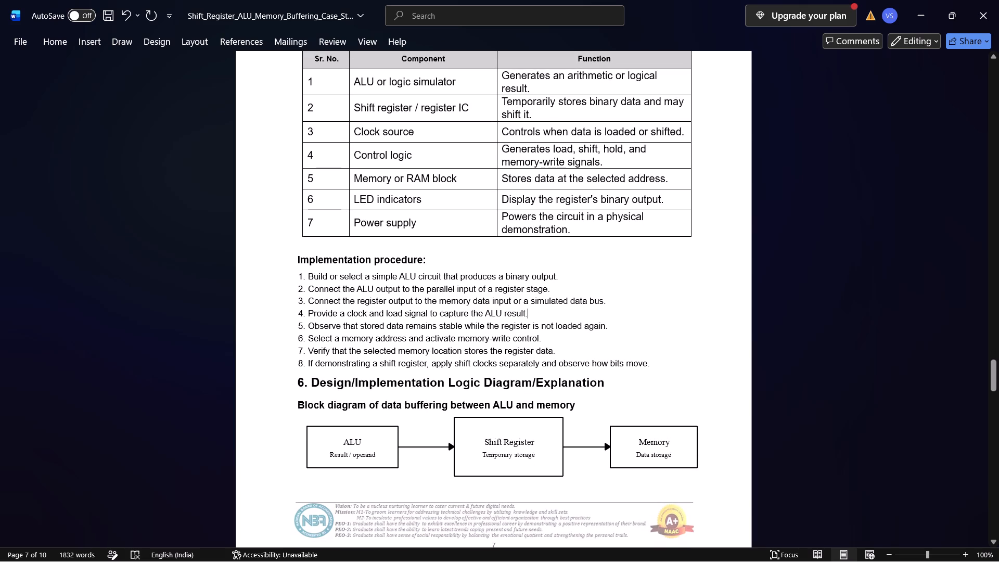
drag(650, 362, 630, 361)
drag(630, 361, 273, 273)
click(370, 237)
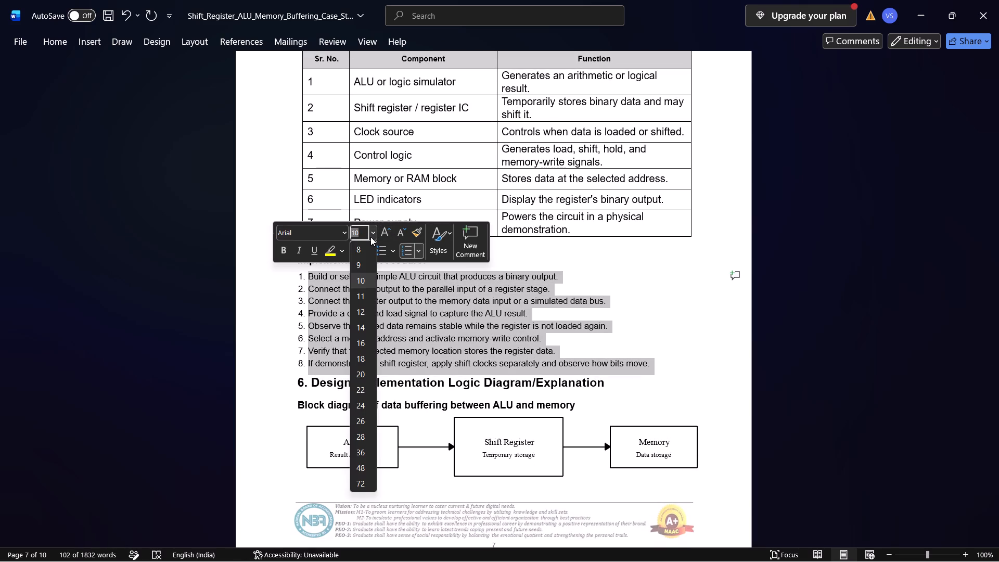
click(363, 316)
Insert blank, unnumbered lines after the last procedure step until one blank line sits above "6. Design/Implementation Logic Diagram/Explanation" on the next page.
click(455, 448)
scroll(455, 448, up, 1)
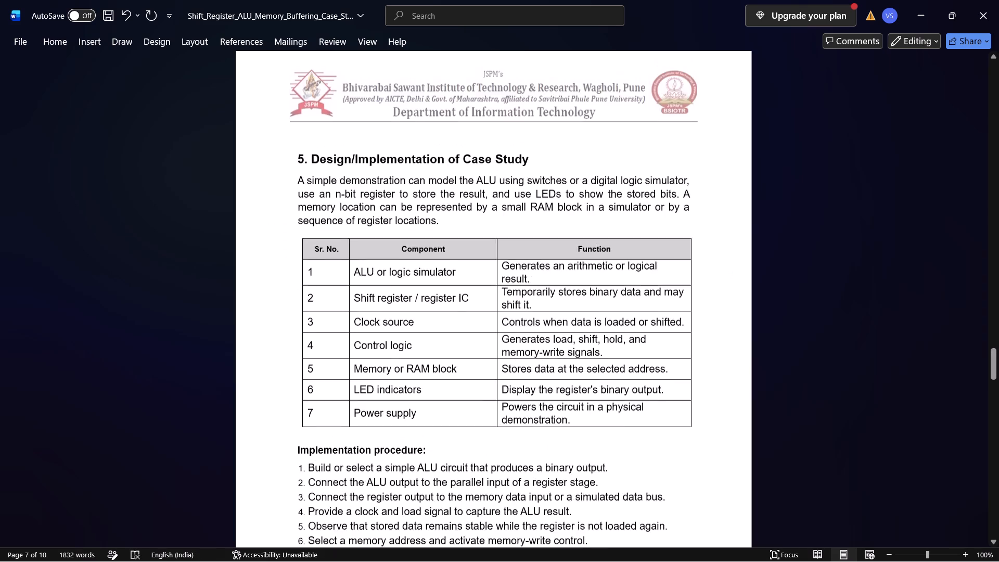
scroll(455, 448, up, 1)
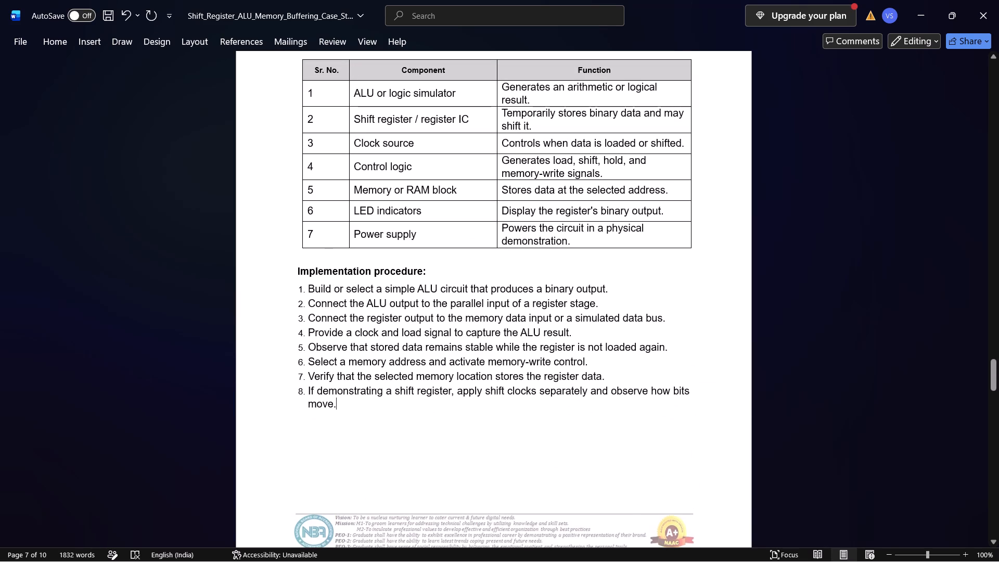
scroll(377, 314, right, 1)
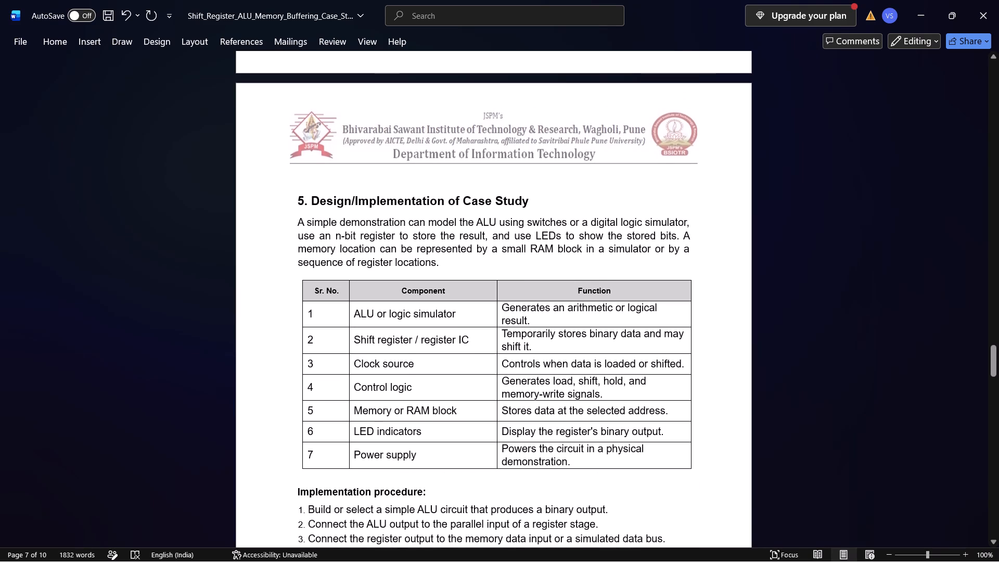
scroll(377, 314, right, 1)
scroll(377, 314, down, 3)
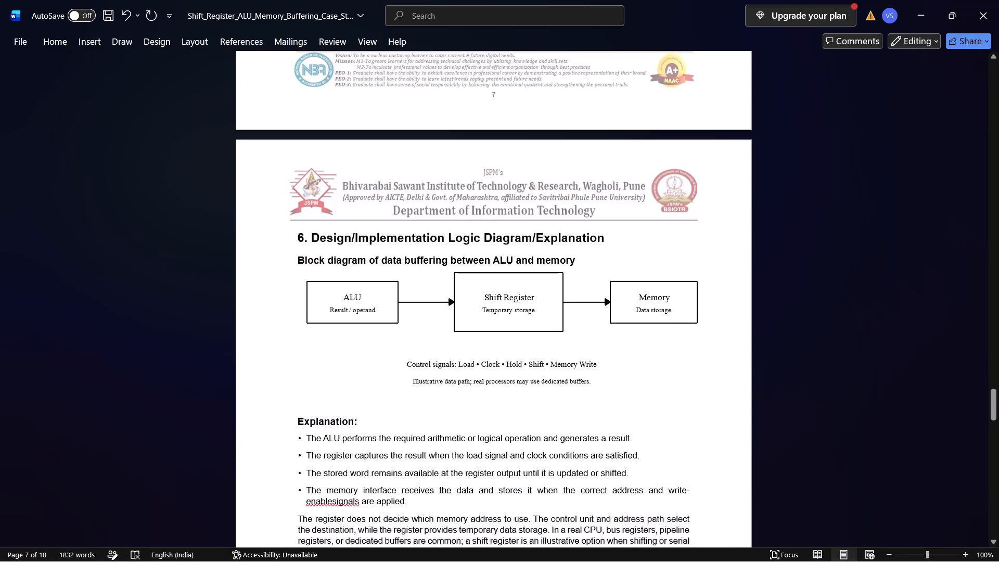
scroll(377, 314, up, 3)
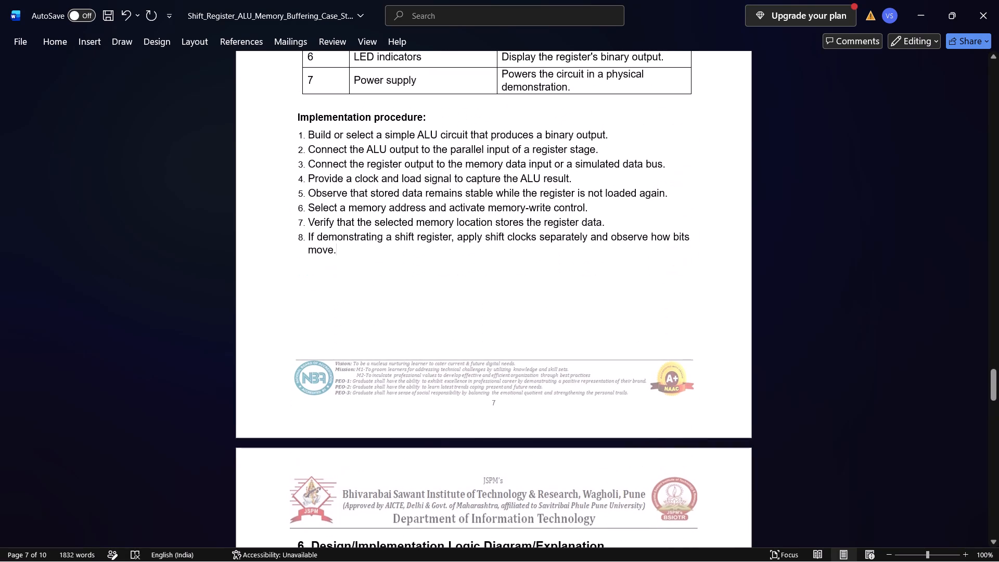
key(Return)
key(Return)
key(Return)
key(Return)
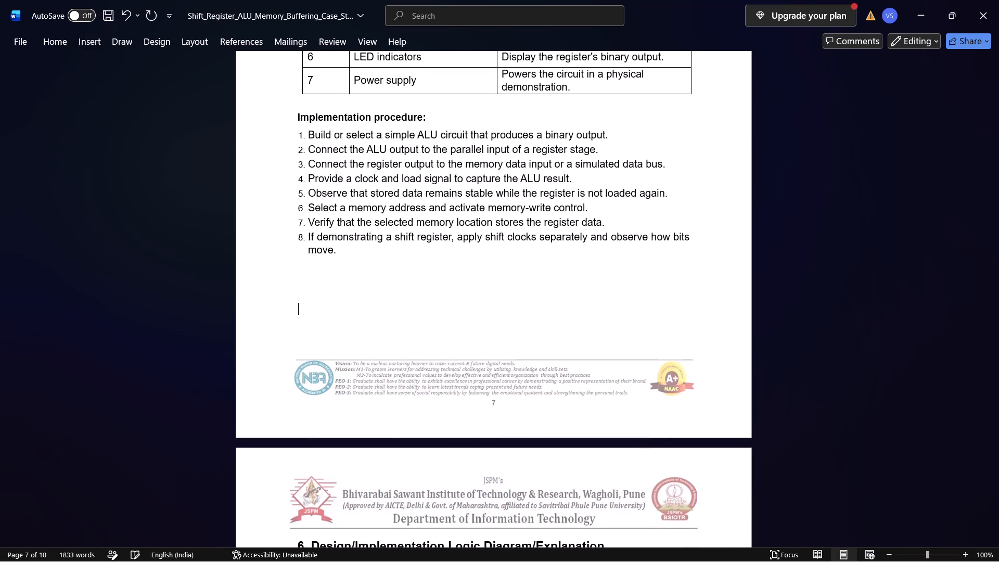
key(Return)
key(Return)
key(Return)
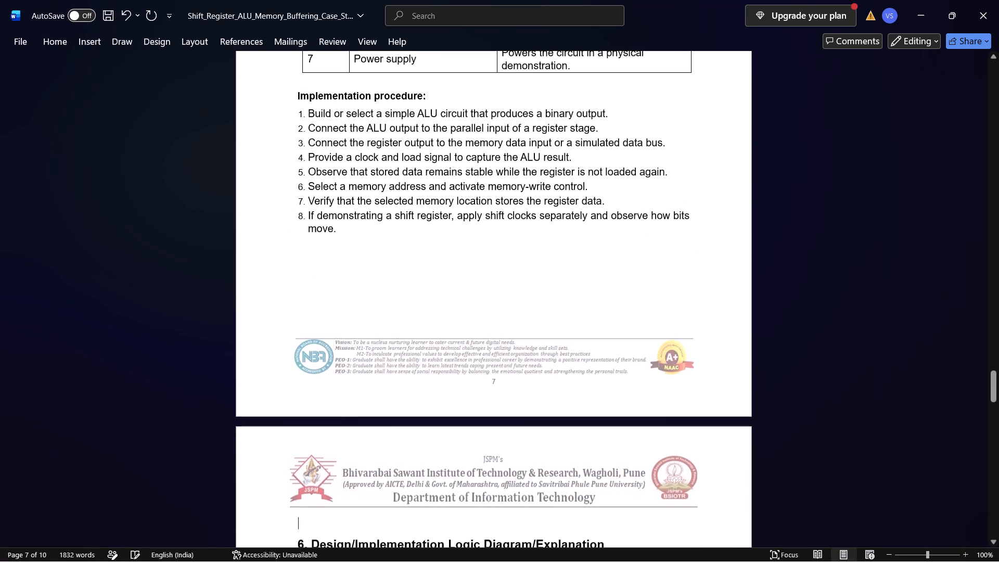
scroll(377, 314, down, 4)
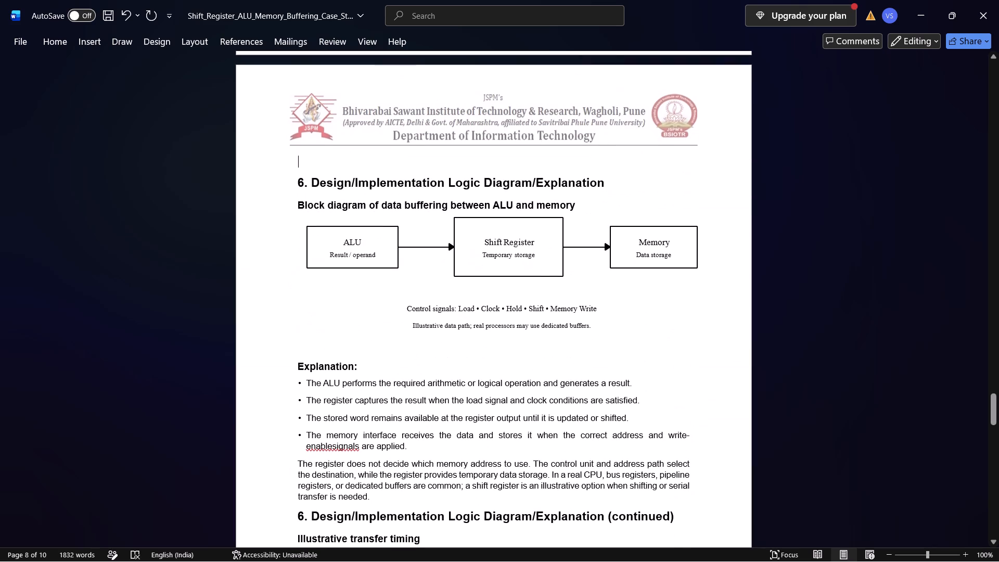
Insert a blank line between the "Block diagram of data buffering between ALU and memory" subheading and its diagram.
click(581, 207)
key(Return)
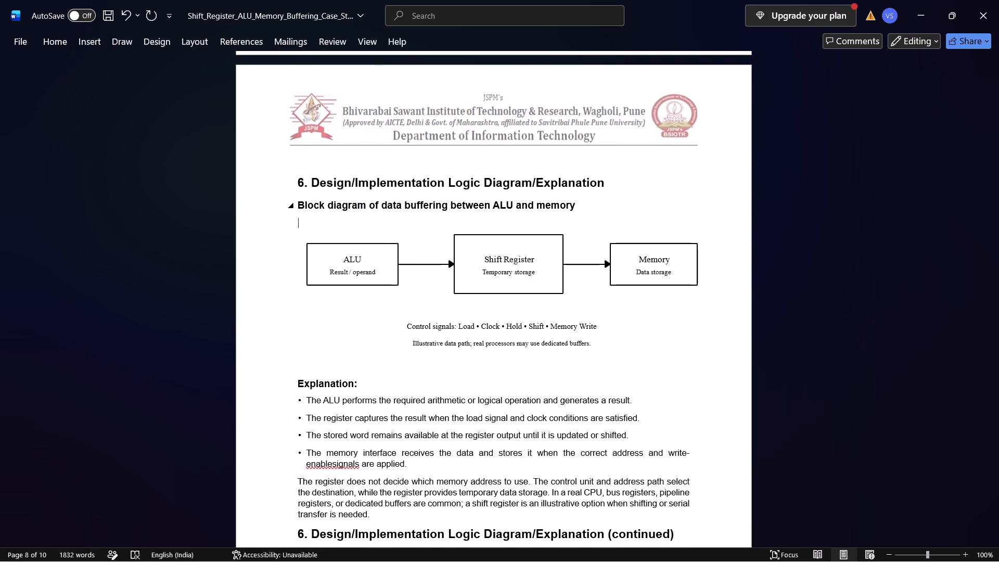
Set everything from the "Block diagram of data buffering between ALU and memory" subheading through the paragraph after the Explanation bullets to font size 12.
scroll(581, 207, down, 4)
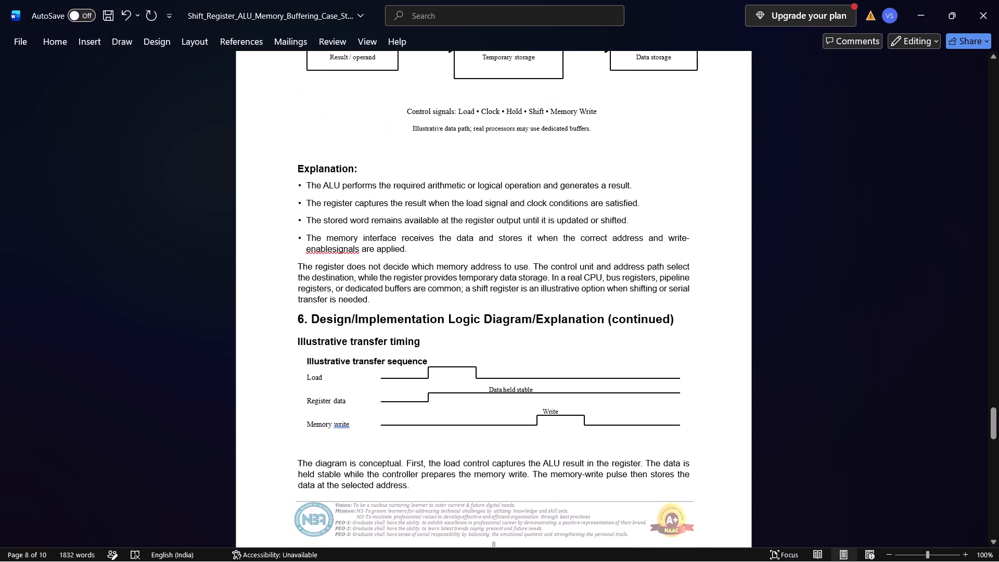
drag(373, 306, 257, 123)
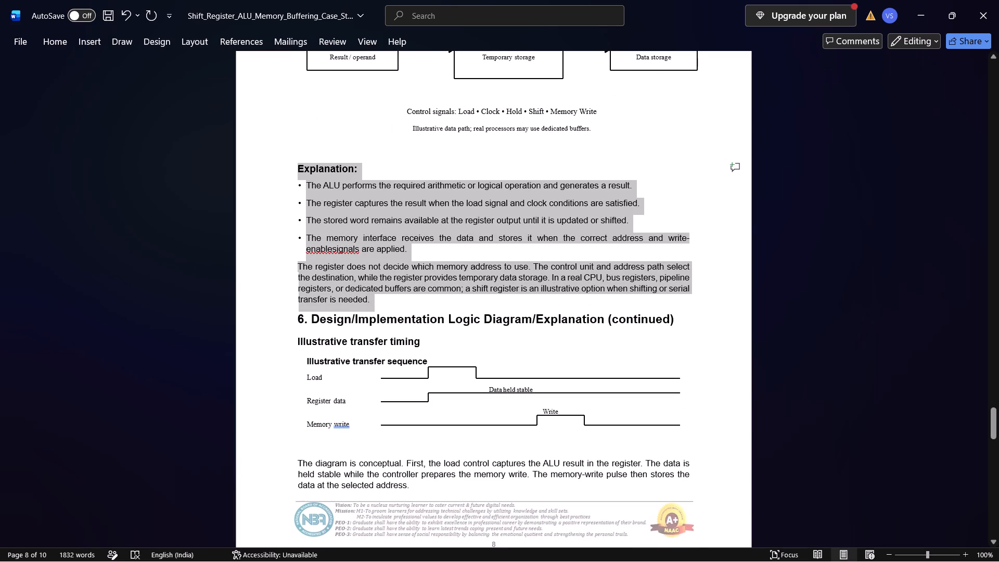
drag(257, 123, 268, 316)
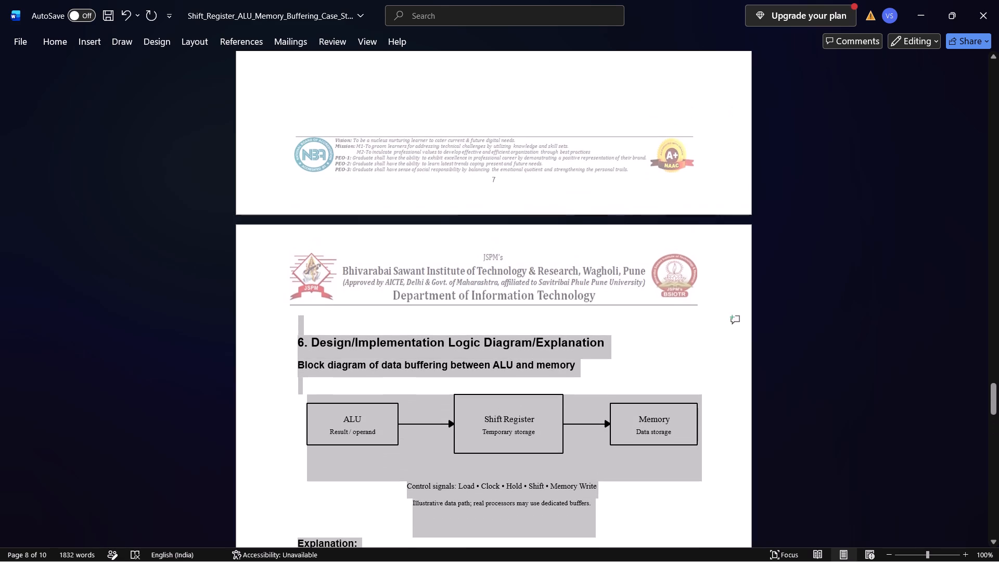
drag(268, 316, 273, 376)
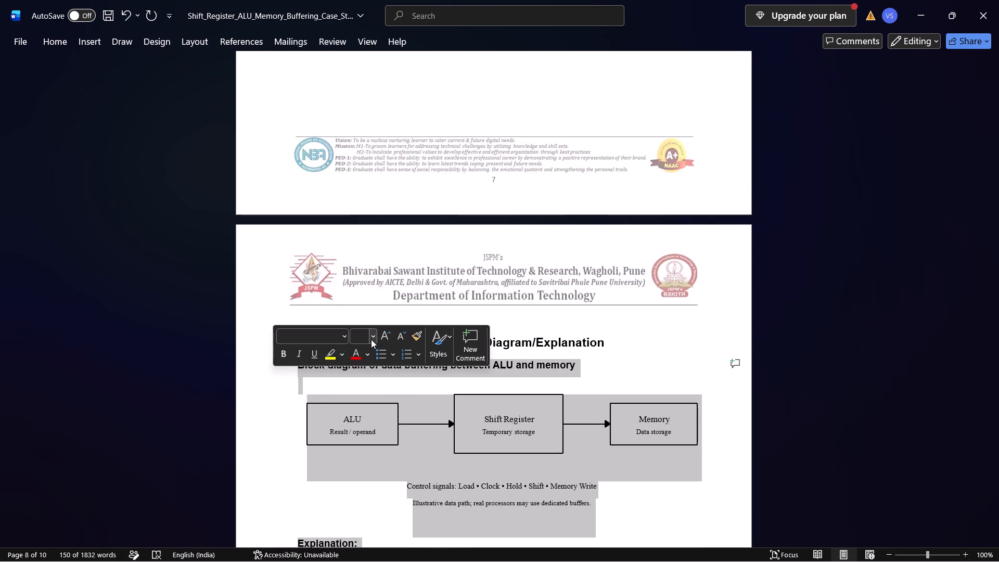
click(372, 339)
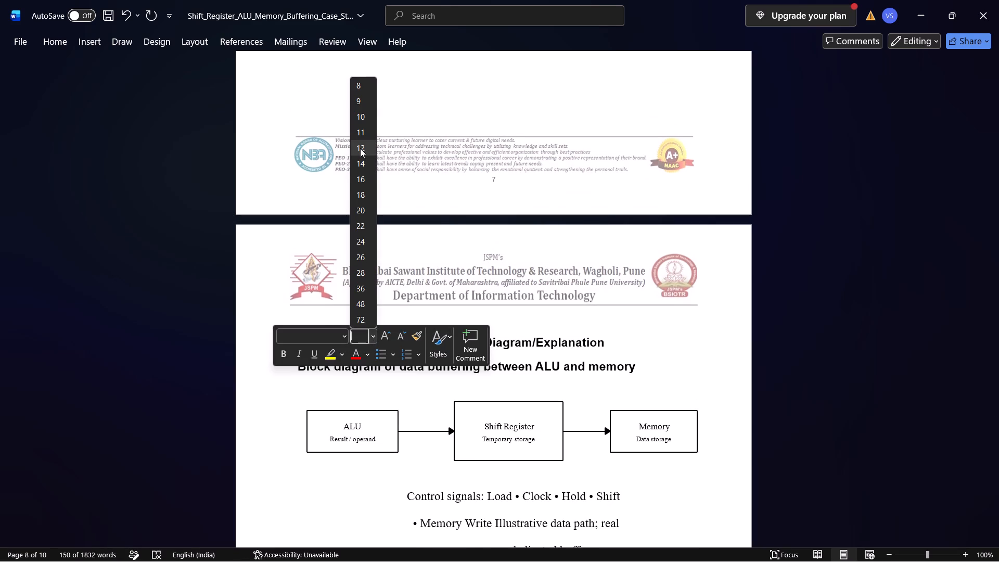
click(360, 148)
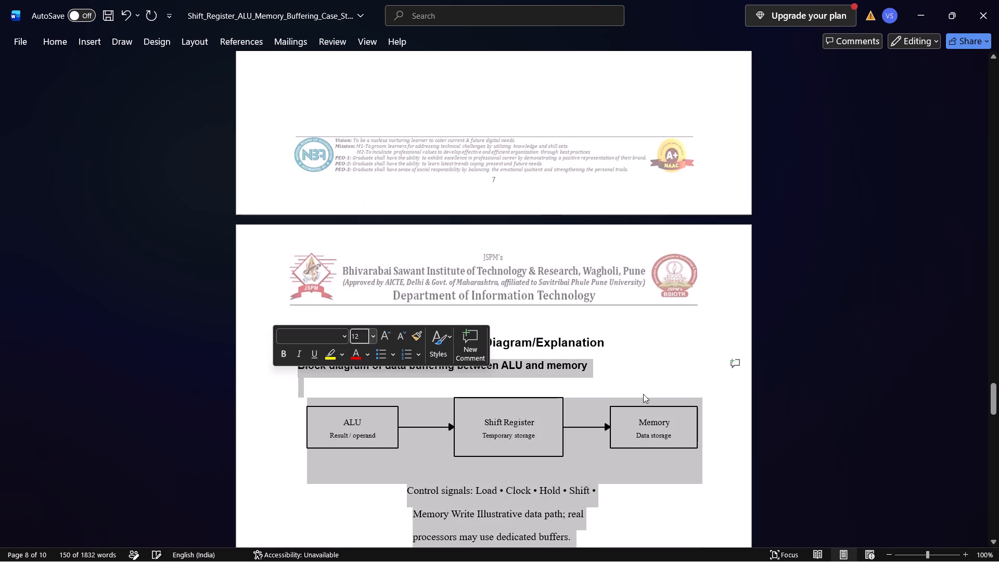
click(624, 344)
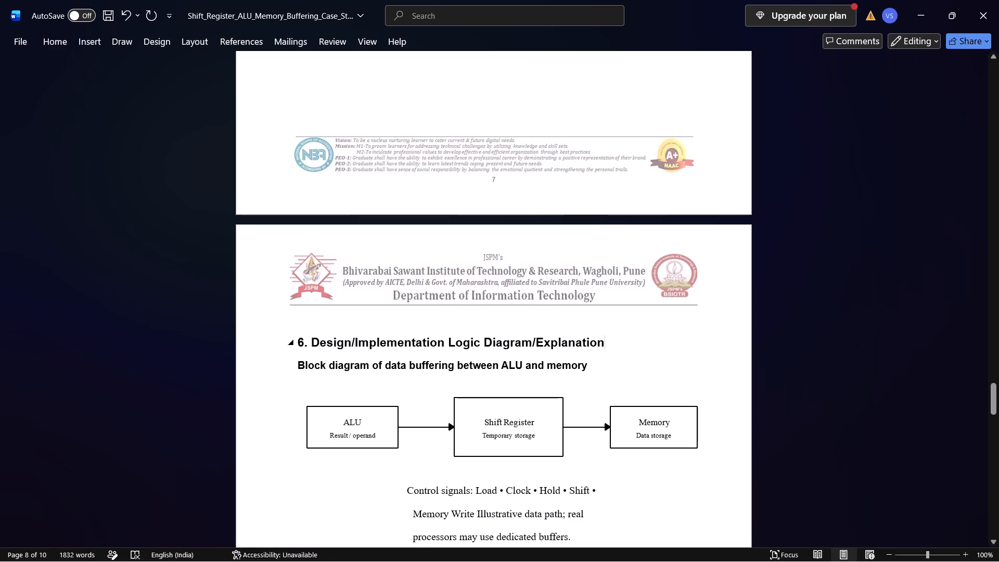
Review the layout and page breaks from the implementation procedure on page 7 through the output table on page 9.
scroll(624, 344, down, 6)
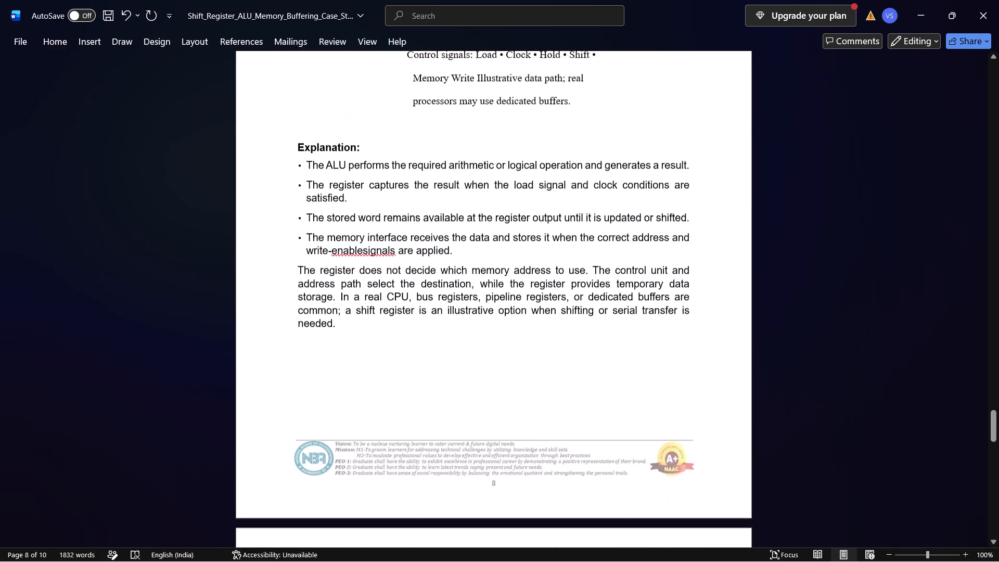
scroll(624, 344, down, 4)
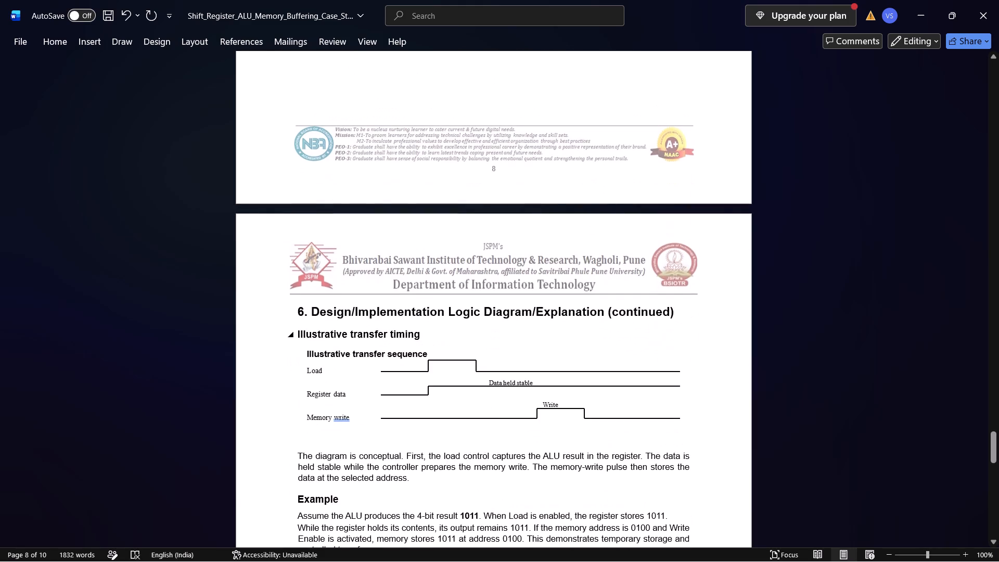
scroll(624, 344, up, 5)
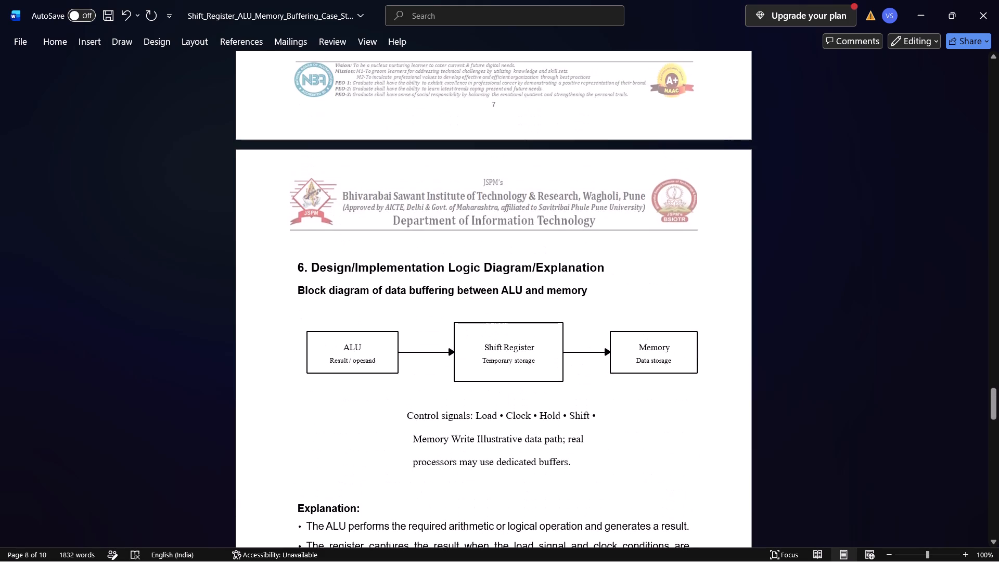
scroll(624, 344, up, 1)
scroll(624, 344, right, 1)
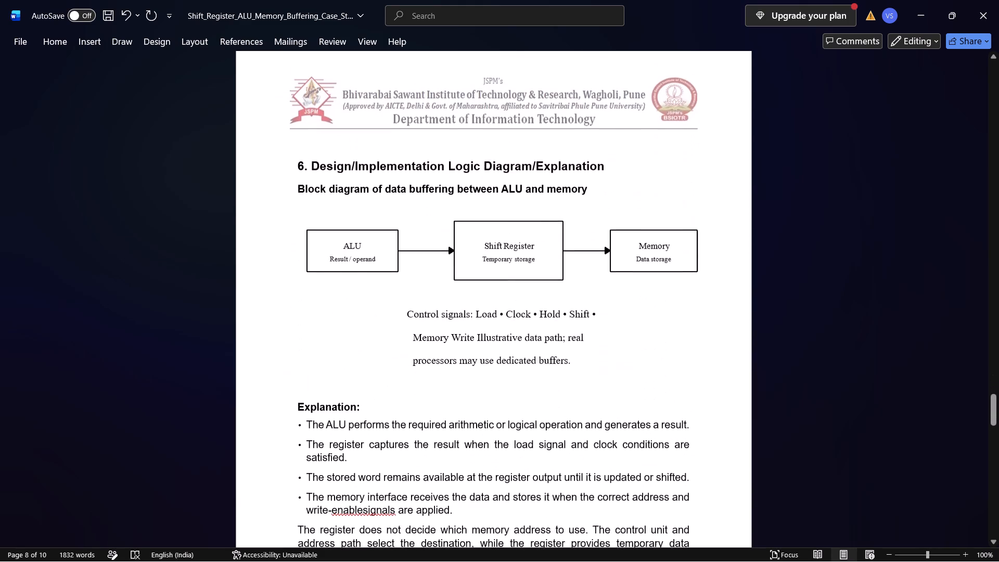
scroll(624, 344, right, 1)
scroll(624, 344, down, 4)
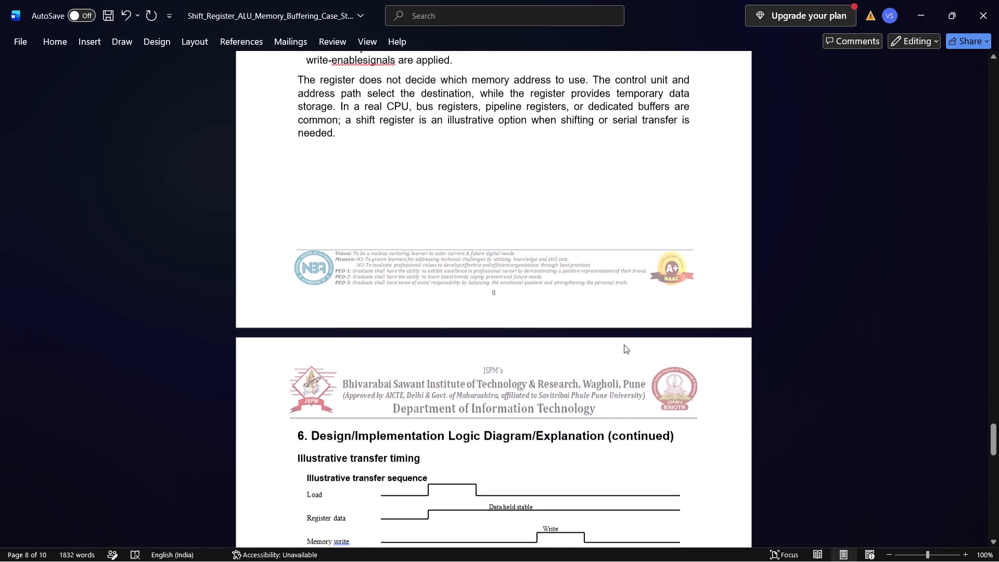
scroll(624, 344, down, 2)
scroll(624, 344, up, 5)
scroll(624, 344, down, 1)
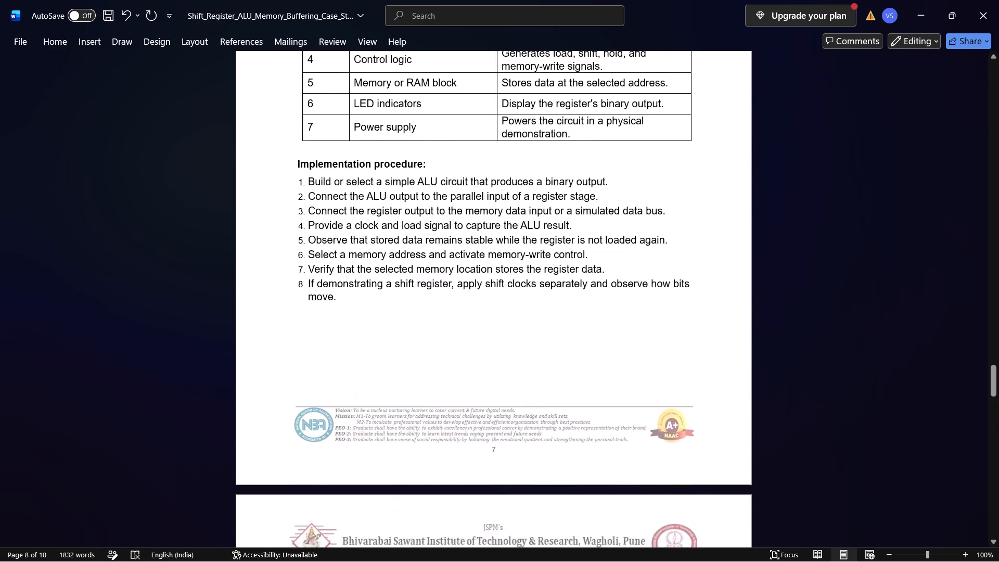
scroll(624, 344, down, 3)
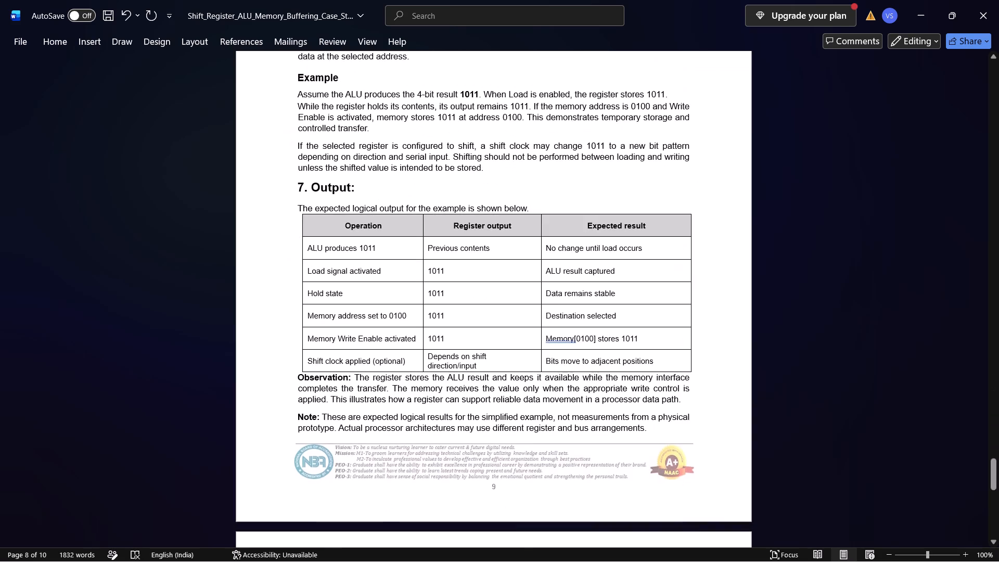
scroll(624, 344, down, 1)
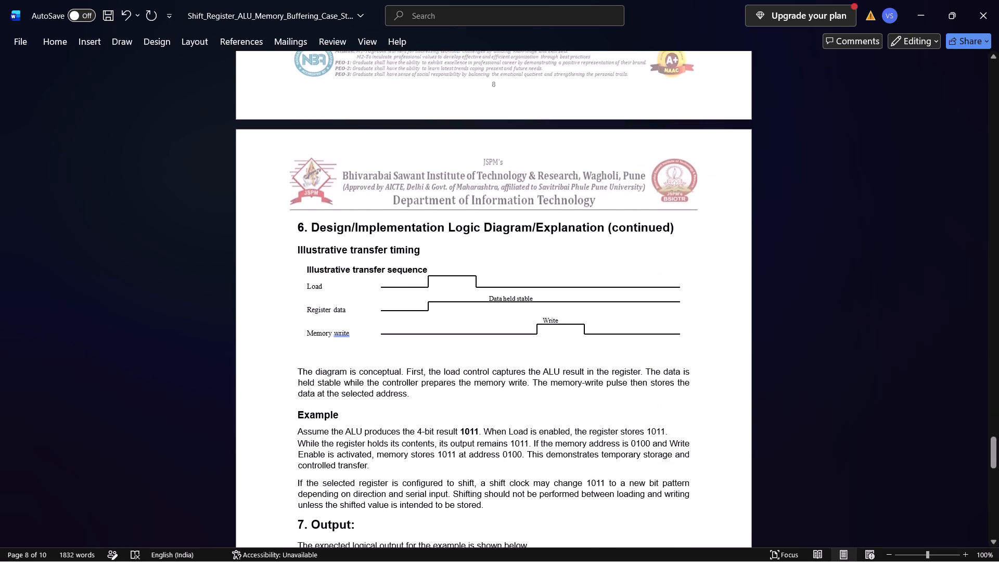
scroll(624, 344, down, 2)
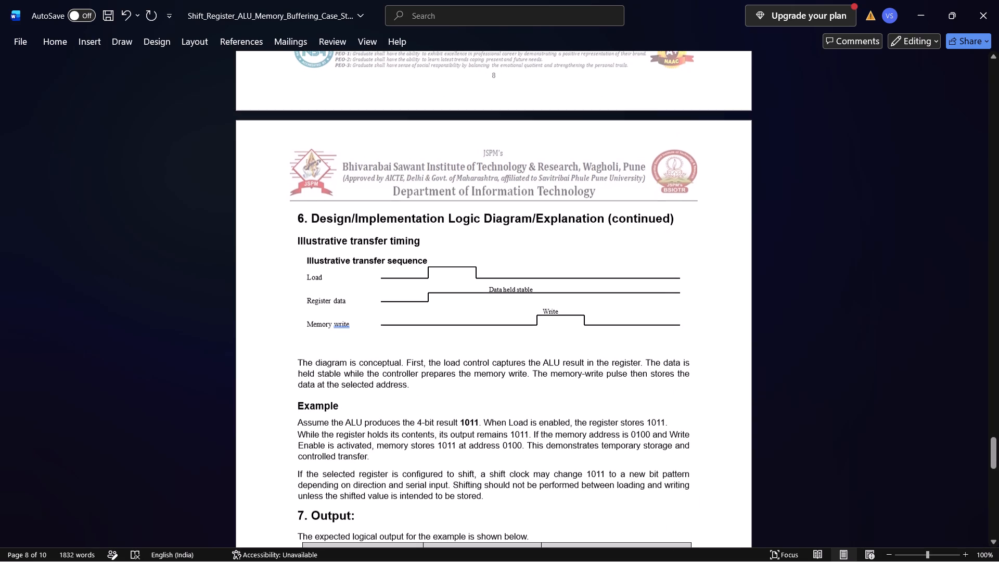
scroll(624, 344, up, 1)
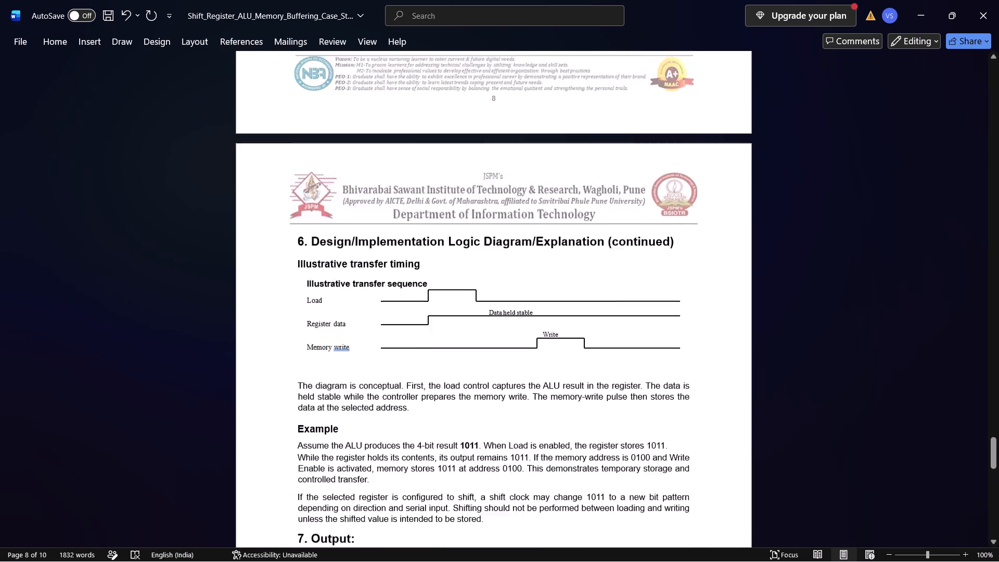
scroll(624, 344, up, 4)
scroll(624, 344, down, 3)
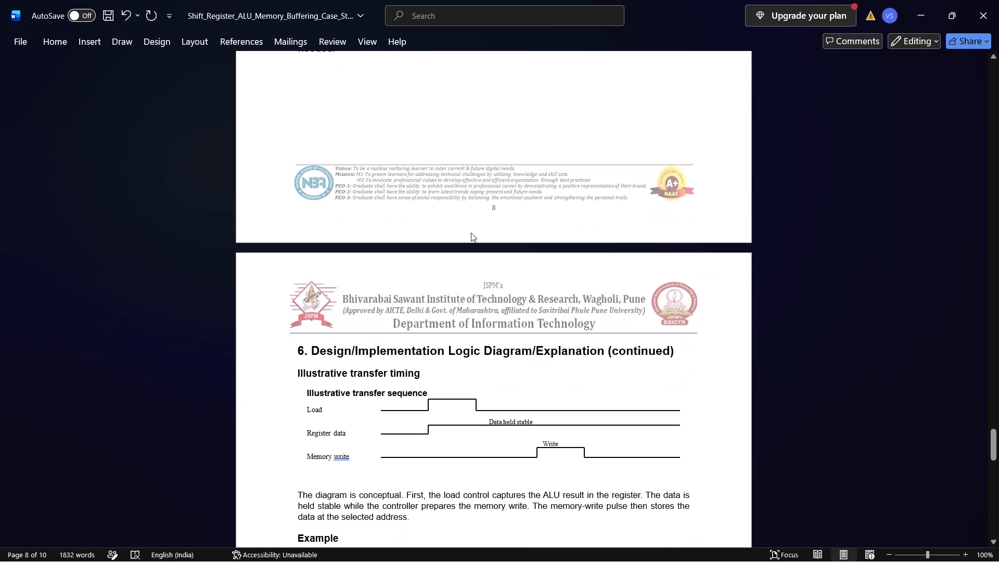
Insert blank lines after the last Explanation paragraph until one sits above "6. Design/Implementation Logic Diagram/Explanation (continued)" on the next page.
click(415, 126)
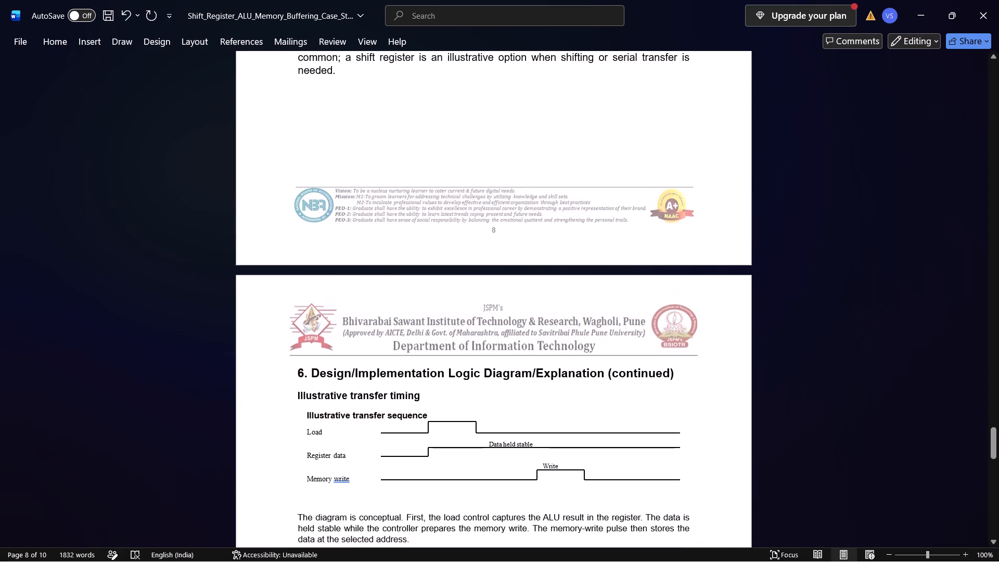
key(Return)
key(Return)
key(Return)
key(Return)
key(Return)
key(Return)
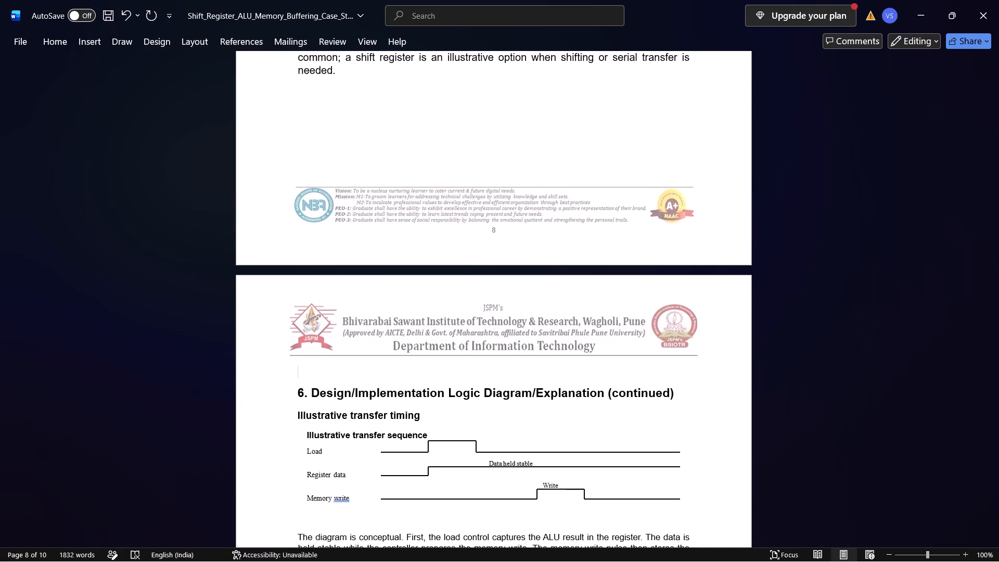
Set everything from the "Illustrative transfer timing" subheading through the last Example paragraph above "7. Output:" to font size 12.
scroll(415, 126, down, 2)
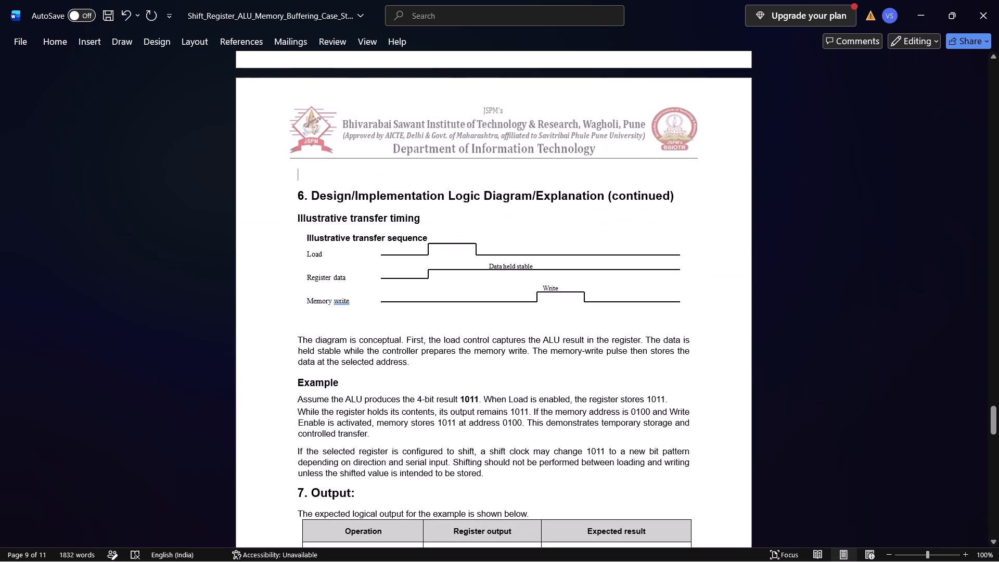
drag(484, 475, 316, 433)
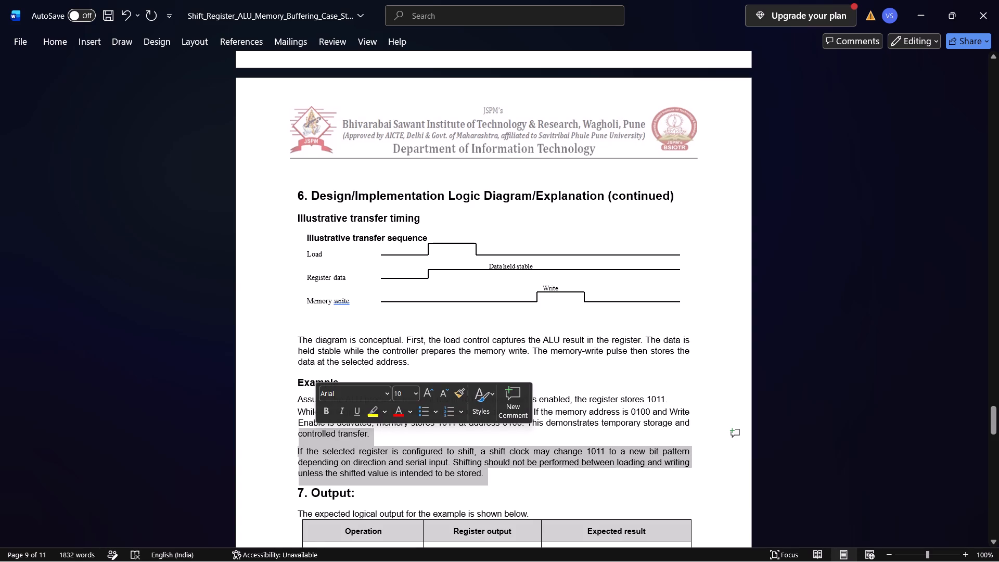
click(464, 374)
drag(484, 479, 407, 461)
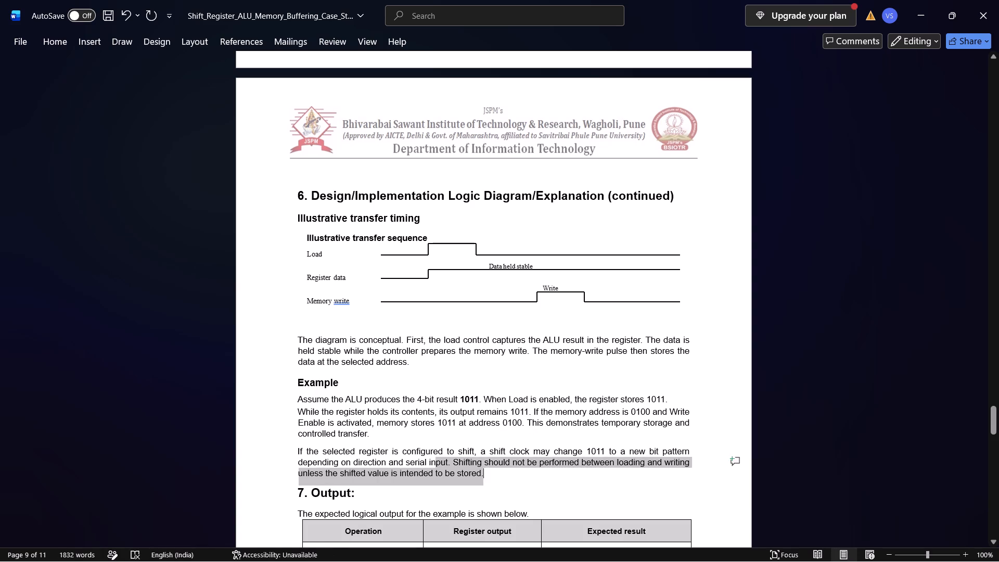
drag(407, 461, 266, 229)
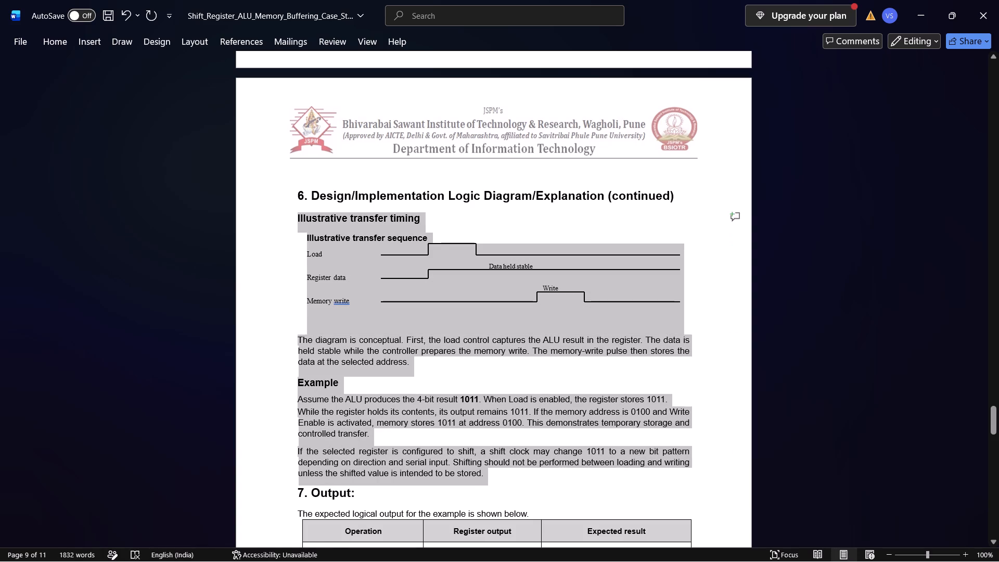
drag(266, 229, 287, 218)
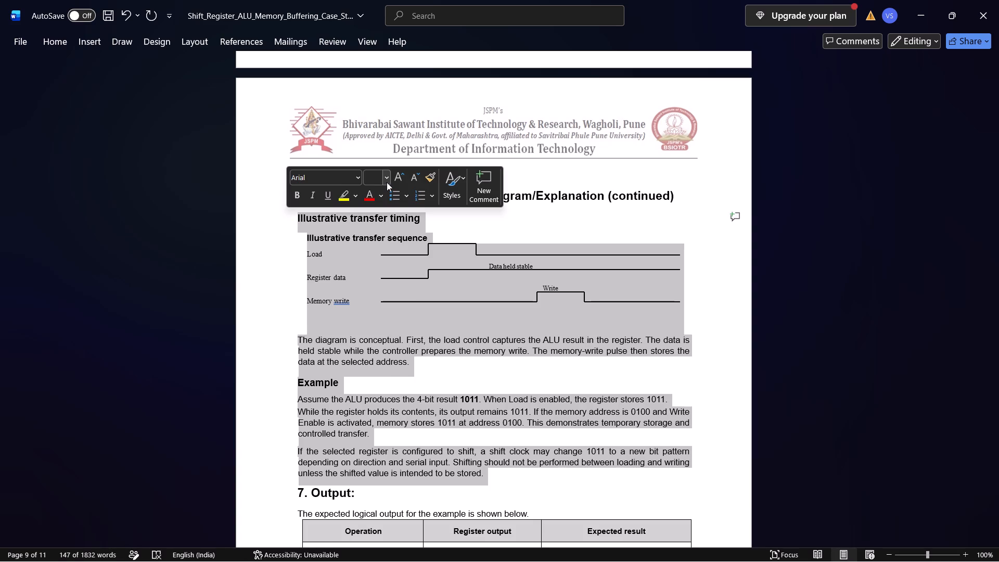
click(387, 182)
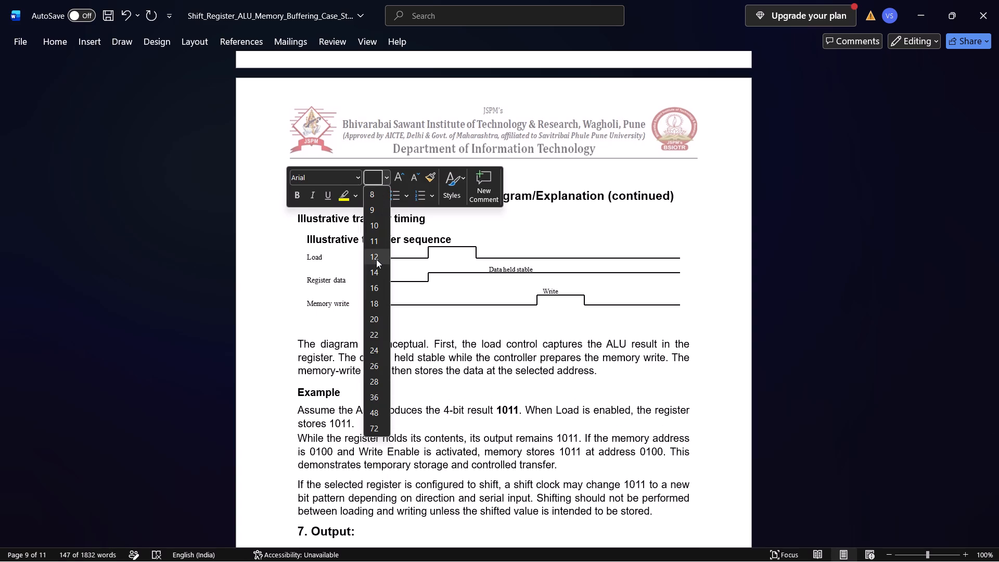
click(376, 259)
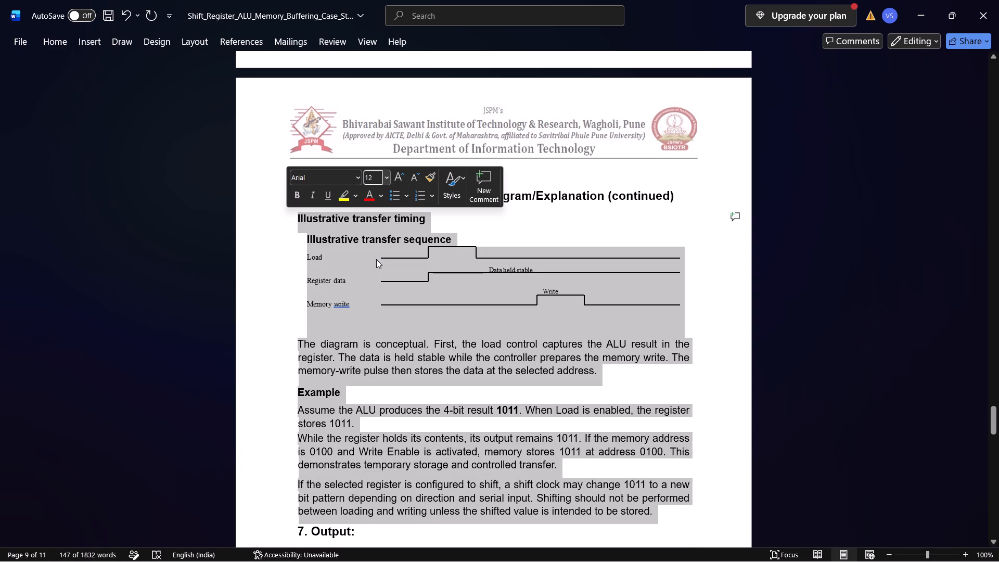
click(514, 227)
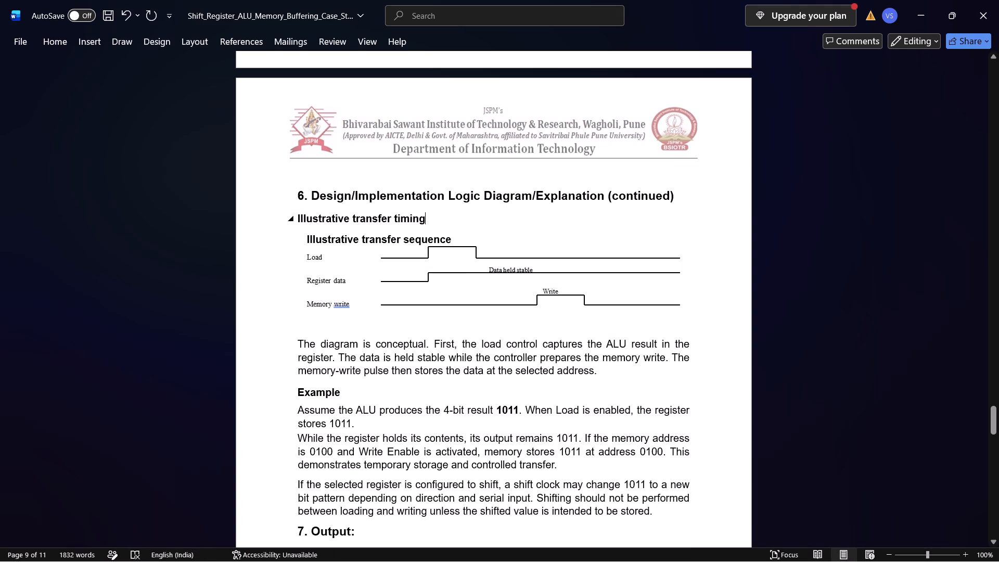
Insert a blank line between the "Illustrative transfer sequence" subheading and the timing diagram.
click(457, 240)
key(Return)
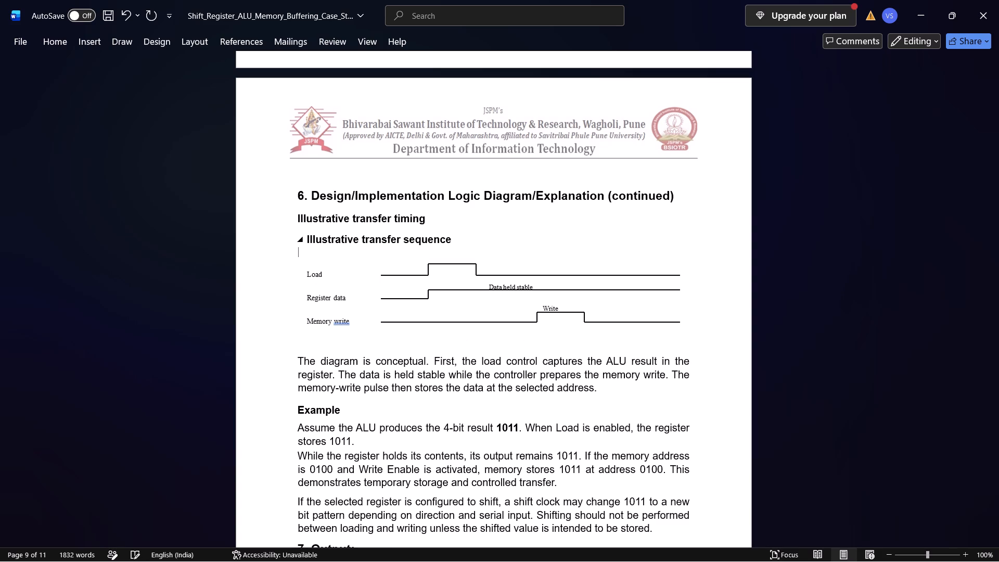
Move the "Data held stable" label in the timing diagram slightly up and right so it clears the Register data line.
click(533, 287)
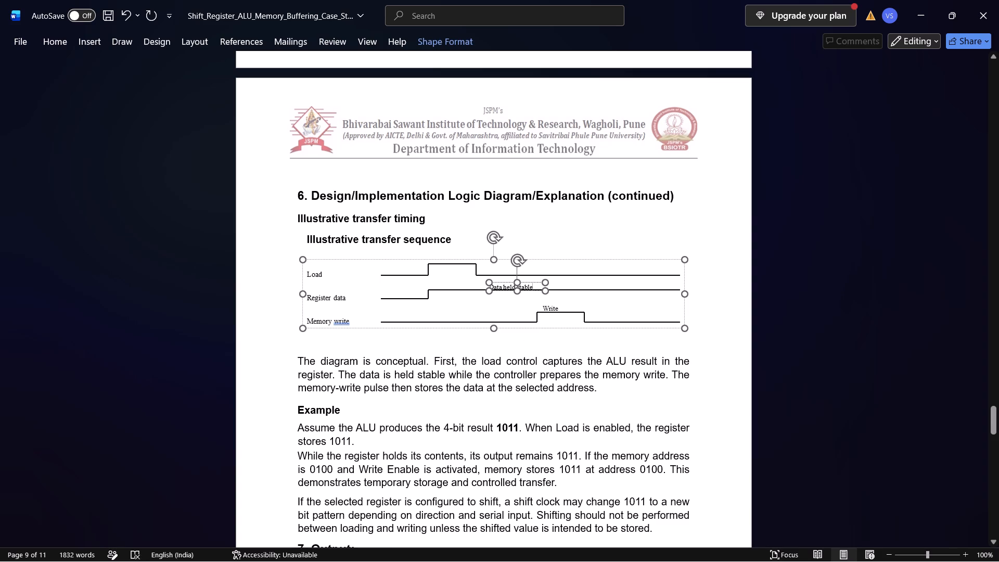
drag(528, 284, 528, 280)
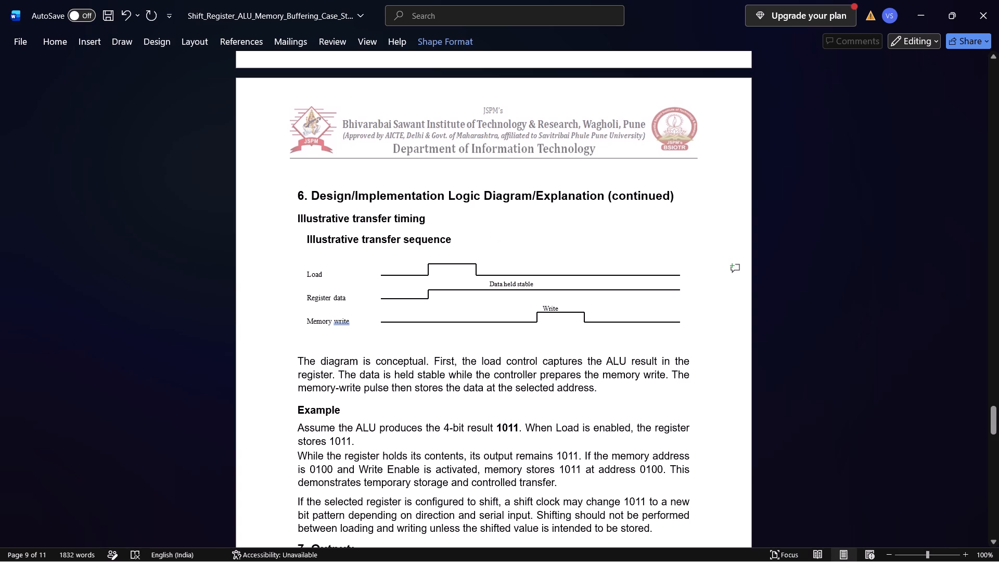
drag(528, 280, 537, 280)
drag(537, 280, 533, 281)
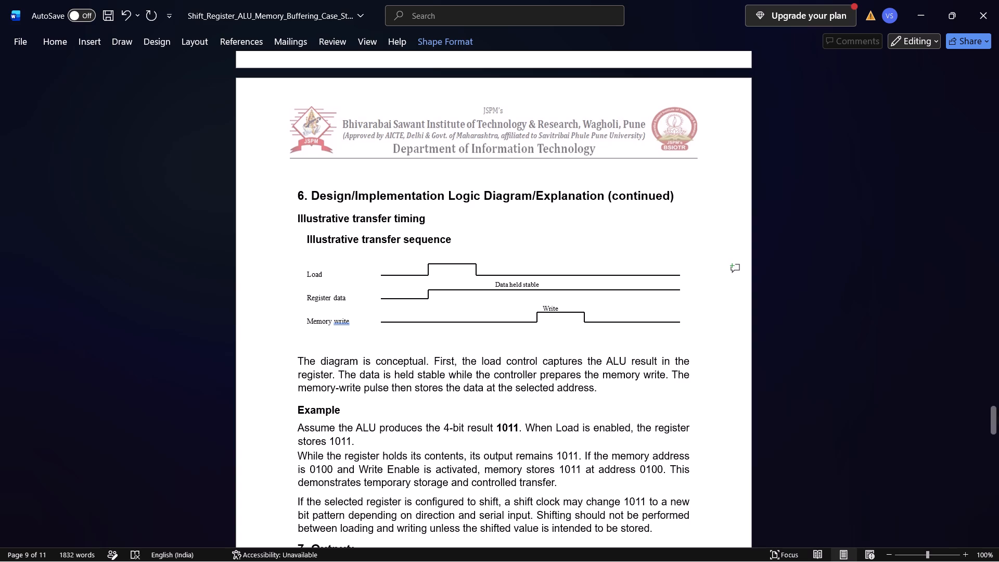
Nudge the "Data held stable" label in the timing diagram slightly further up and right.
drag(533, 281, 534, 280)
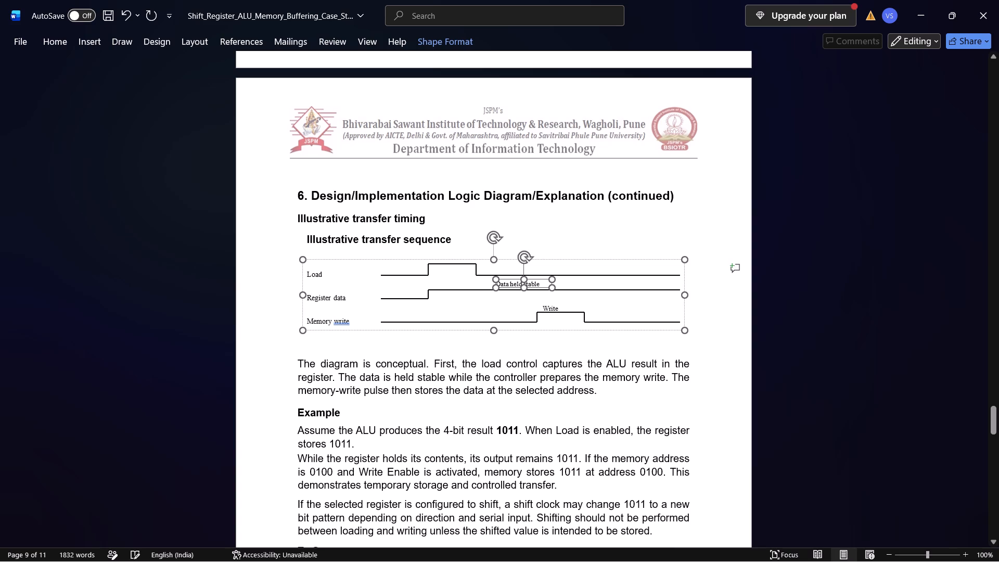
Enlarge the "Write" label's text box and move the label slightly up and right, centred above the Memory write pulse.
click(563, 305)
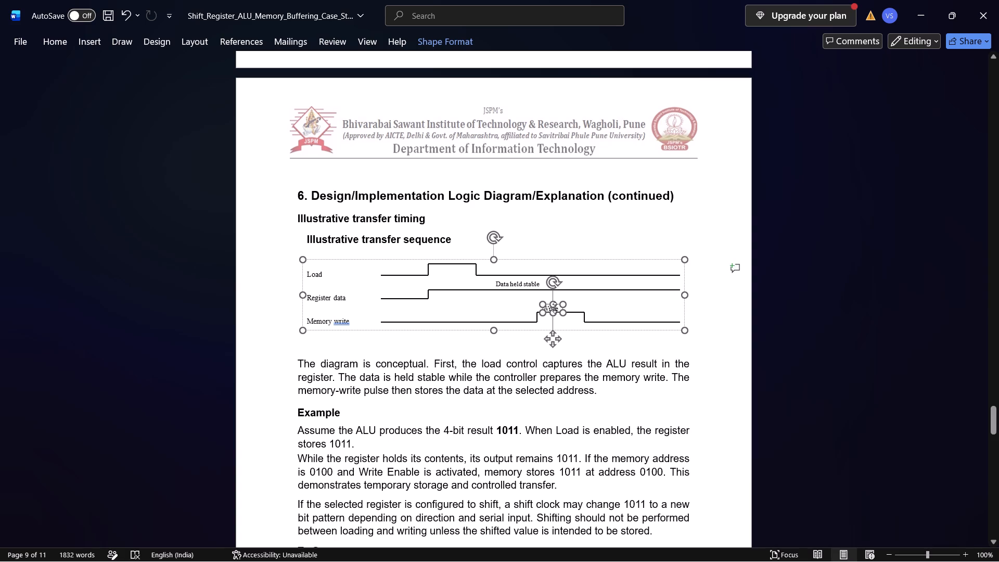
drag(557, 302, 558, 300)
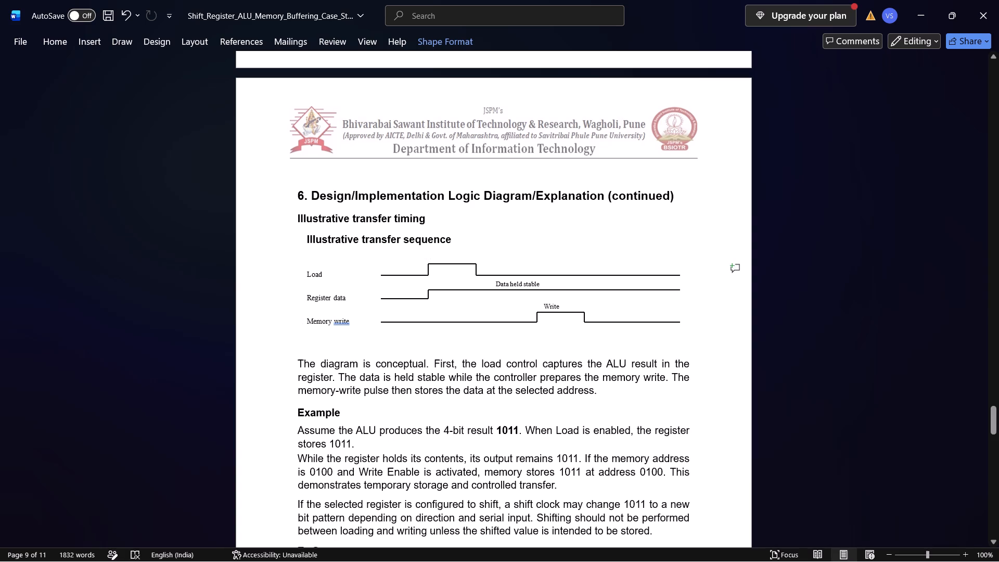
drag(558, 300, 565, 301)
drag(565, 301, 565, 301)
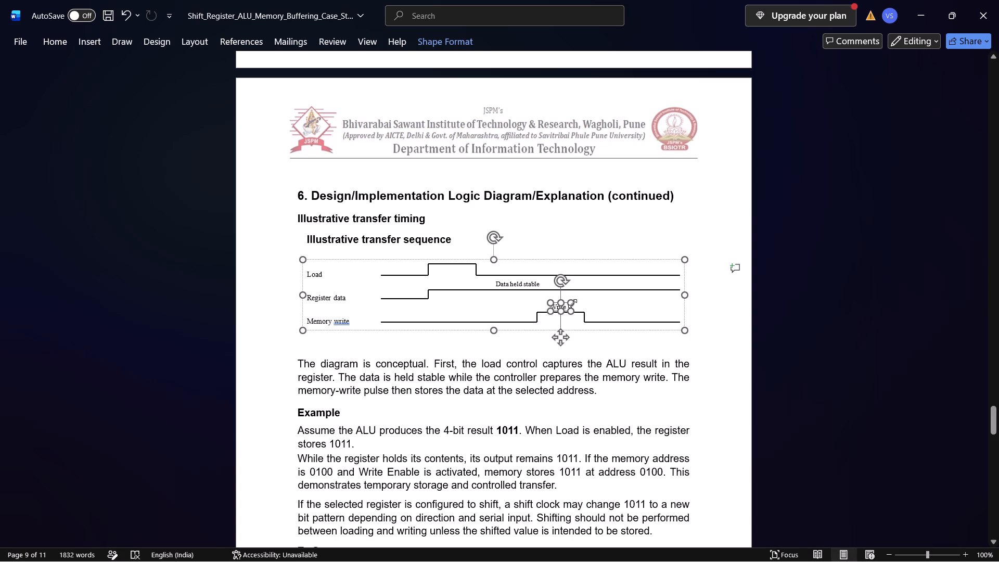
click(572, 303)
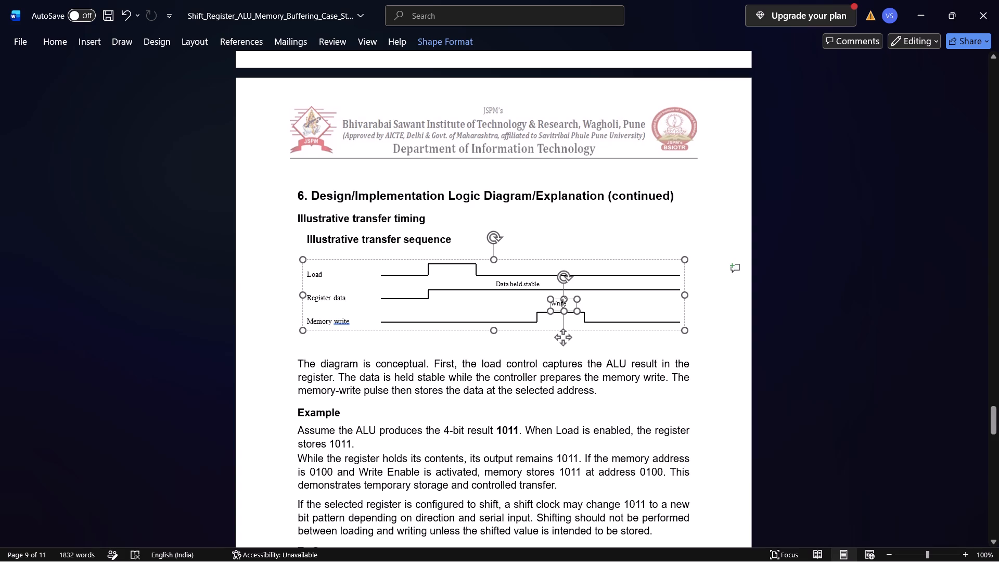
drag(553, 300, 547, 299)
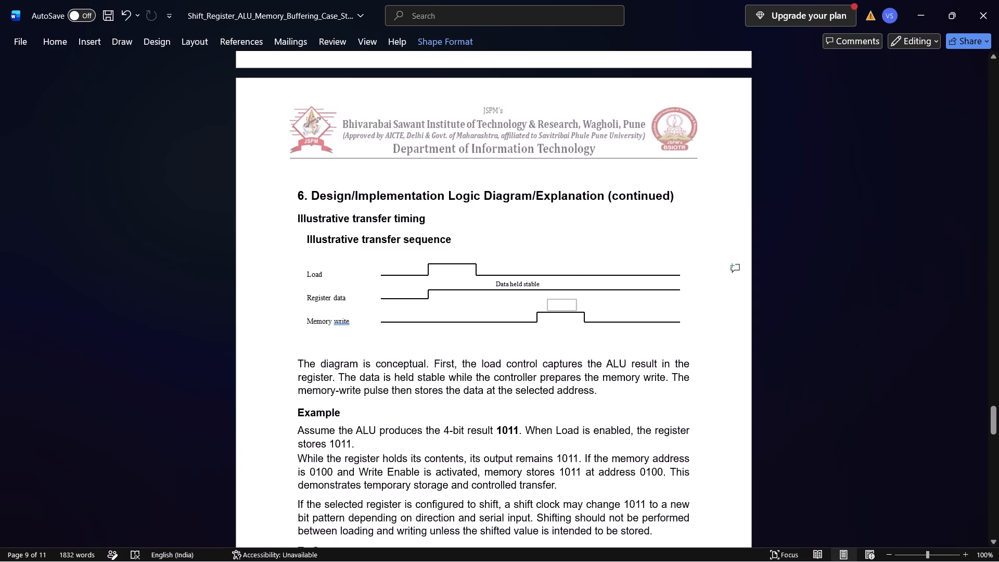
drag(547, 299, 542, 297)
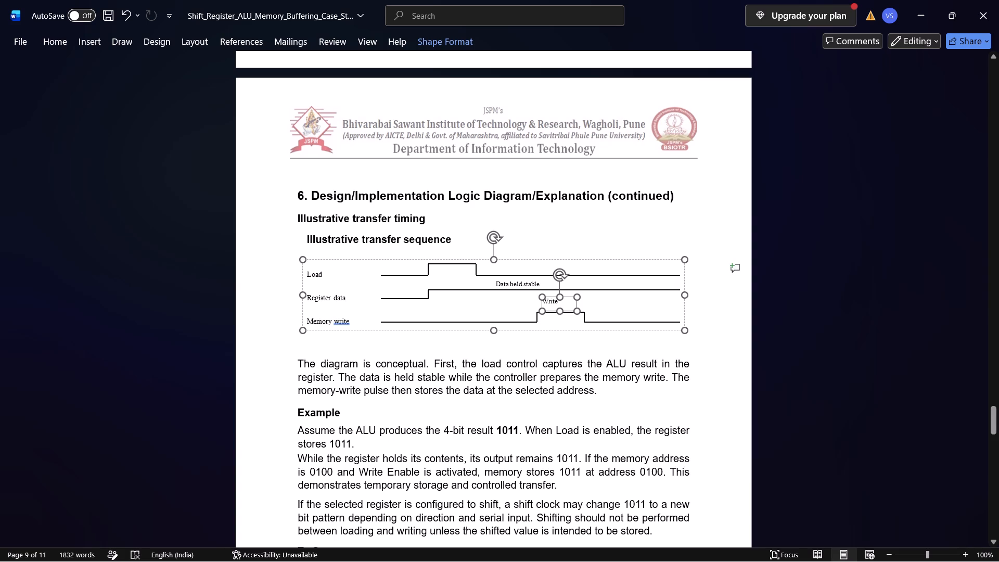
drag(550, 299, 558, 303)
click(621, 294)
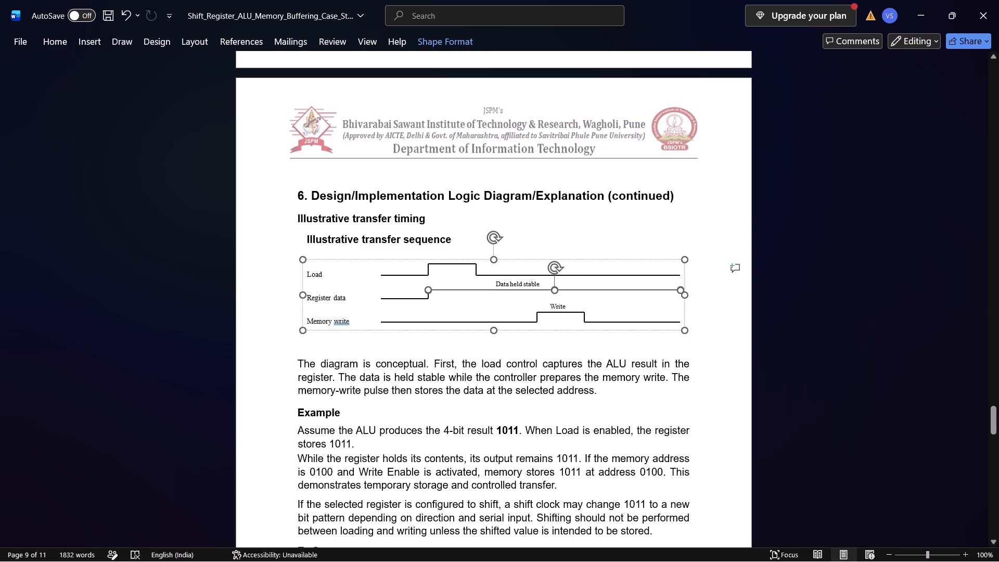
Set the "Data held stable" and "Write" labels in the timing diagram to font size 9.
drag(539, 284, 501, 285)
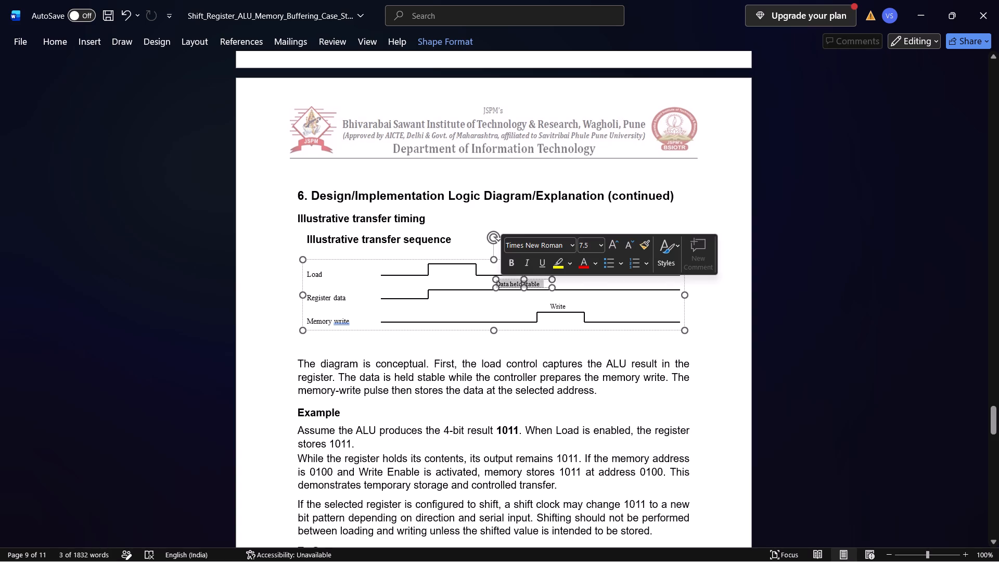
click(604, 247)
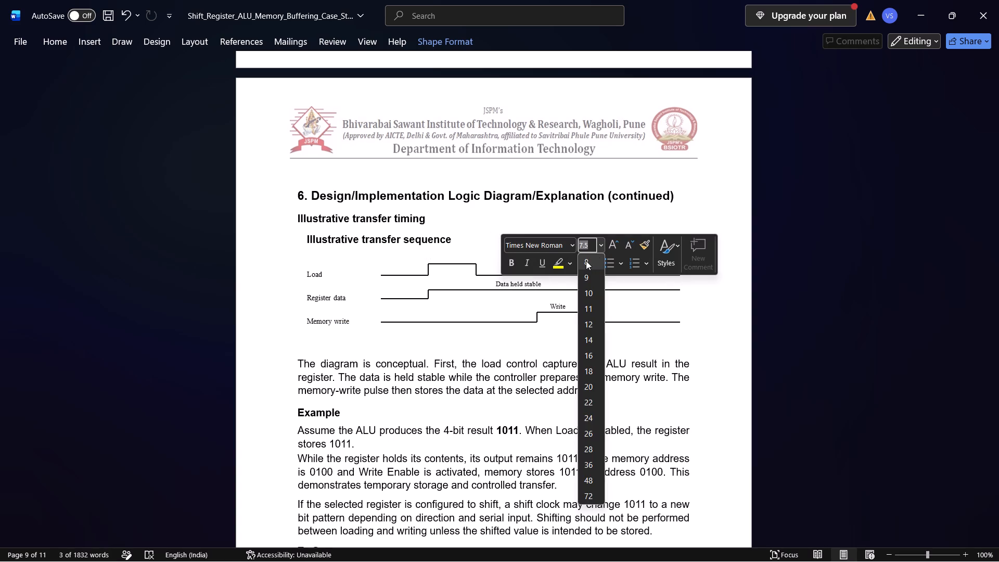
click(586, 261)
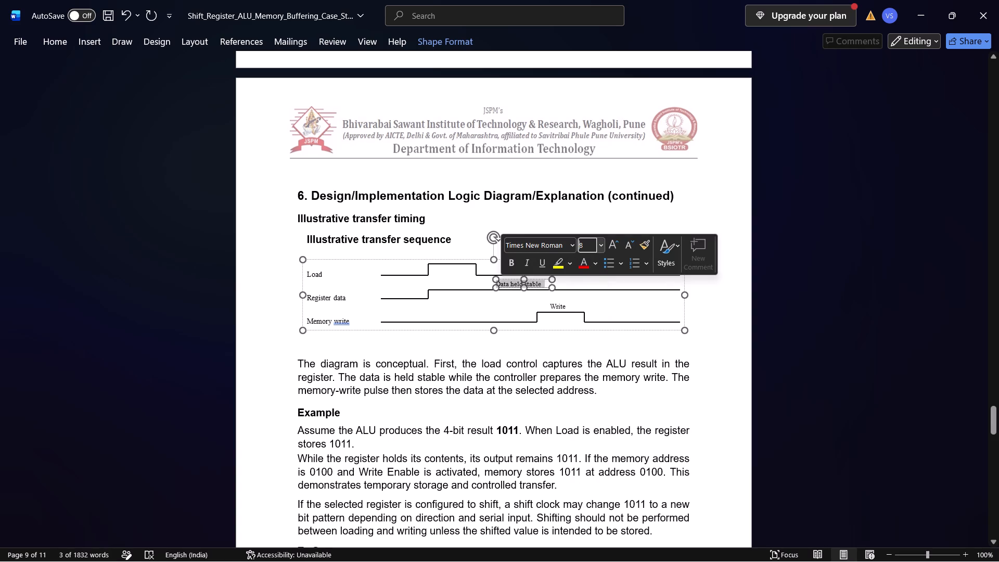
click(602, 247)
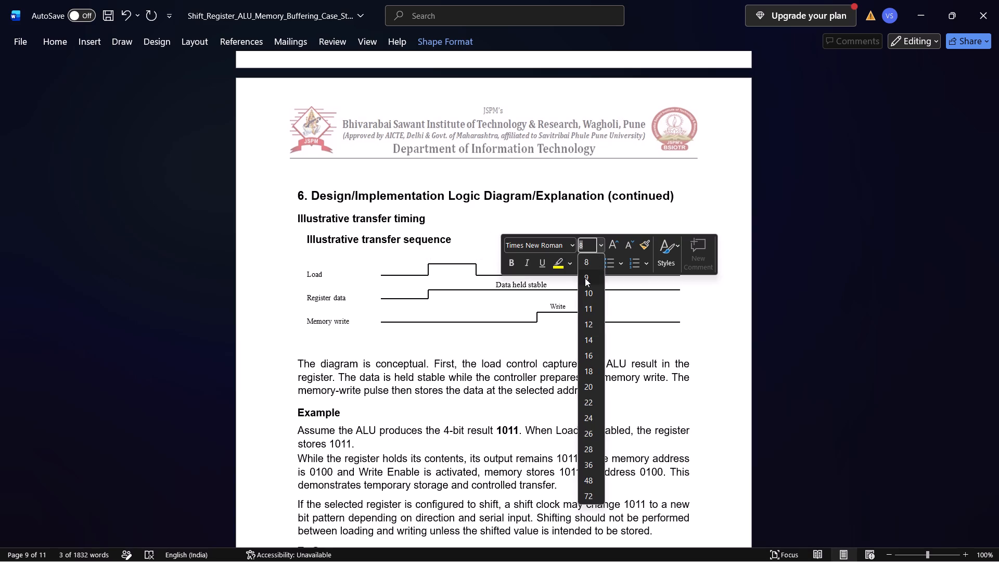
click(585, 278)
drag(564, 306, 551, 306)
click(652, 267)
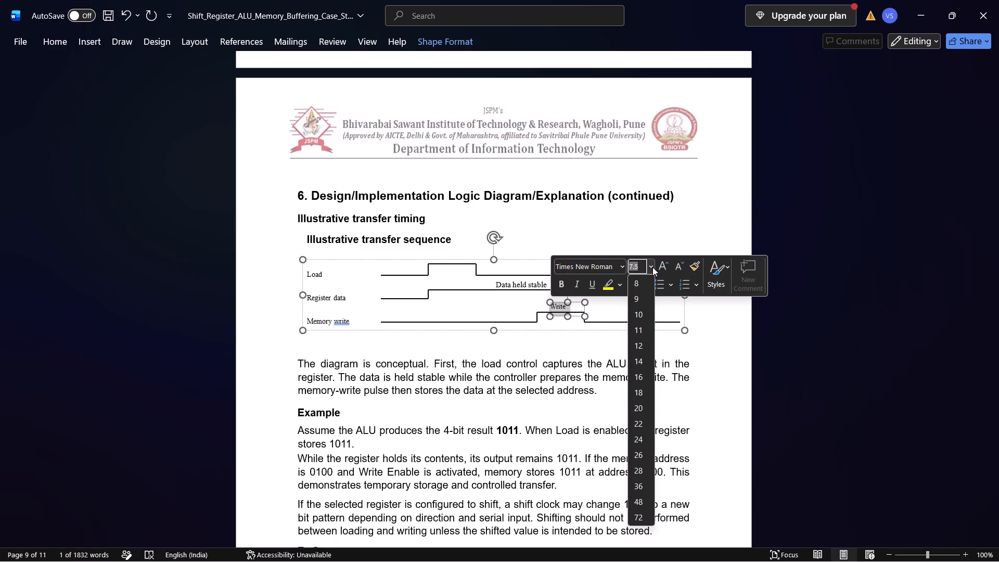
click(636, 297)
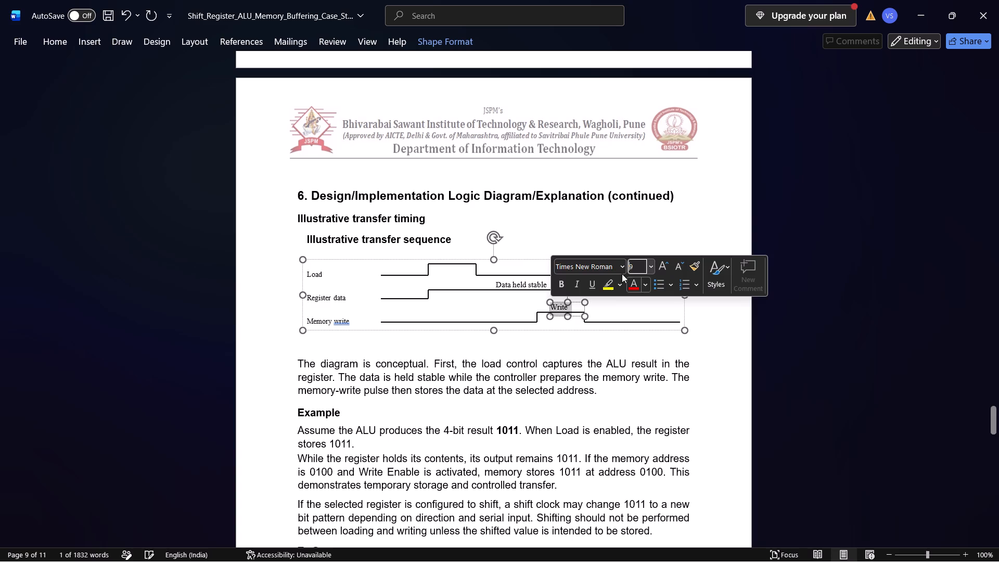
click(593, 225)
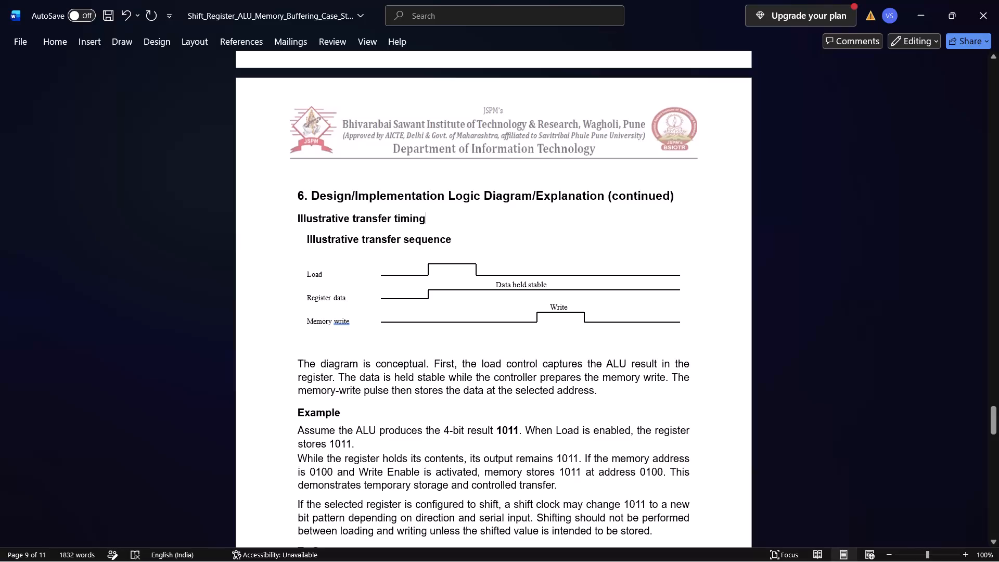
Set the "Memory write", "Register data" and "Load" signal labels in the timing diagram to font size 9.
drag(350, 320, 302, 322)
click(399, 285)
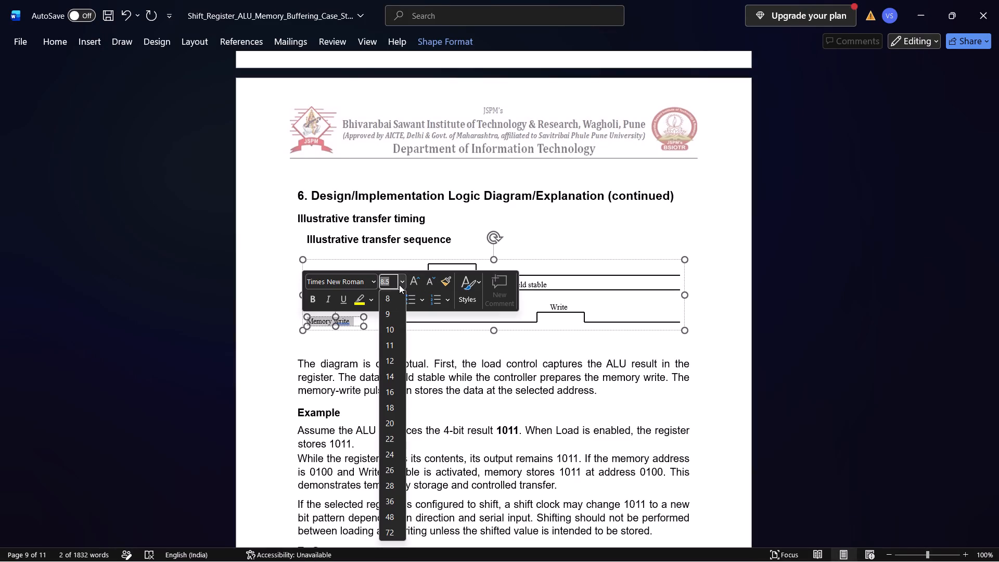
click(387, 315)
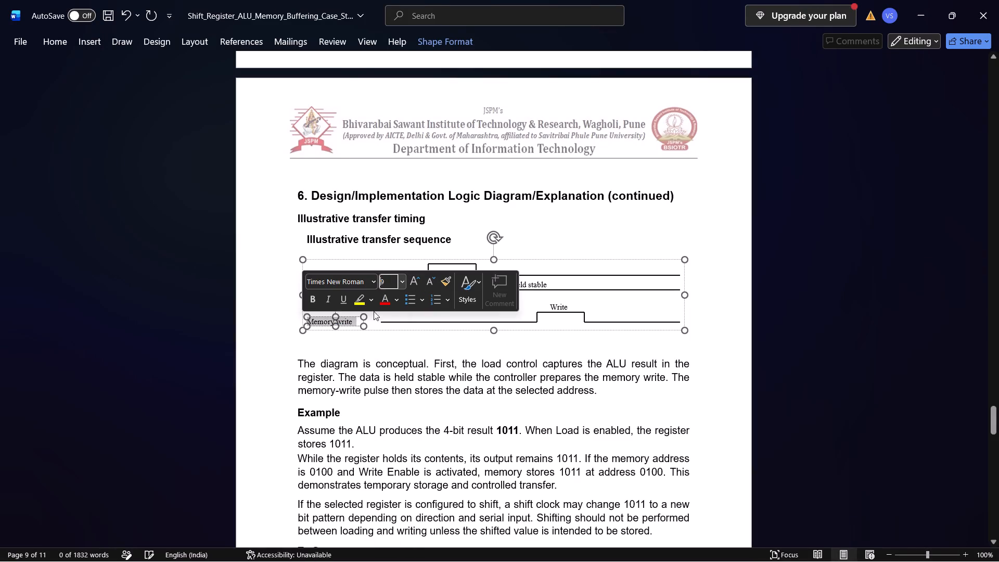
click(354, 245)
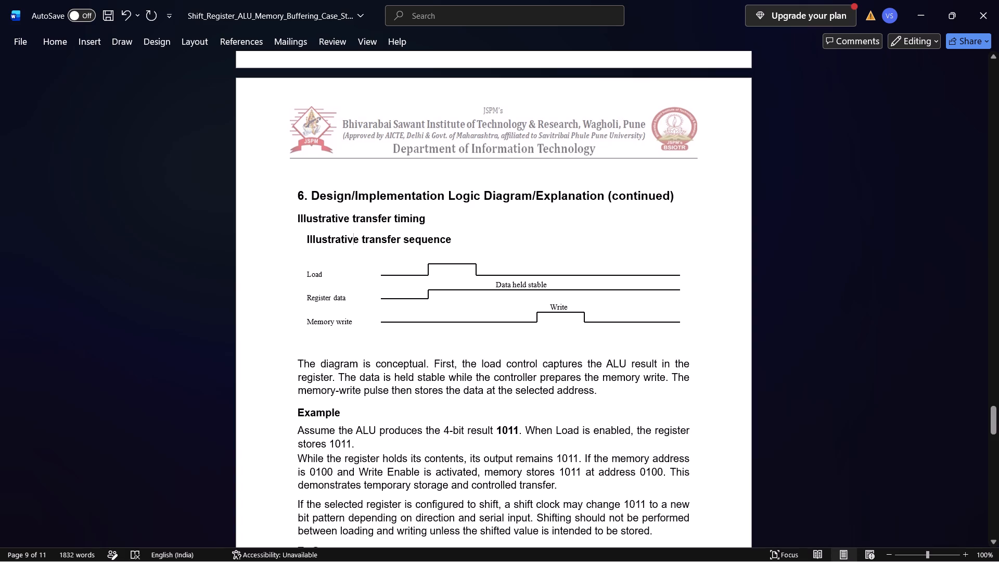
drag(349, 298, 314, 298)
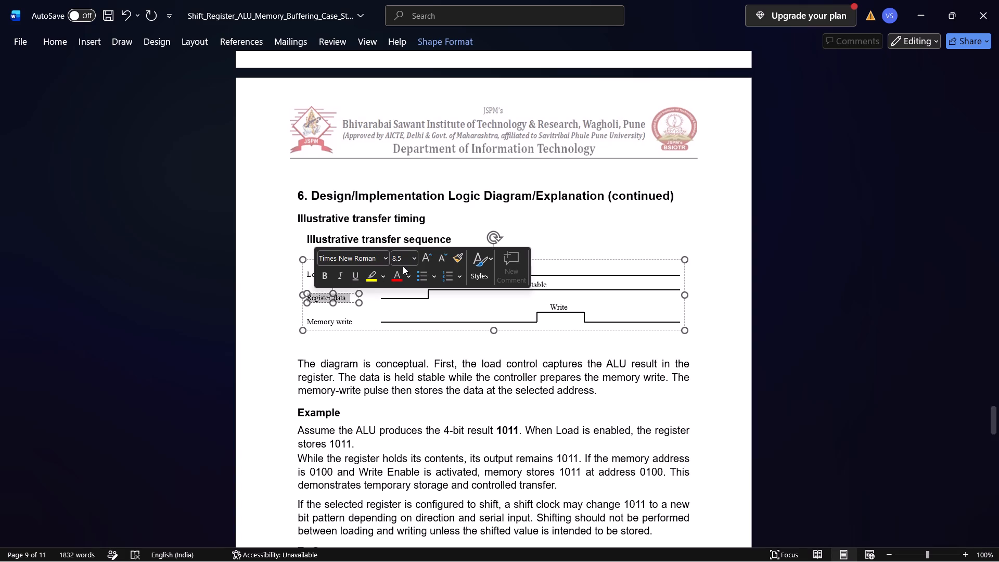
click(416, 261)
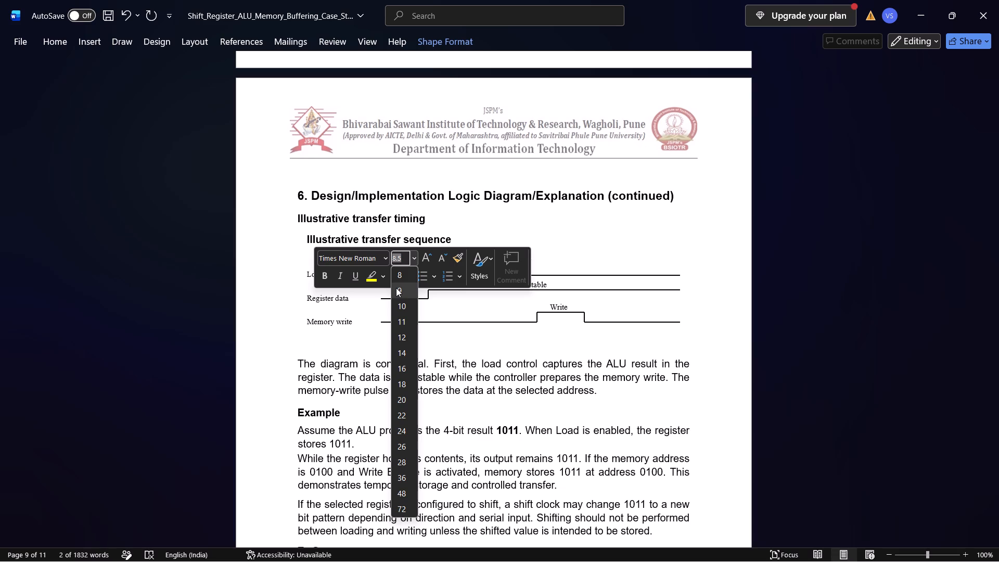
click(396, 288)
click(269, 246)
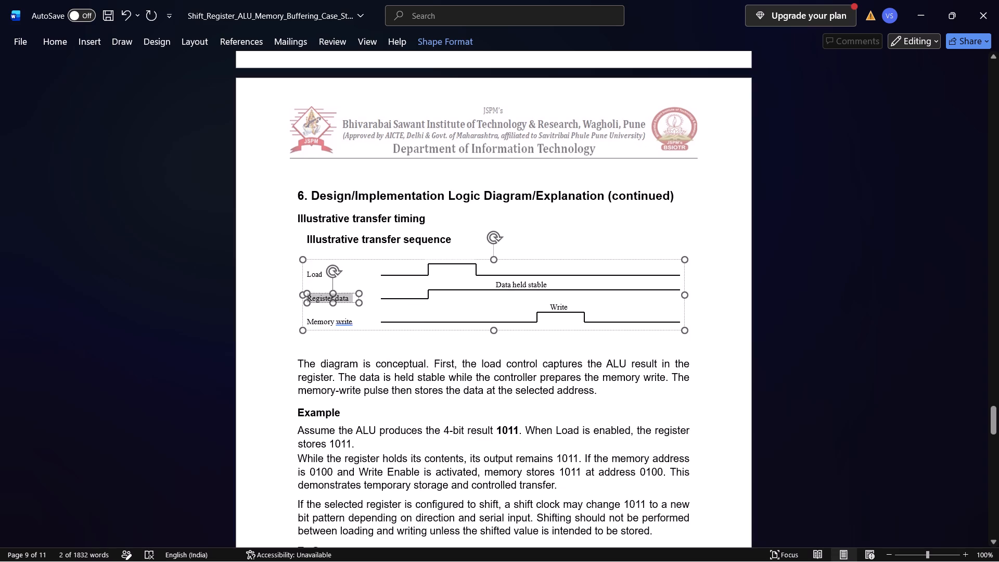
drag(323, 276, 306, 275)
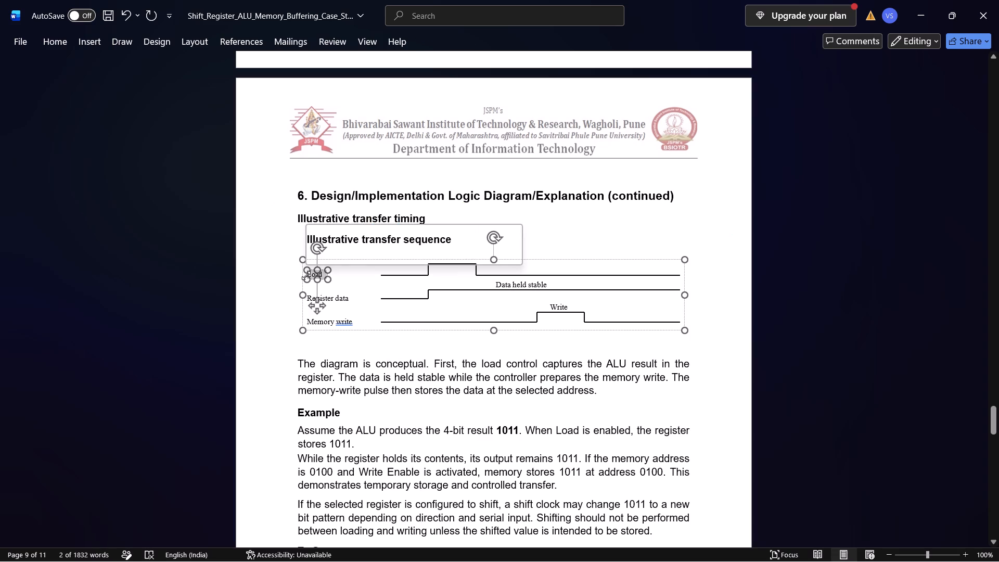
click(408, 237)
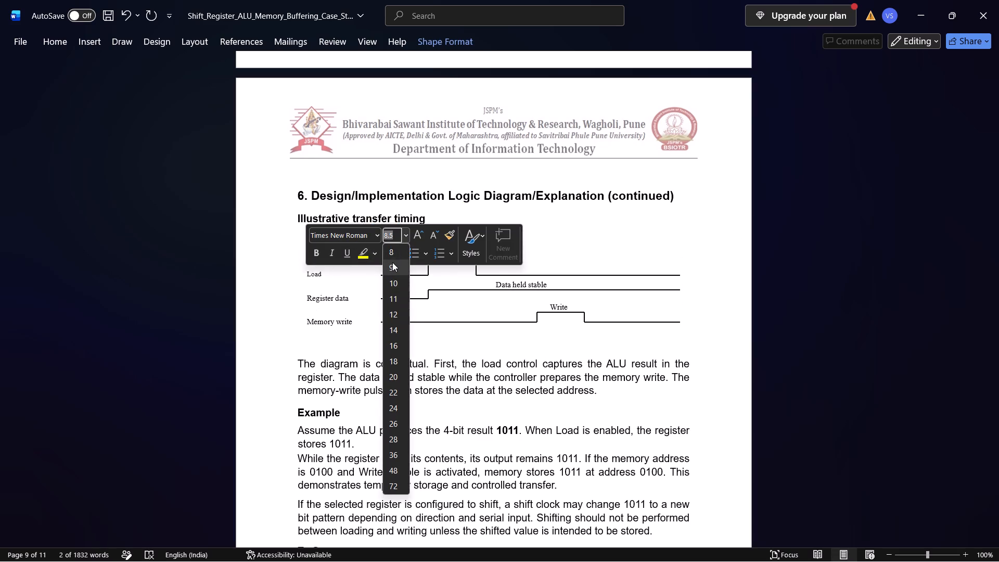
click(392, 264)
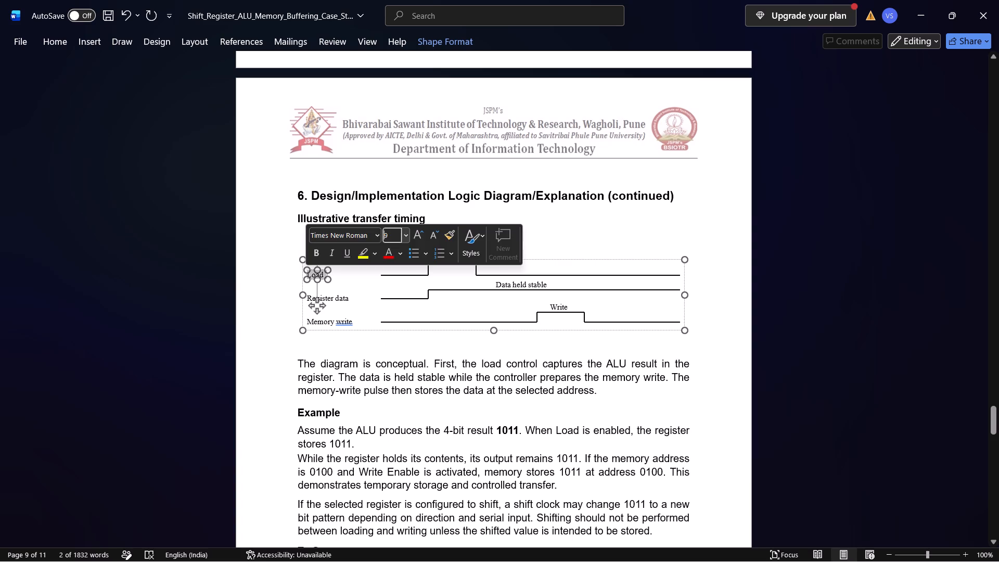
click(378, 345)
click(594, 211)
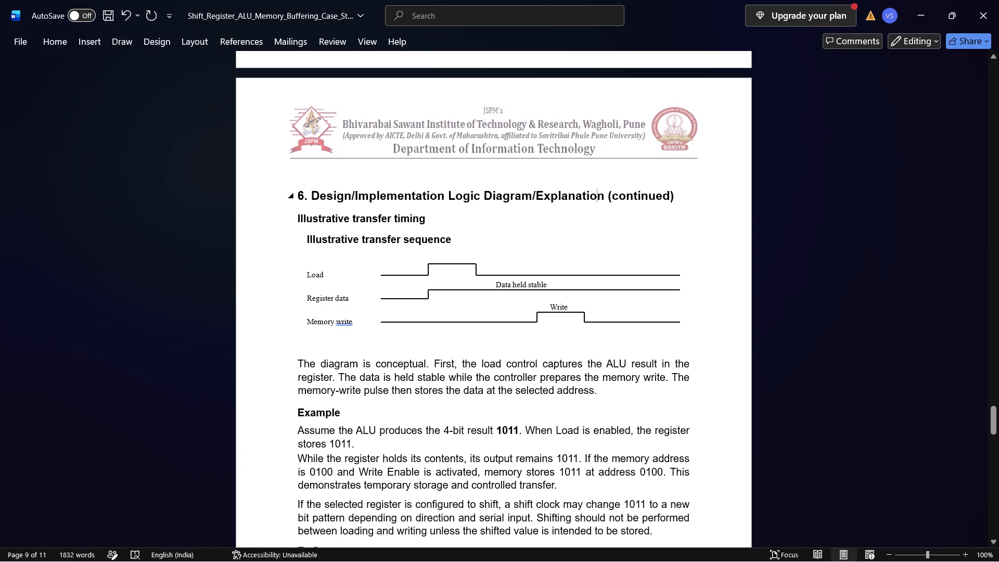
Insert blank lines after the last Example paragraph until one sits above "7. Output:" on the next page.
scroll(594, 211, down, 2)
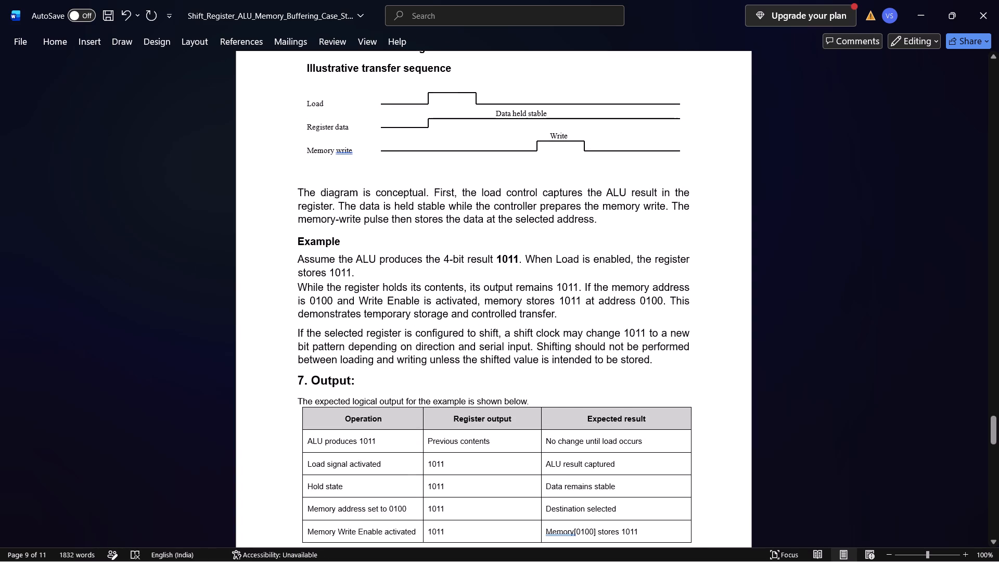
scroll(594, 211, down, 1)
scroll(594, 211, up, 1)
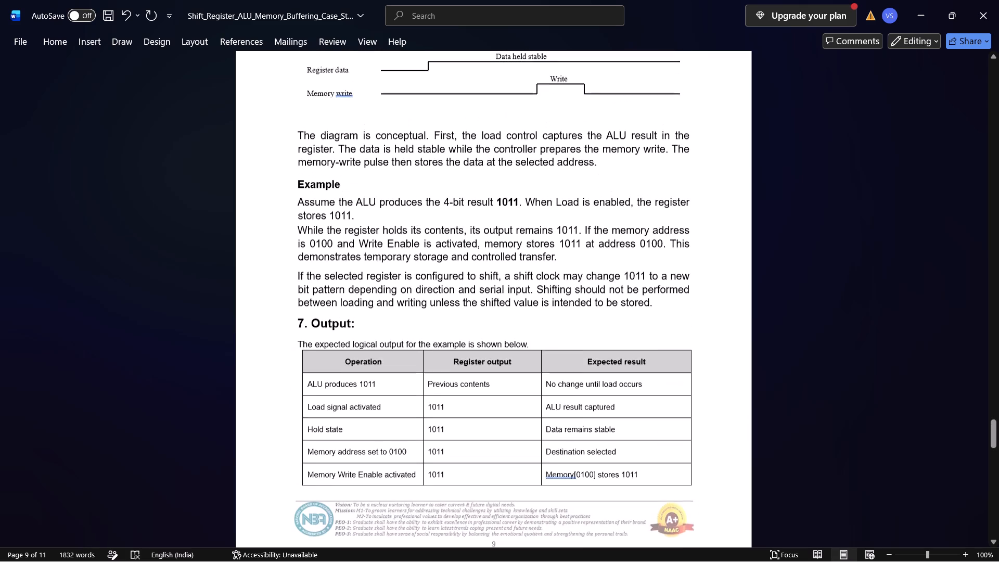
scroll(594, 211, up, 3)
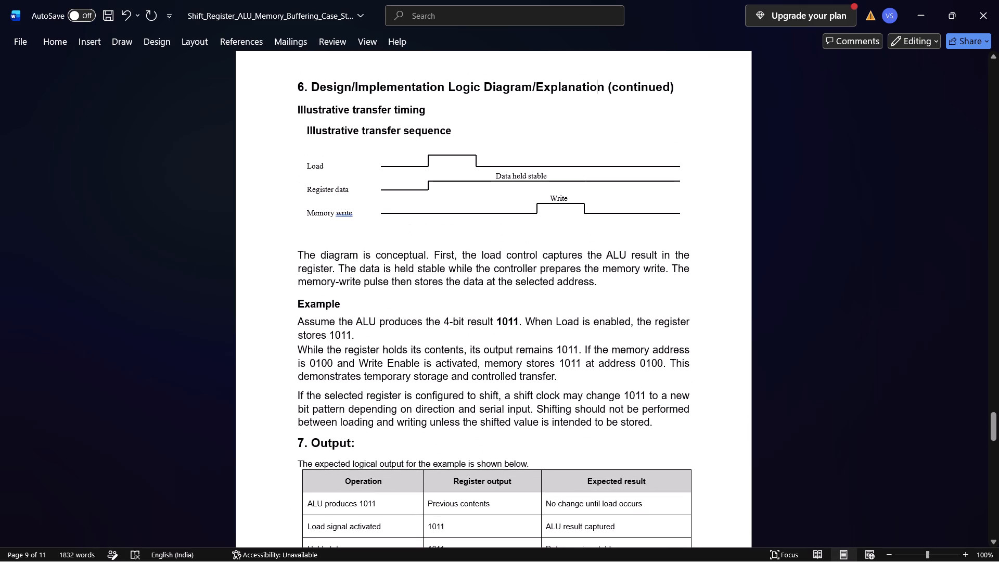
scroll(594, 211, down, 3)
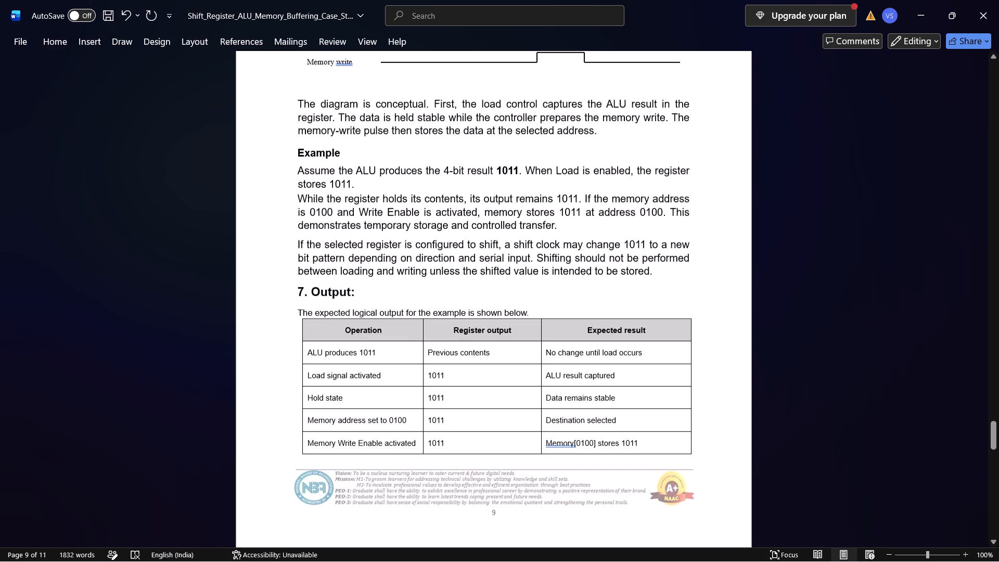
click(656, 276)
key(Return)
key(Return)
key(Return)
key(Return)
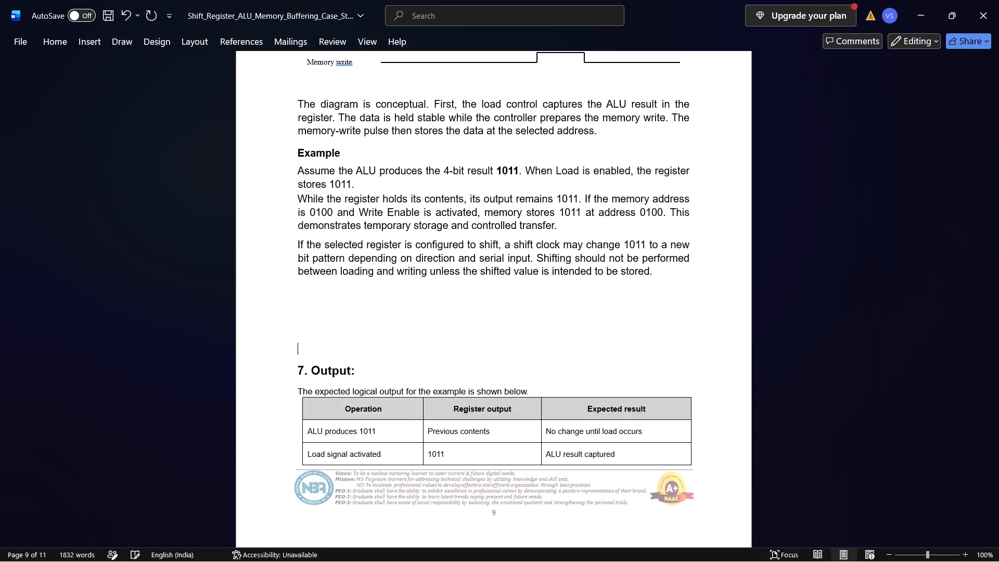
key(Return)
key(Return)
key(Return)
key(Return)
key(Return)
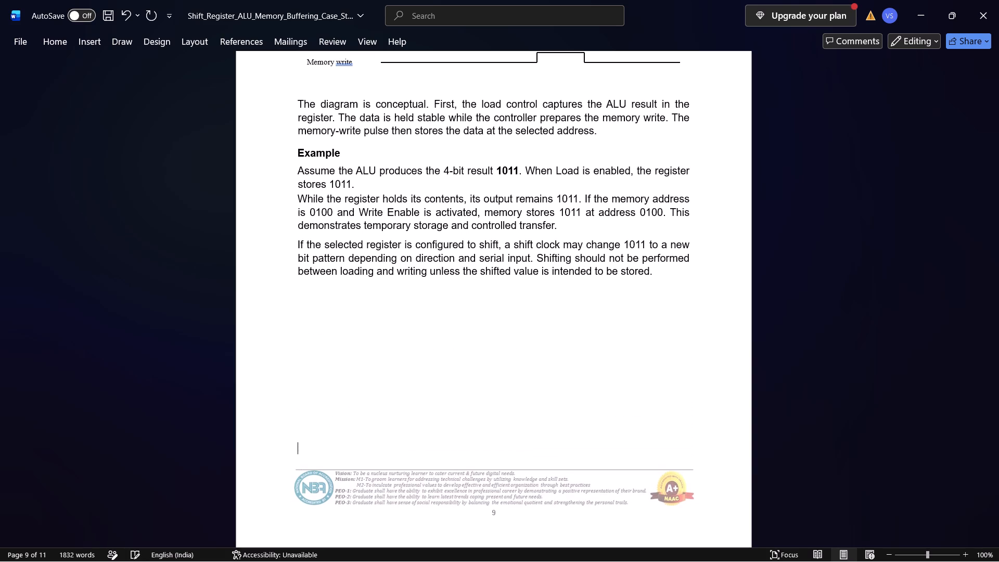
key(Return)
scroll(656, 276, down, 3)
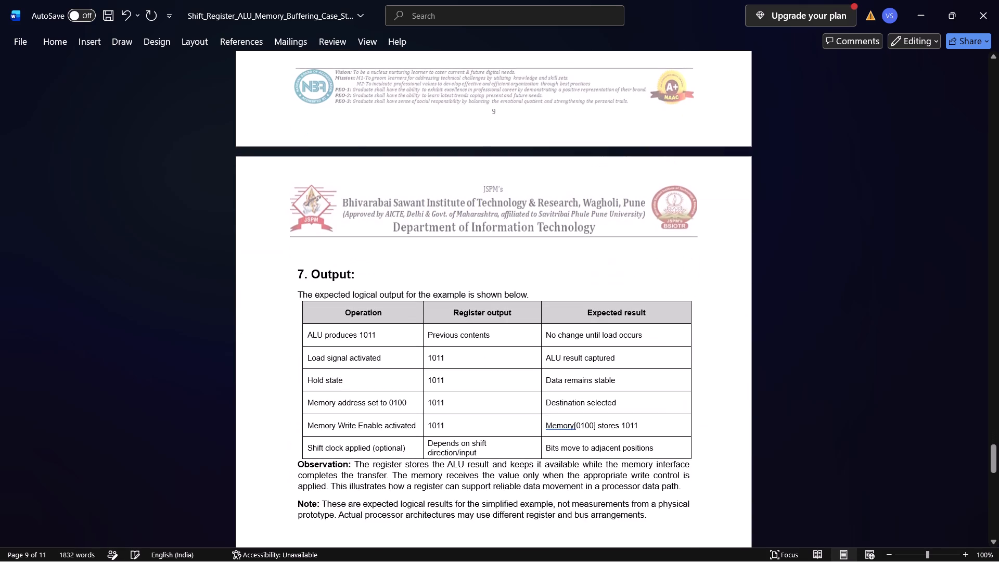
Insert a blank line between the expected logical output sentence and the table under "7. Output:".
click(530, 295)
key(Return)
Insert a blank line between the output table and the Observation paragraph.
scroll(530, 295, down, 1)
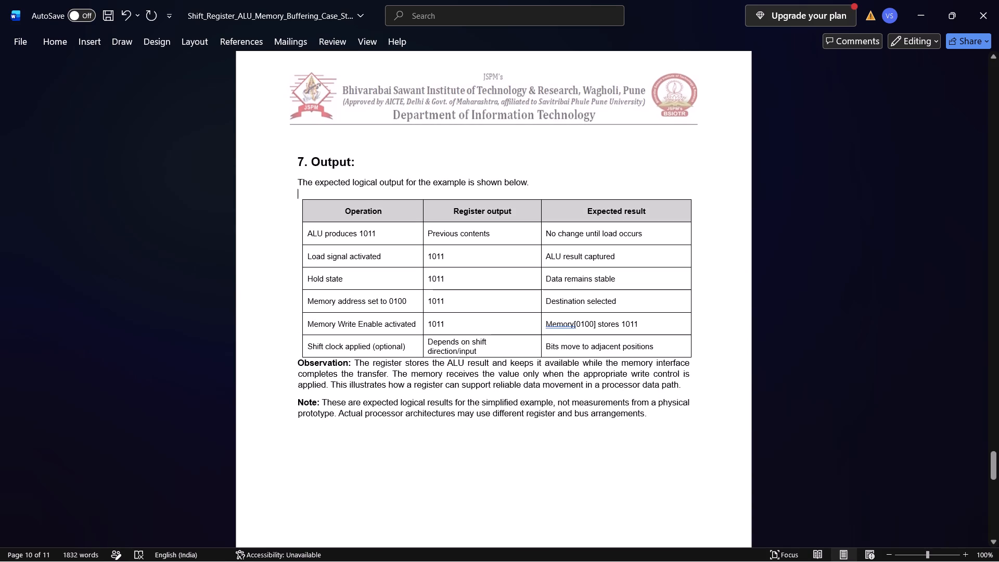
click(295, 365)
key(Return)
Set the introductory sentence, table, Observation and Note text under "7. Output:" to font size 12.
scroll(295, 365, right, 1)
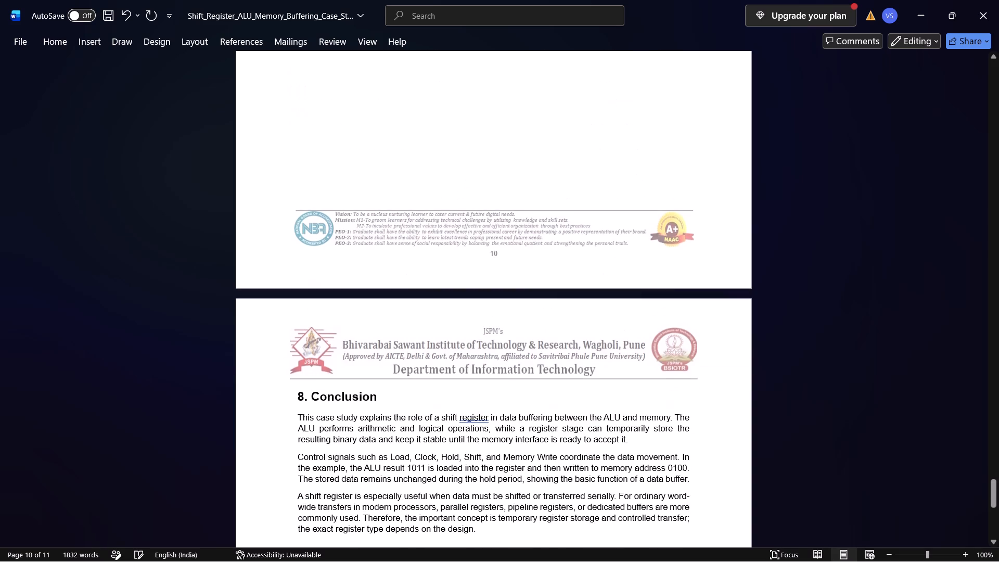
scroll(295, 365, right, 1)
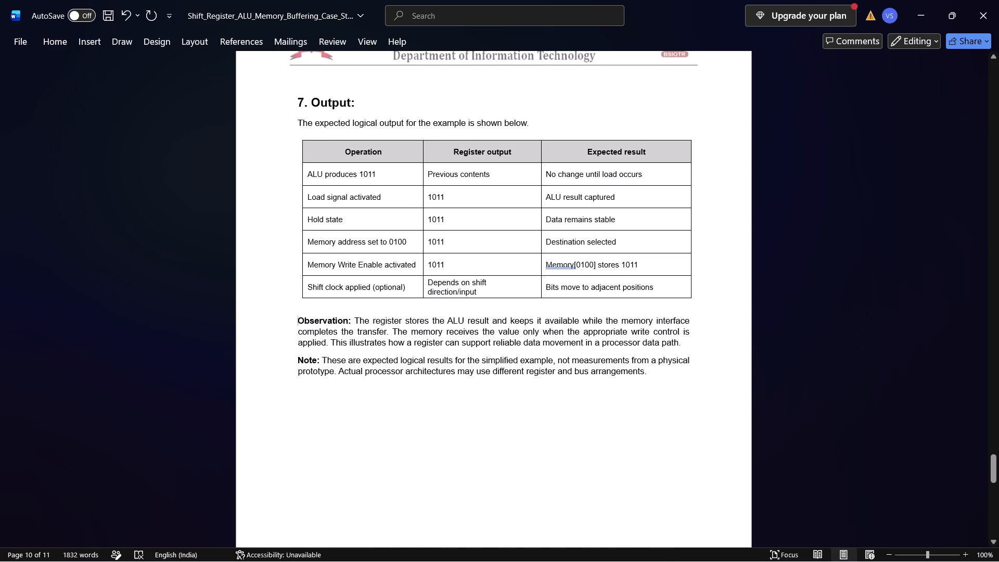
drag(648, 373, 407, 394)
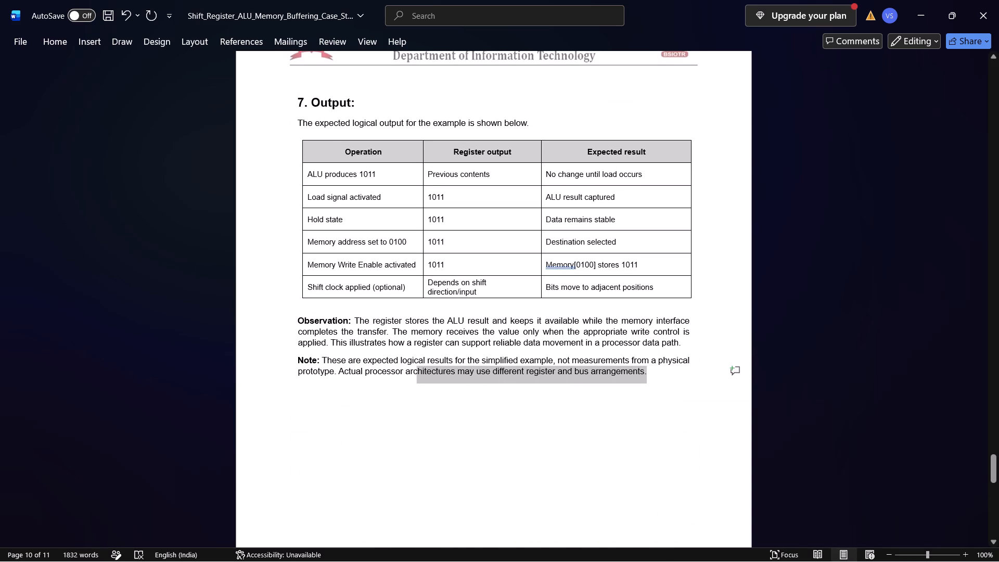
drag(407, 394, 322, 195)
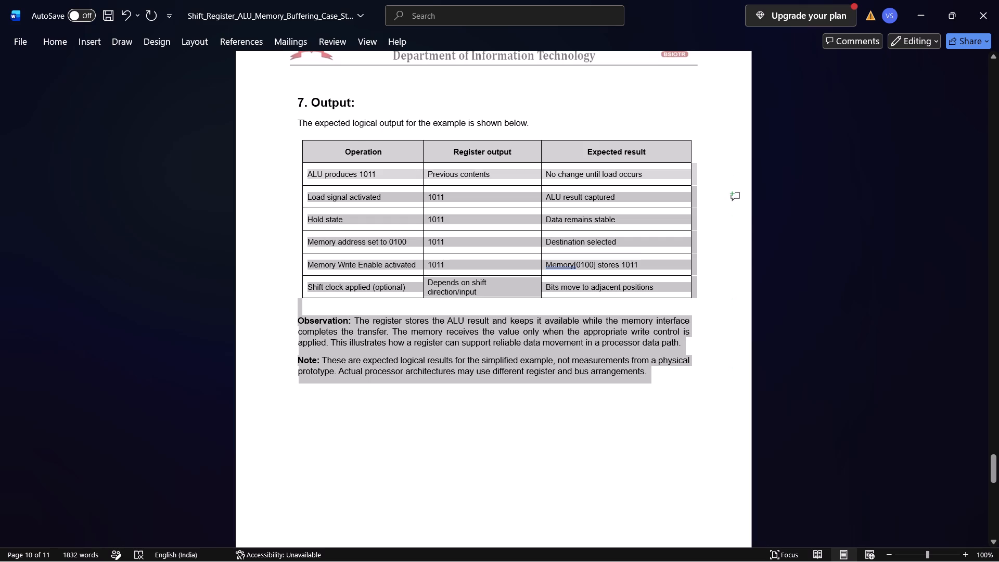
drag(322, 195, 291, 126)
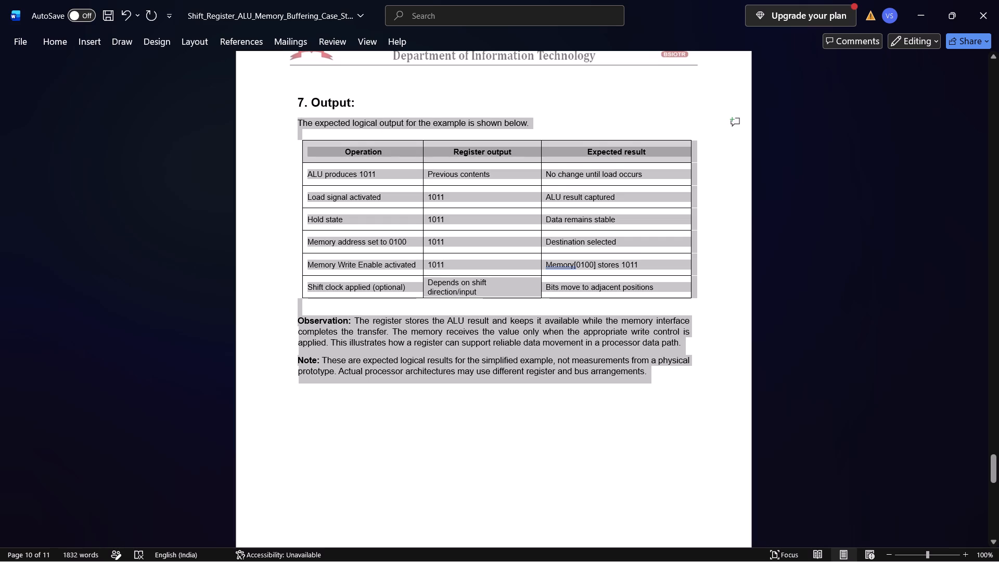
drag(291, 126, 292, 126)
click(390, 87)
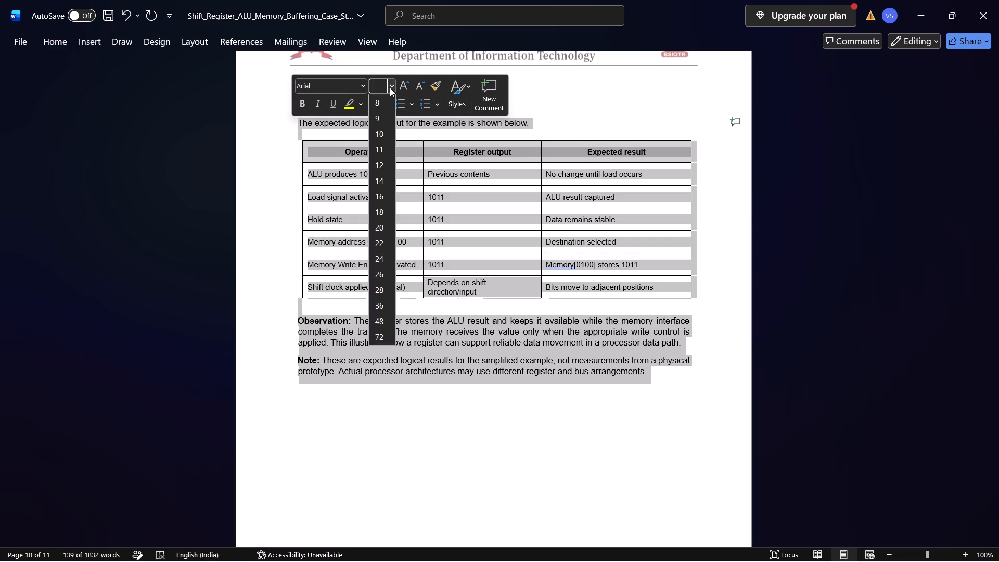
click(381, 169)
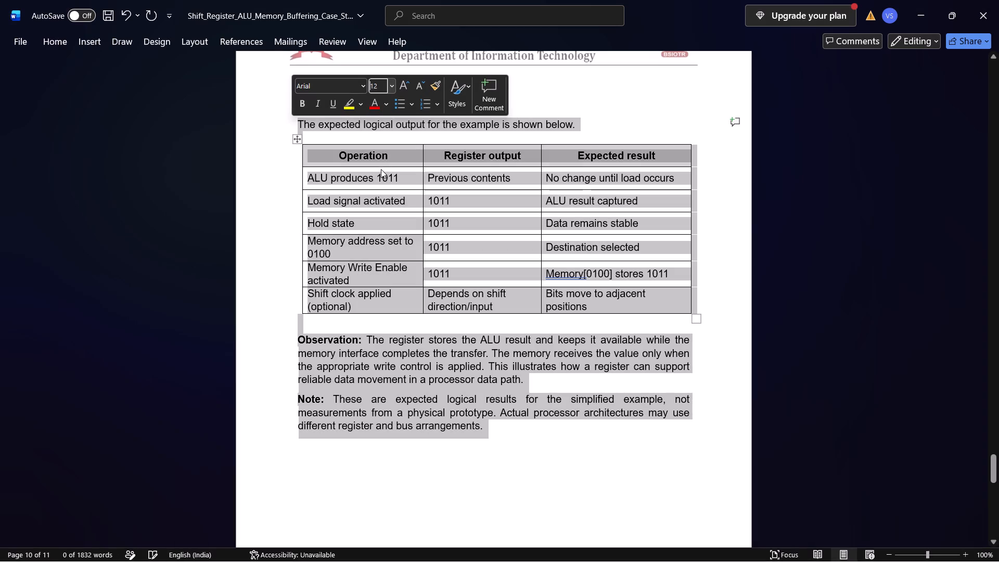
click(560, 461)
Add one blank line above the "8. Conclusion" heading at the start of its page.
scroll(560, 461, right, 1)
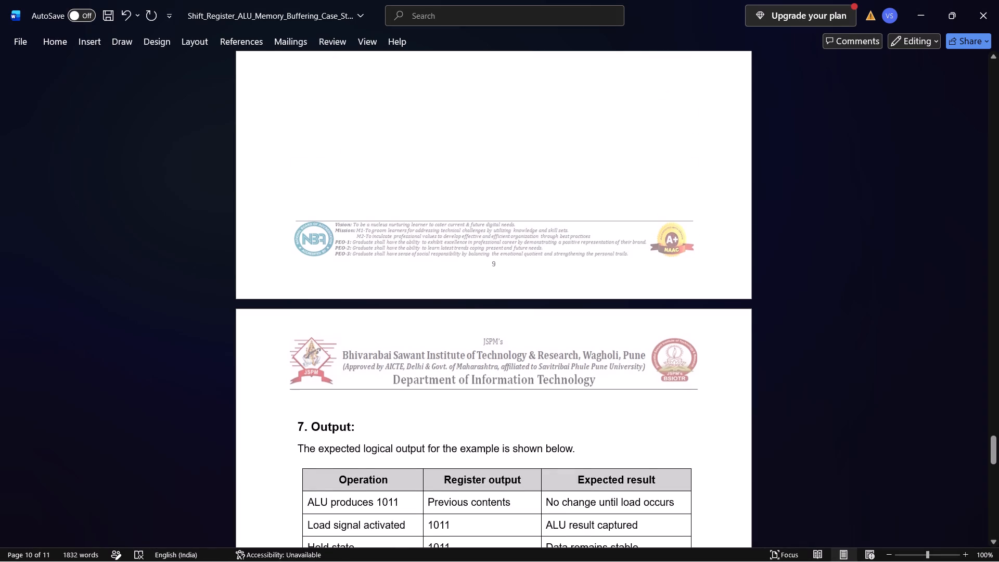
scroll(560, 461, right, 2)
scroll(560, 461, down, 4)
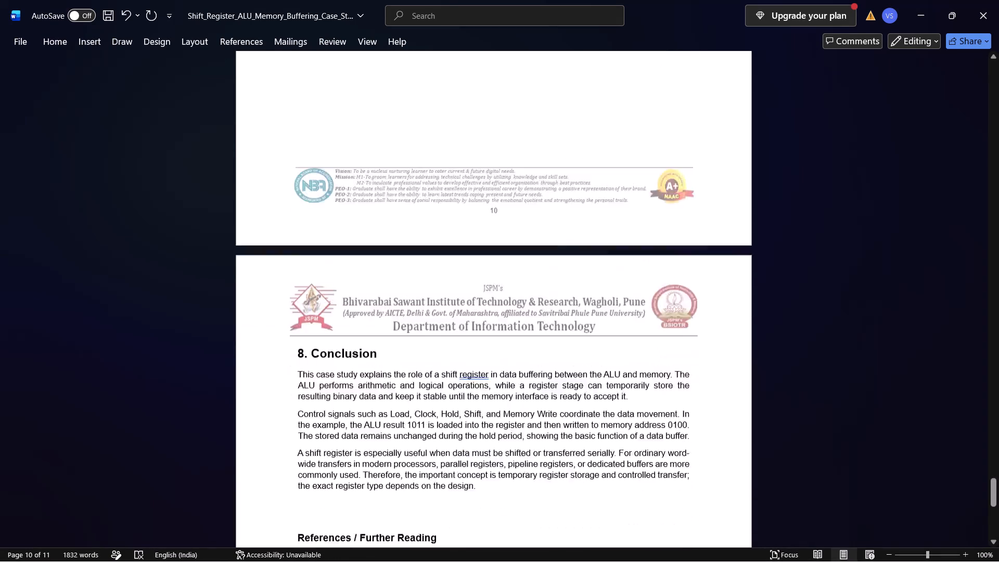
scroll(560, 461, down, 3)
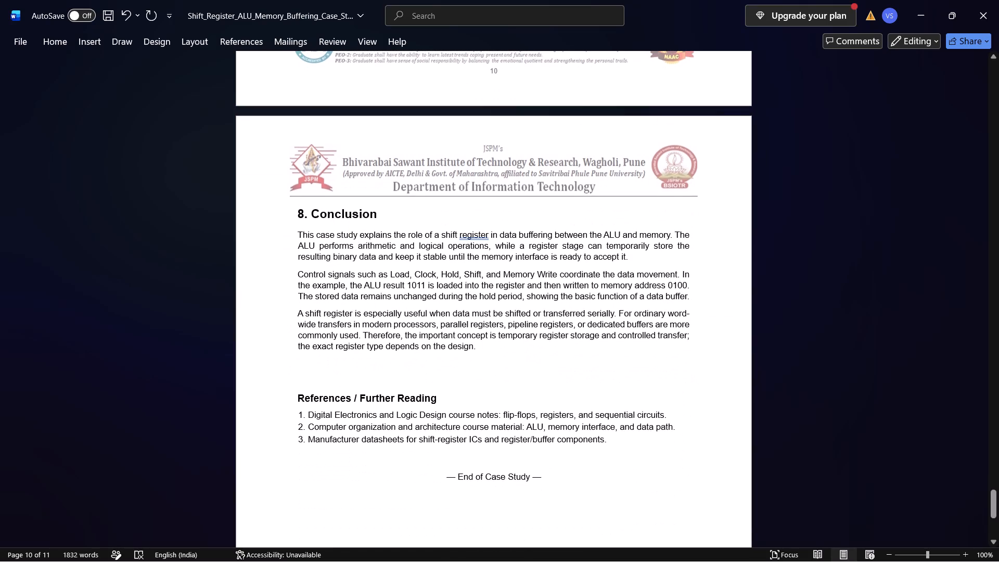
scroll(345, 308, up, 2)
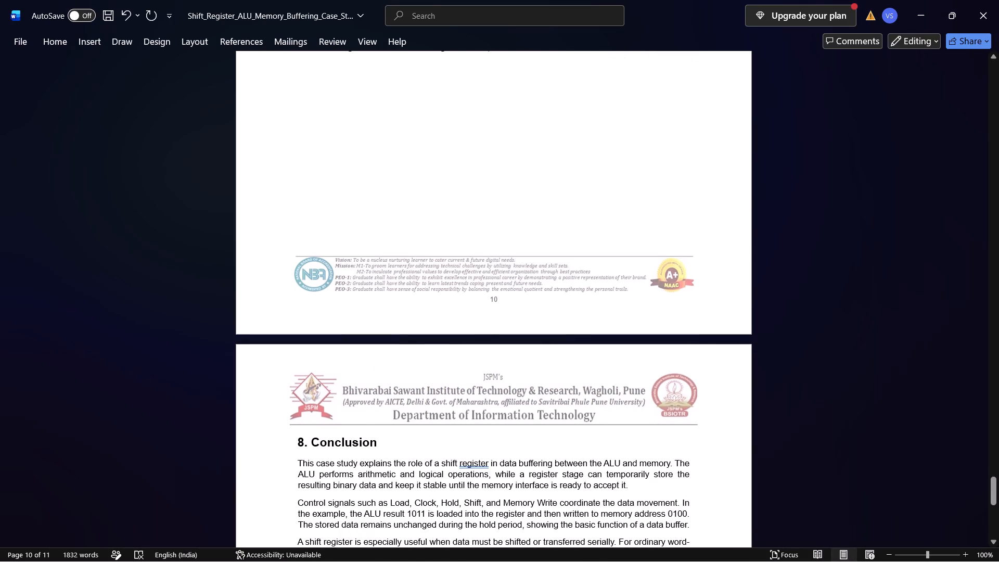
triple_click(303, 180)
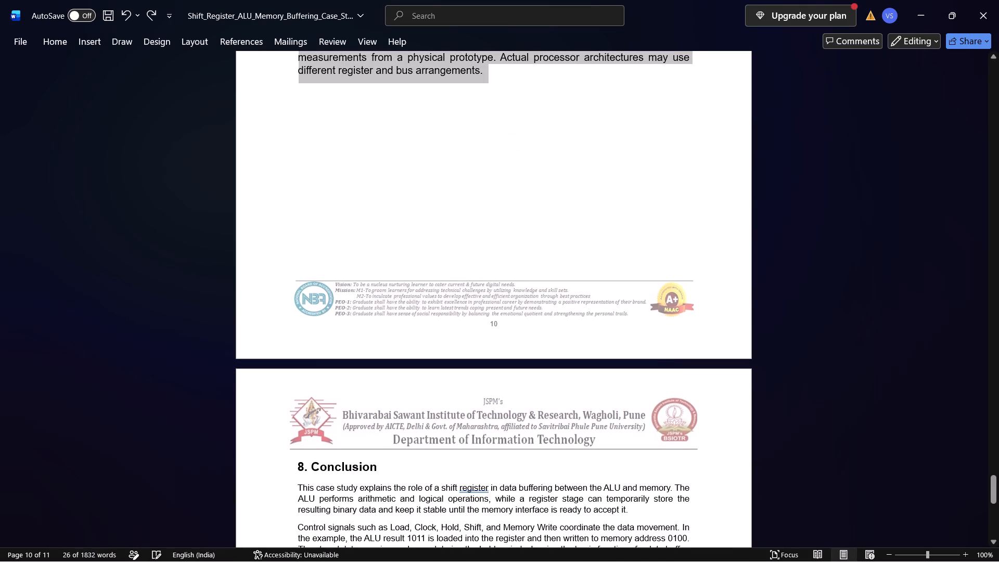
click(495, 110)
key(Return)
key(Return)
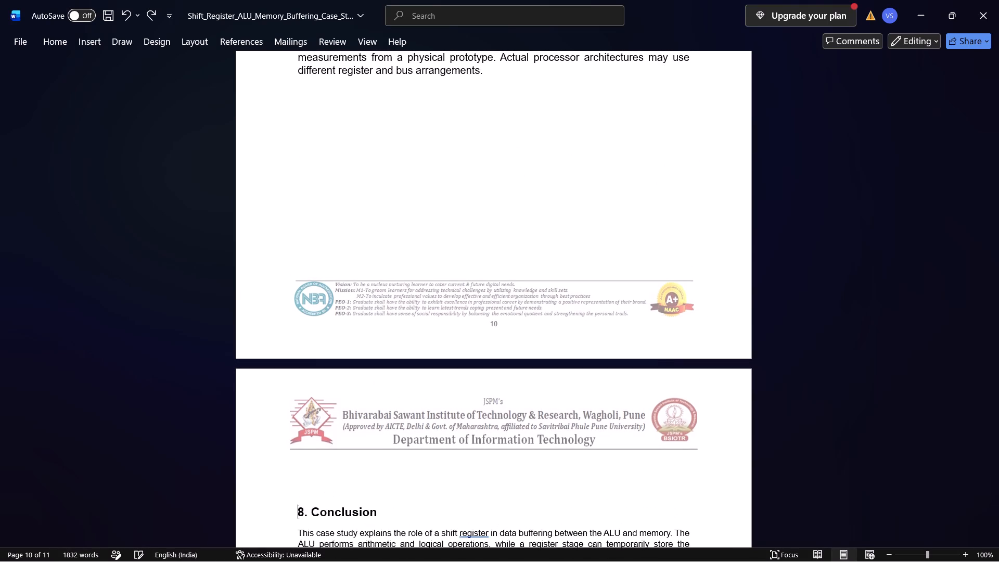
key(Return)
key(BackSpace)
key(BackSpace)
key(BackSpace)
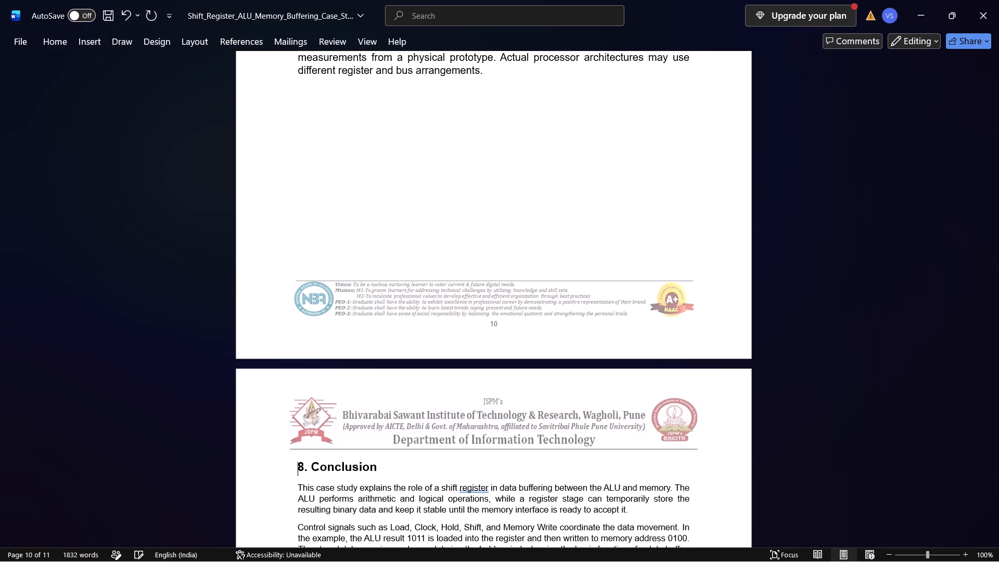
key(Return)
Set the three paragraphs under "8. Conclusion" to font size 12.
scroll(498, 82, down, 4)
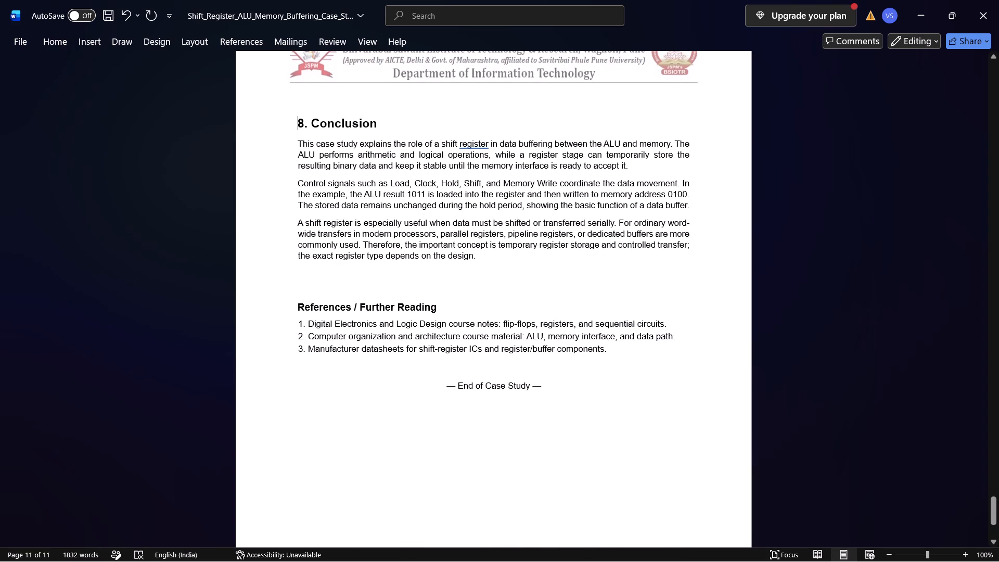
drag(480, 260, 276, 140)
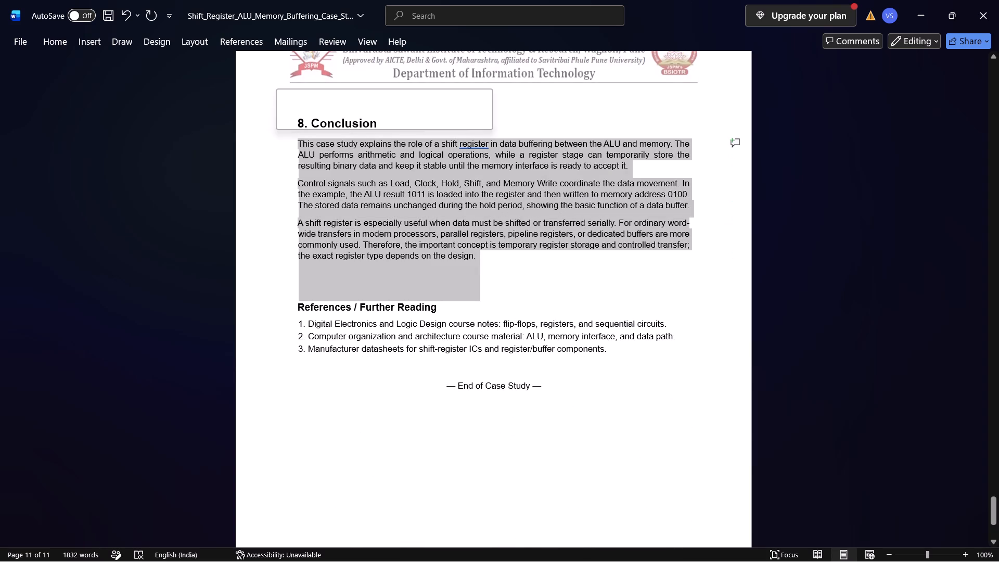
click(379, 100)
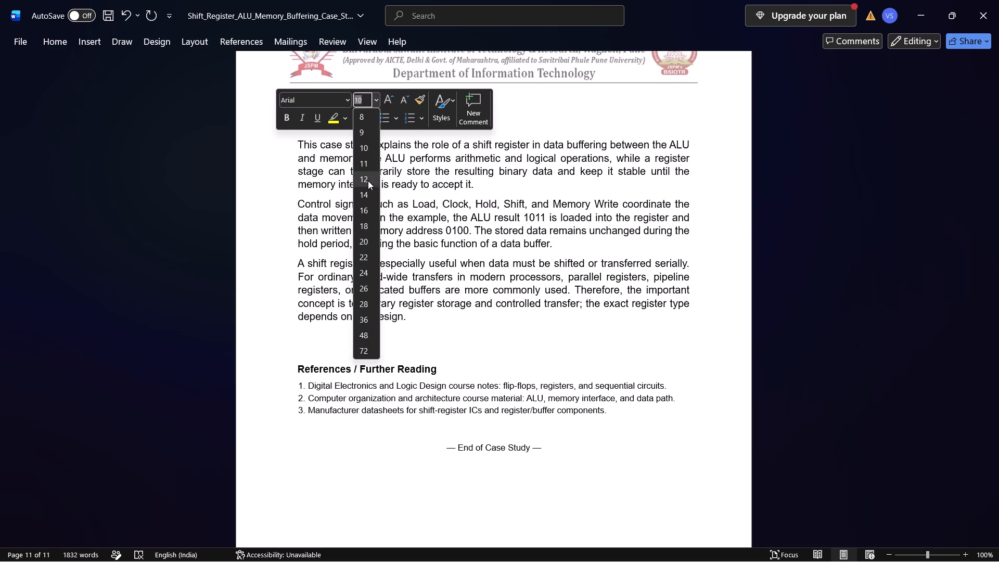
click(368, 181)
click(434, 353)
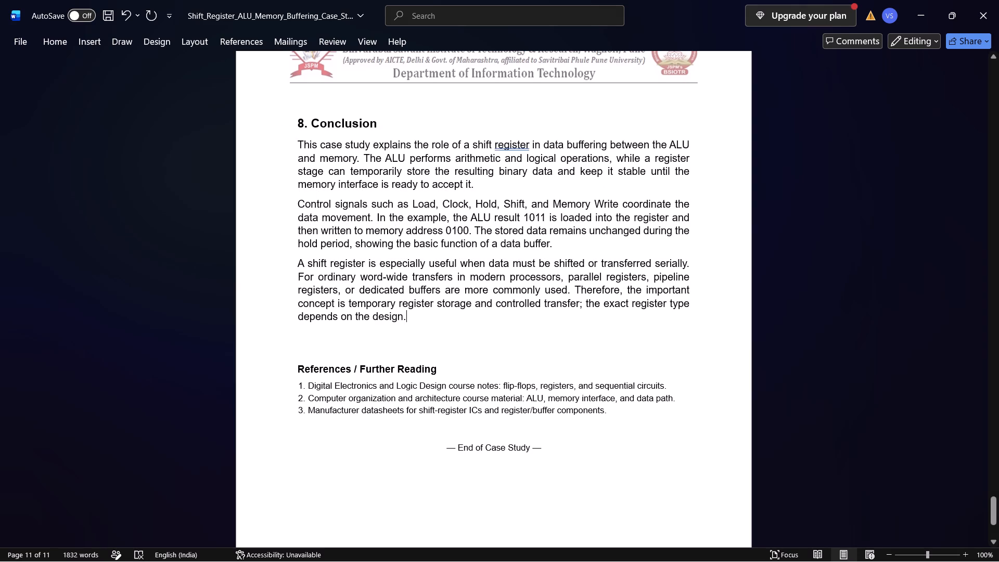
Set the "References / Further Reading" heading and its three numbered entries to font size 12.
drag(609, 415, 297, 389)
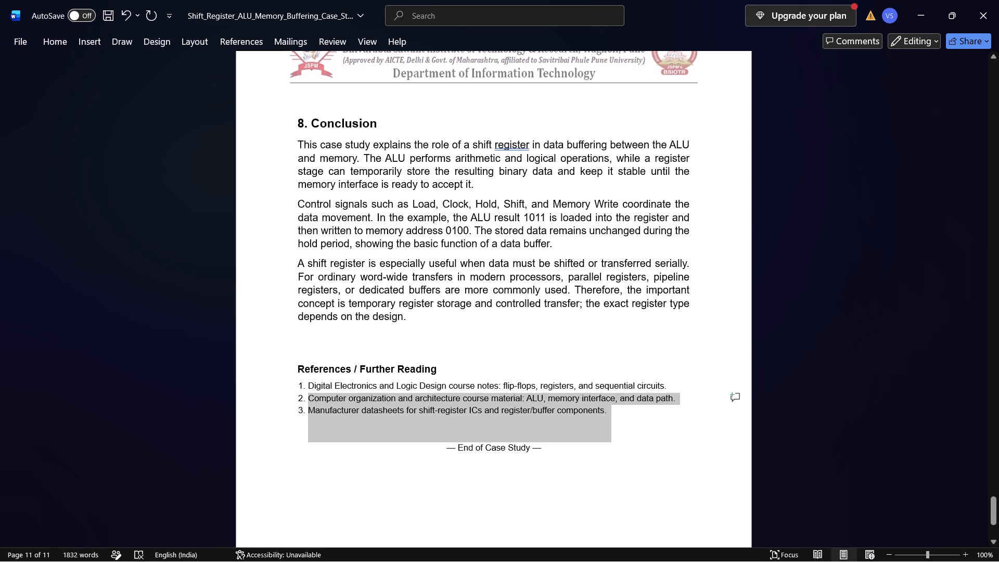
drag(297, 389, 274, 378)
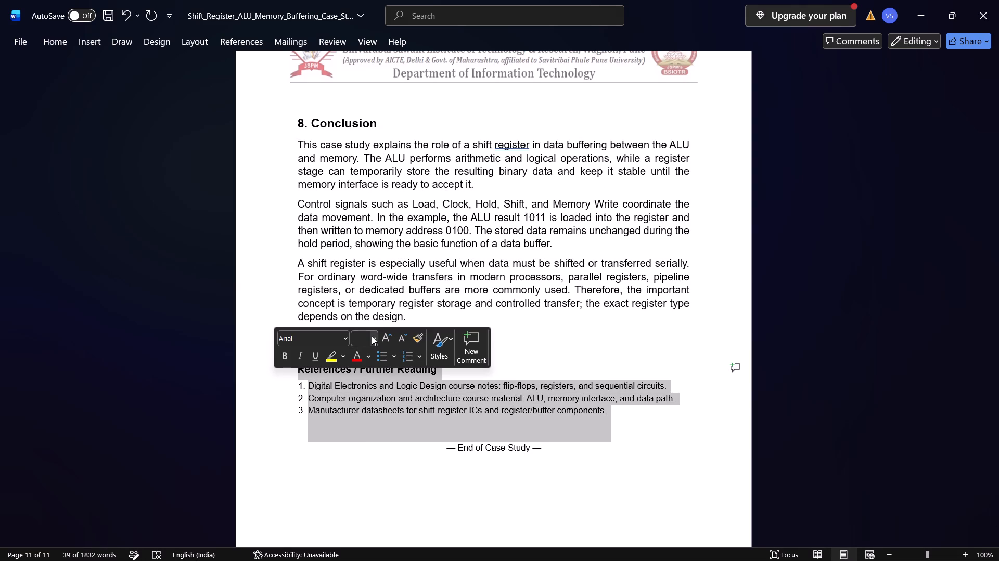
click(372, 336)
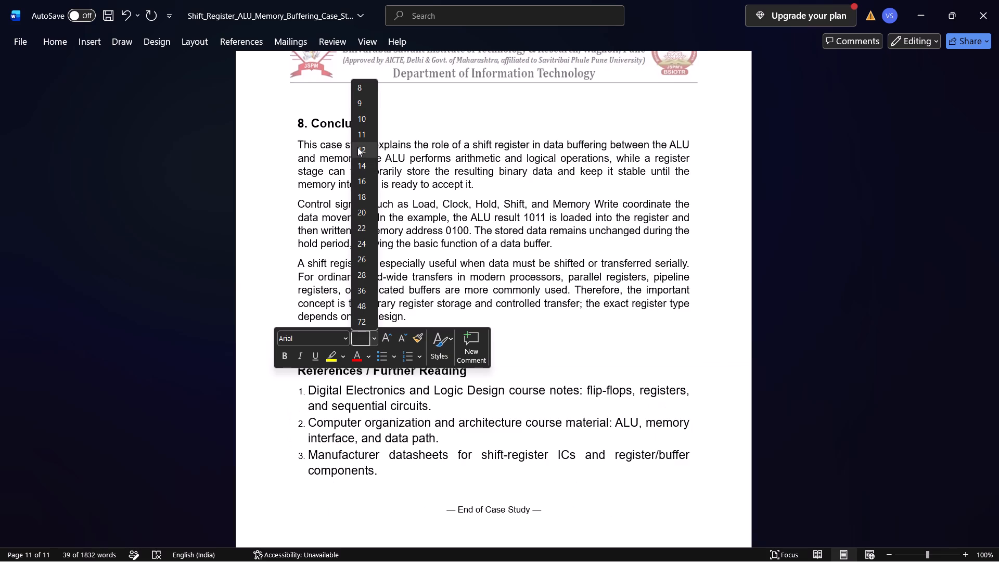
click(357, 147)
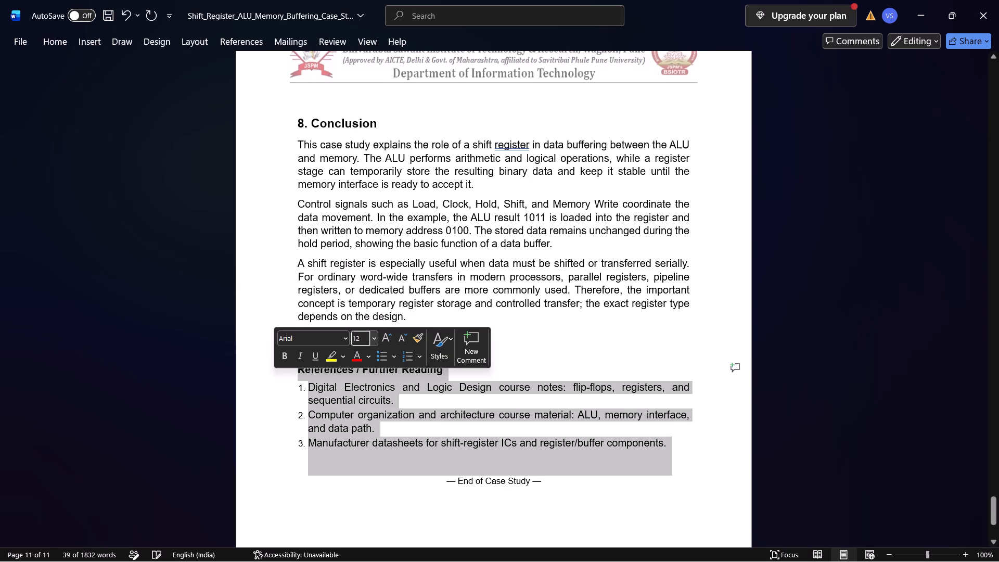
click(578, 351)
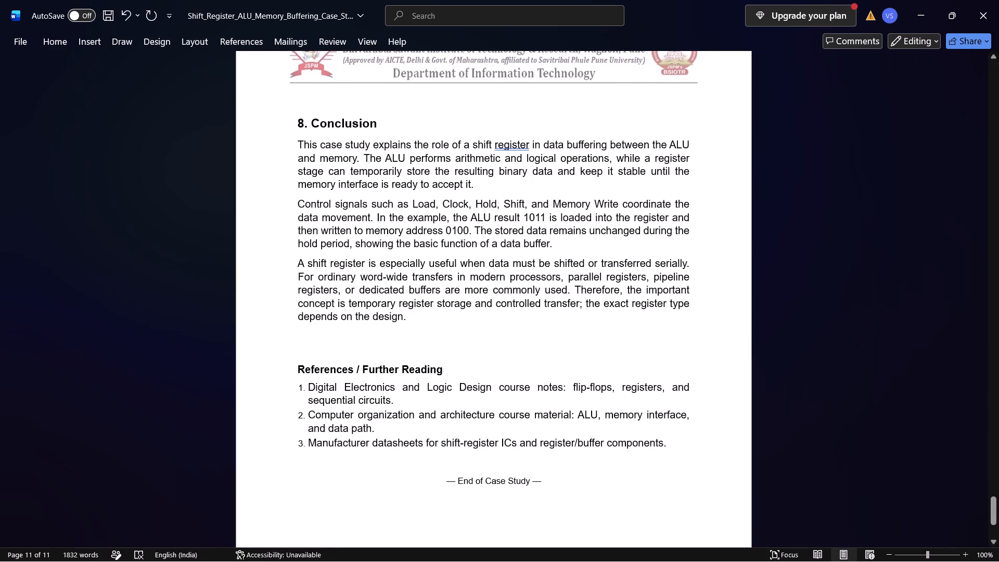
Insert two unnumbered blank lines between the third reference entry and the "End of Case Study" line.
scroll(578, 351, down, 2)
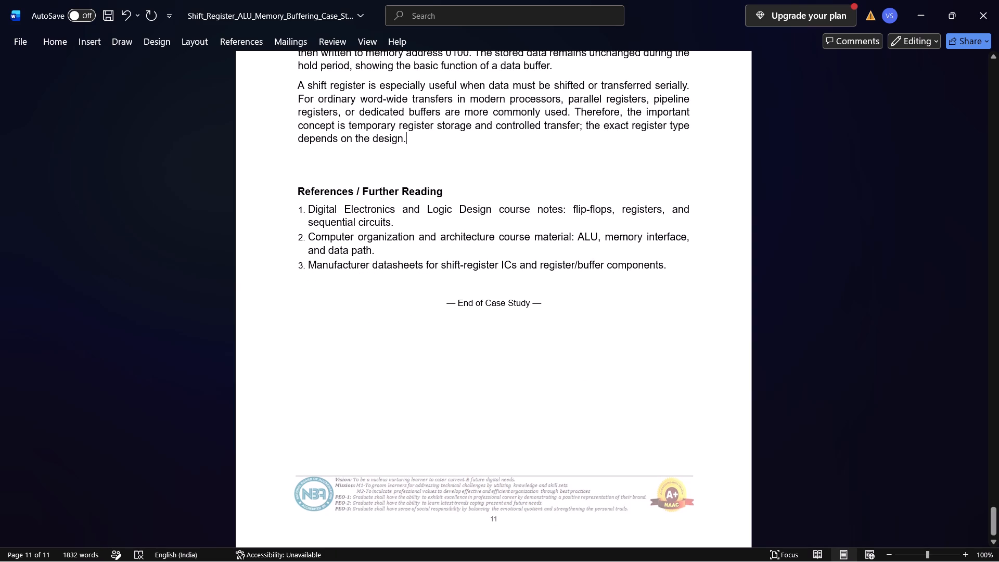
click(668, 270)
key(Return)
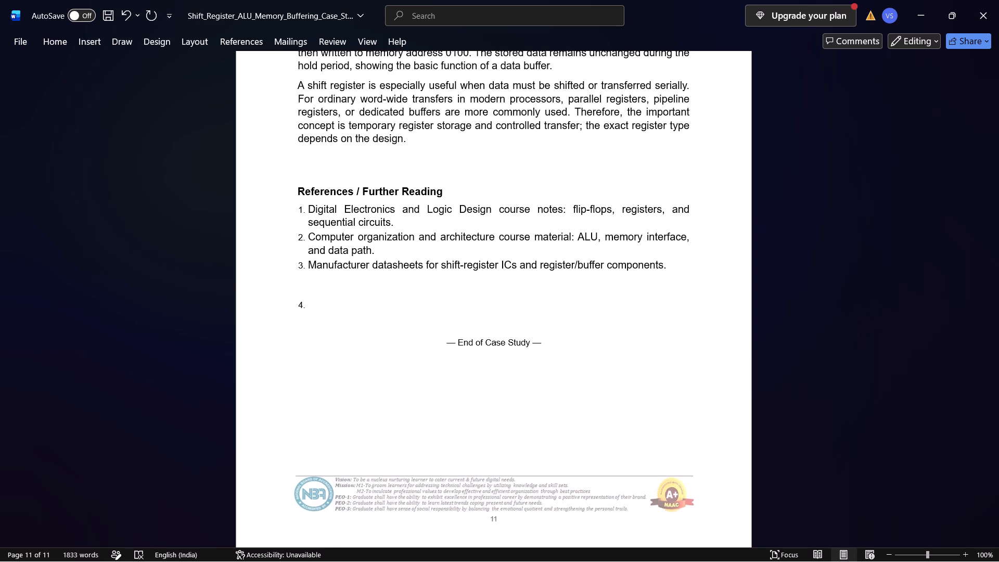
key(Return)
key(Return)
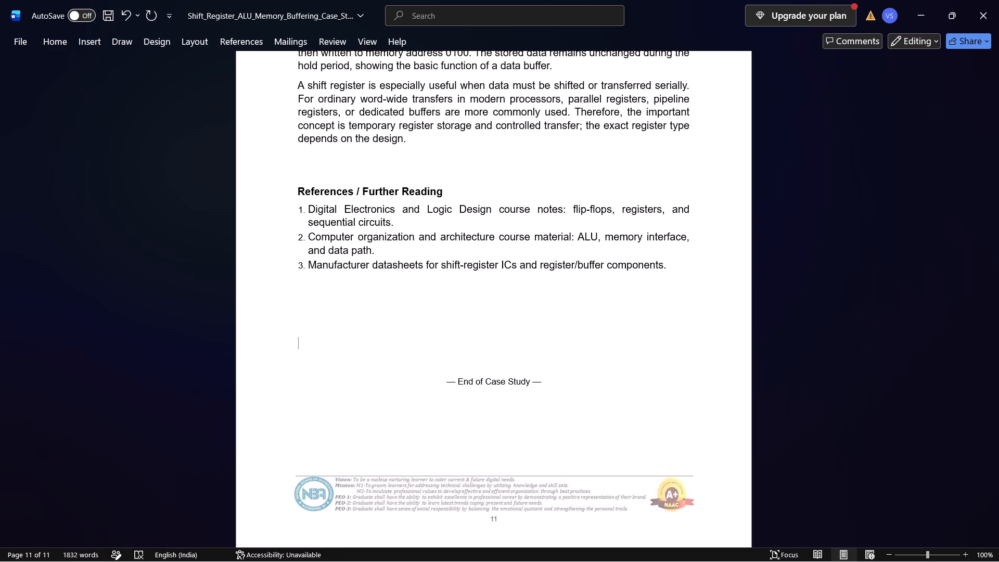
click(706, 329)
Set the closing "— End of Case Study —" line to font size 12.
drag(553, 387, 454, 382)
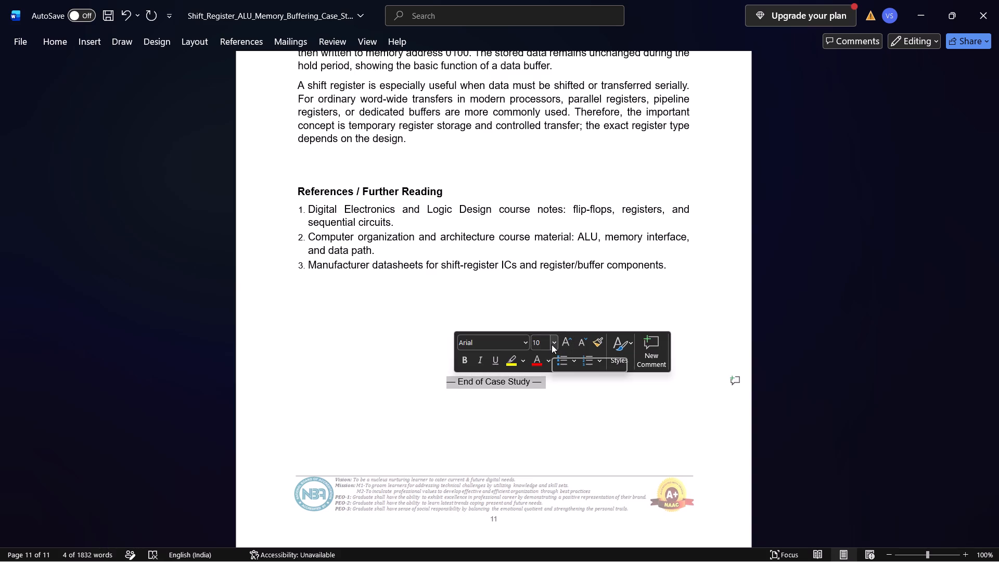
click(552, 344)
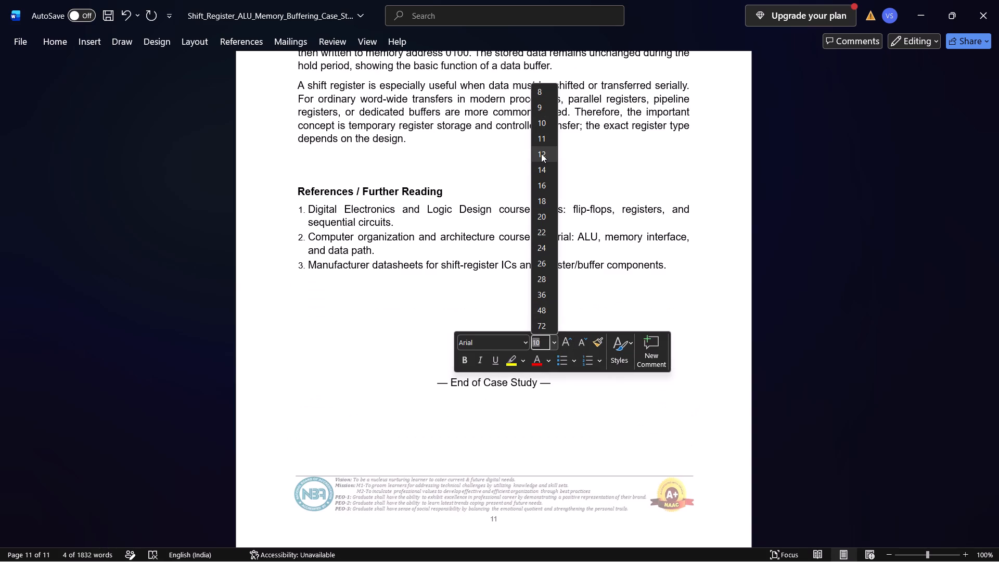
click(541, 154)
click(319, 313)
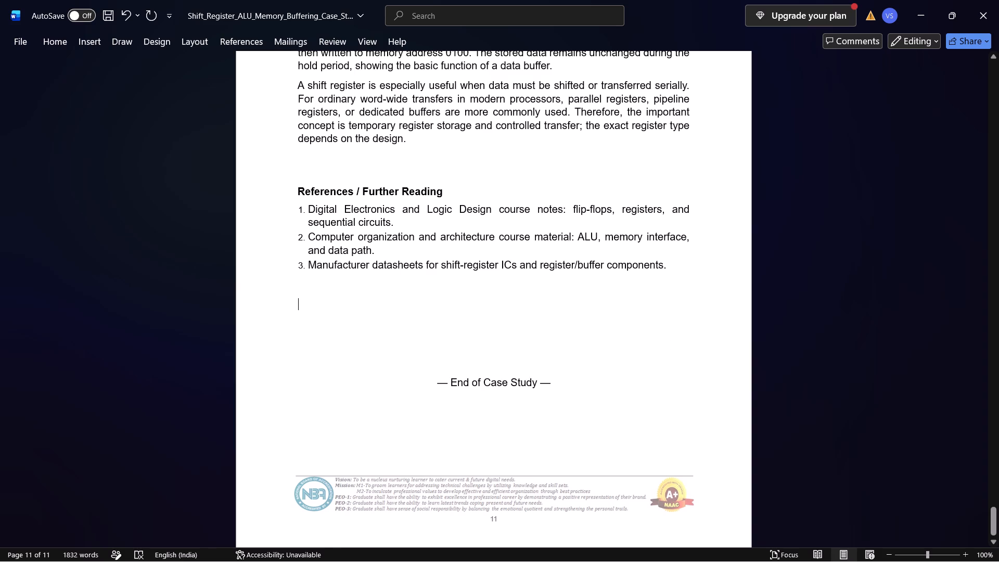
Review the report's layout, spacing and text formatting from the last page back to the cover page.
scroll(415, 316, up, 8)
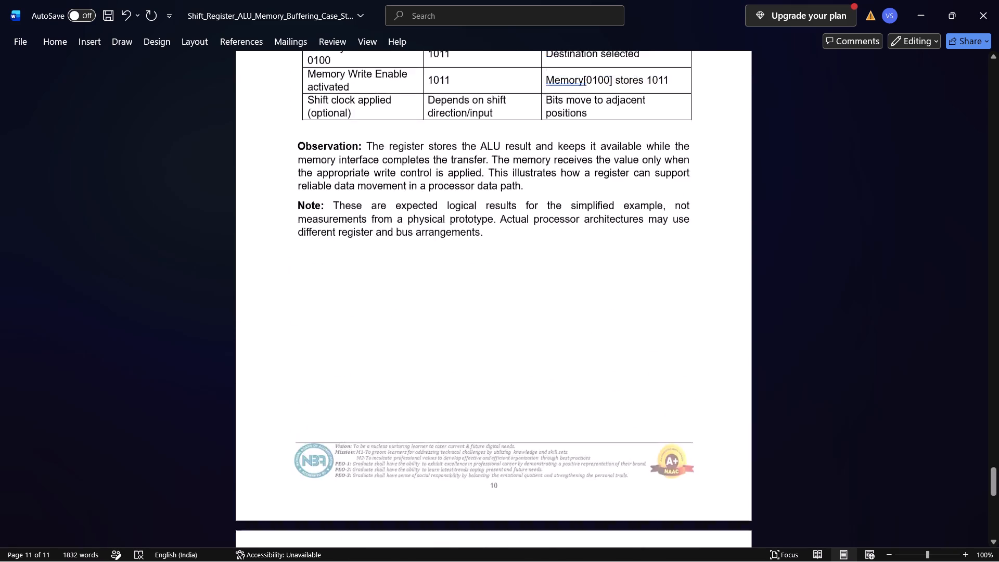
scroll(415, 316, up, 1)
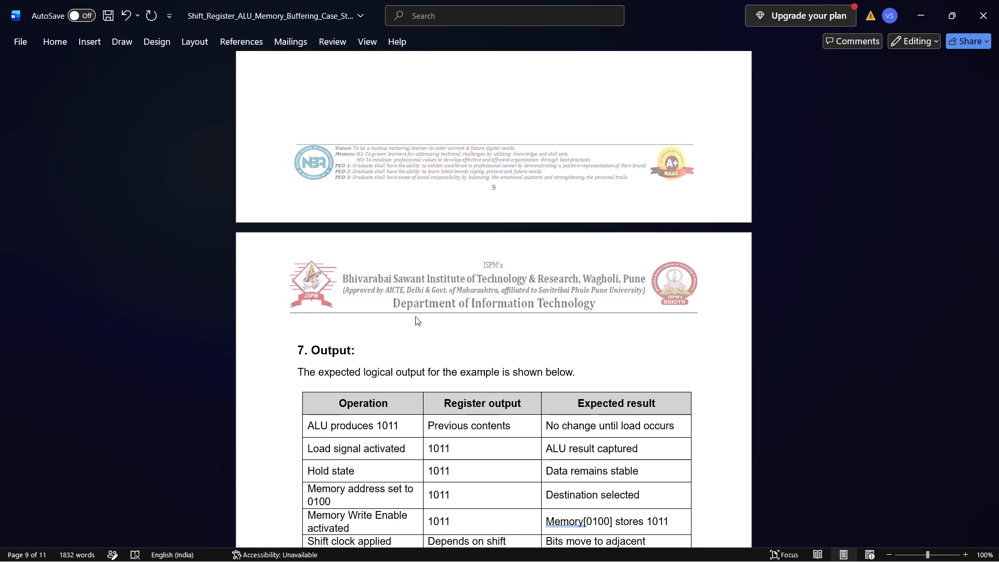
scroll(536, 195, up, 9)
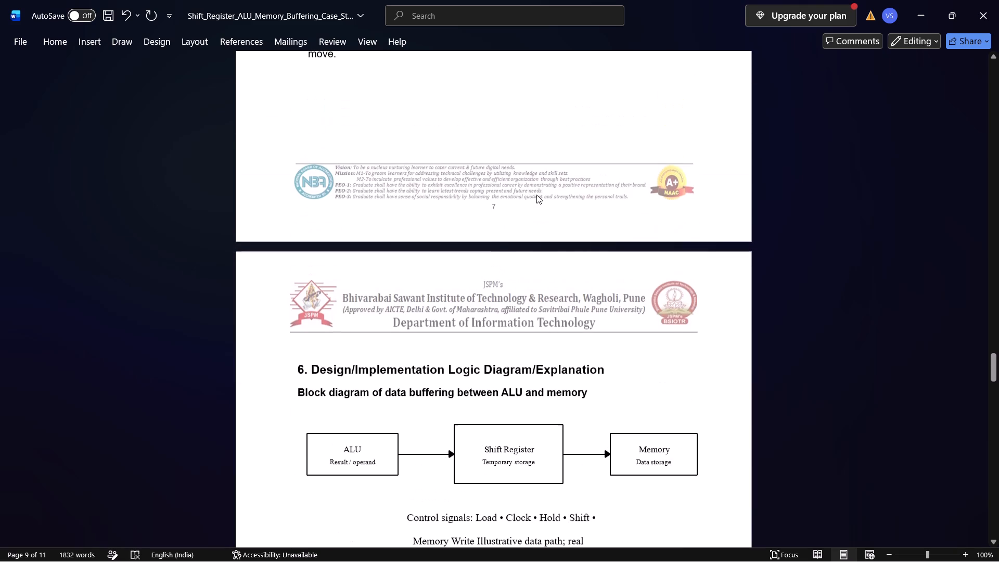
scroll(536, 195, up, 1)
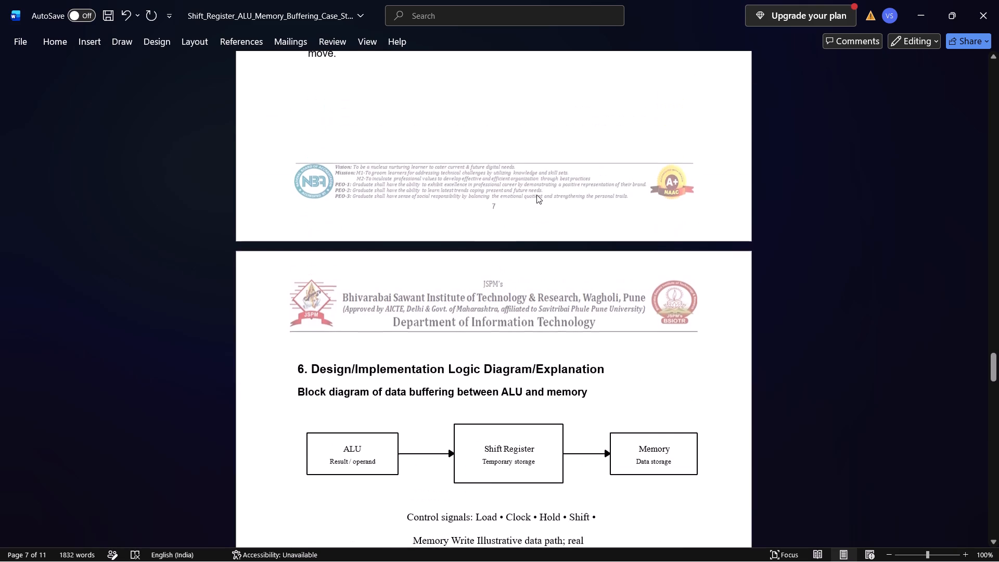
scroll(536, 195, up, 14)
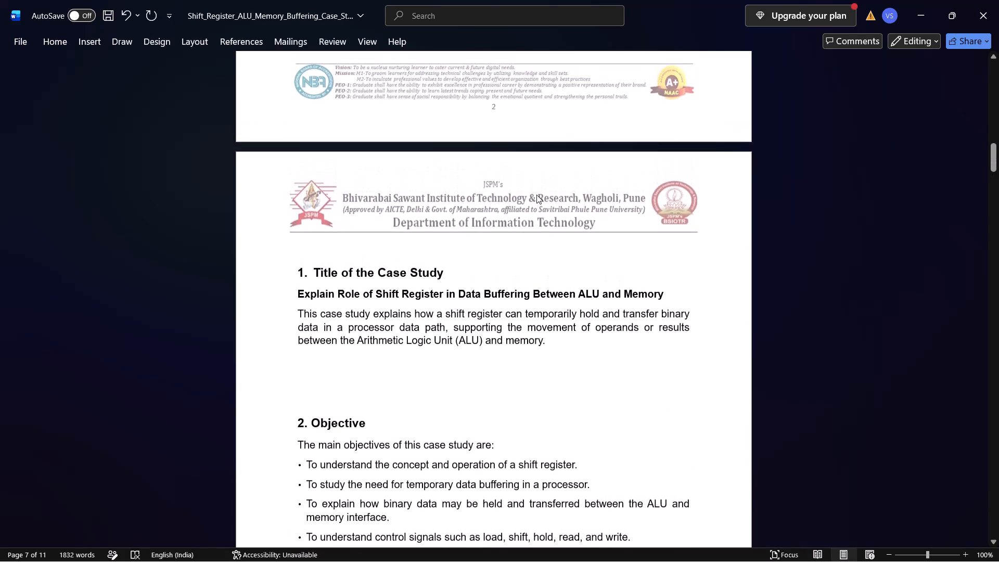
scroll(536, 195, up, 5)
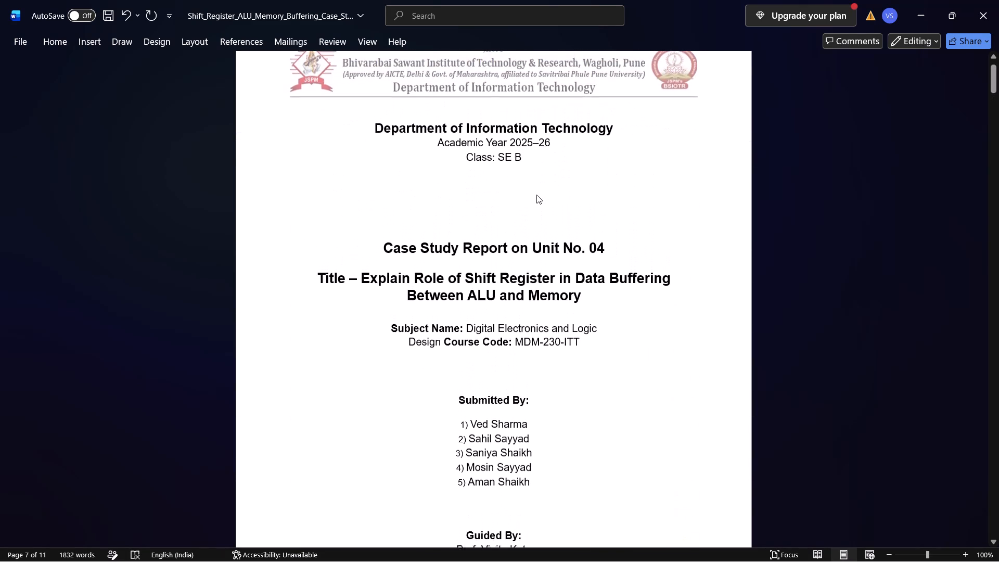
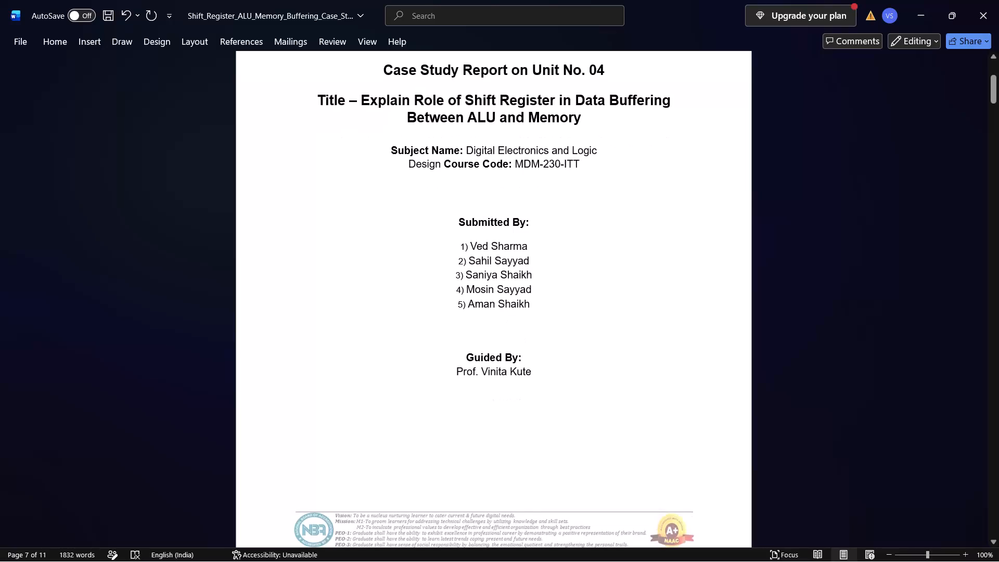
Review the report's pages from the cover through the design section and back to the Objective section.
scroll(536, 195, down, 6)
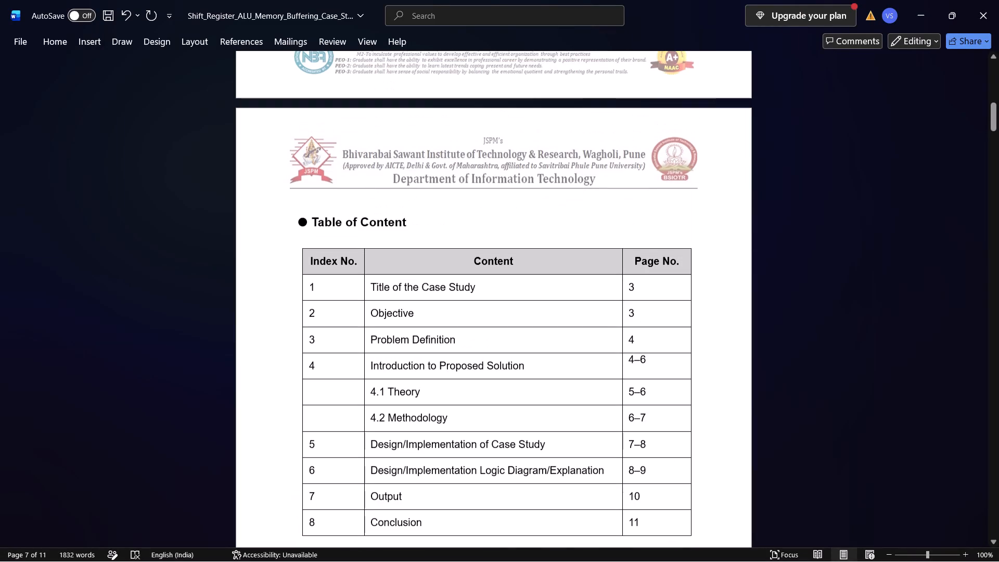
scroll(536, 195, down, 2)
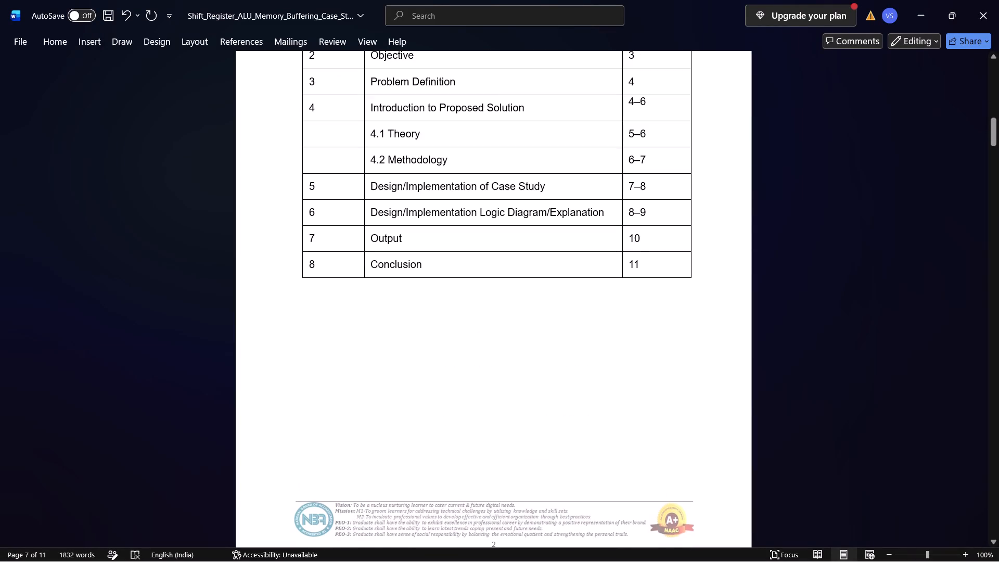
scroll(536, 195, down, 17)
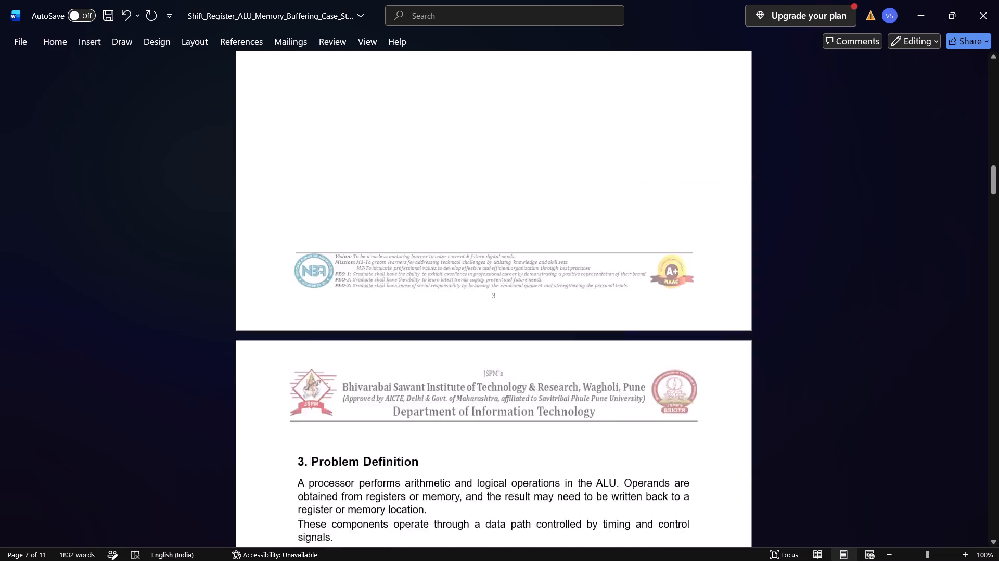
scroll(536, 195, down, 5)
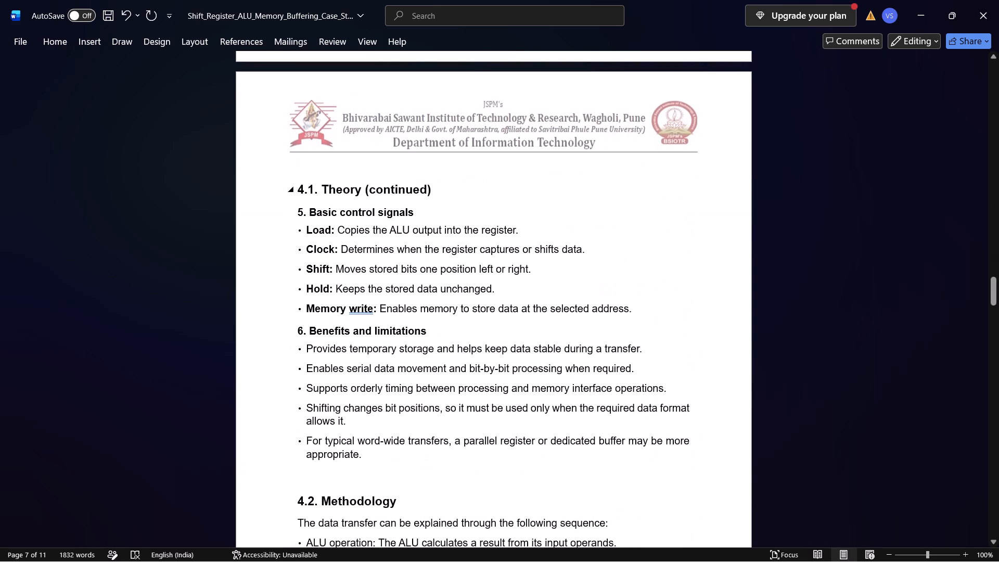
scroll(536, 195, right, 1)
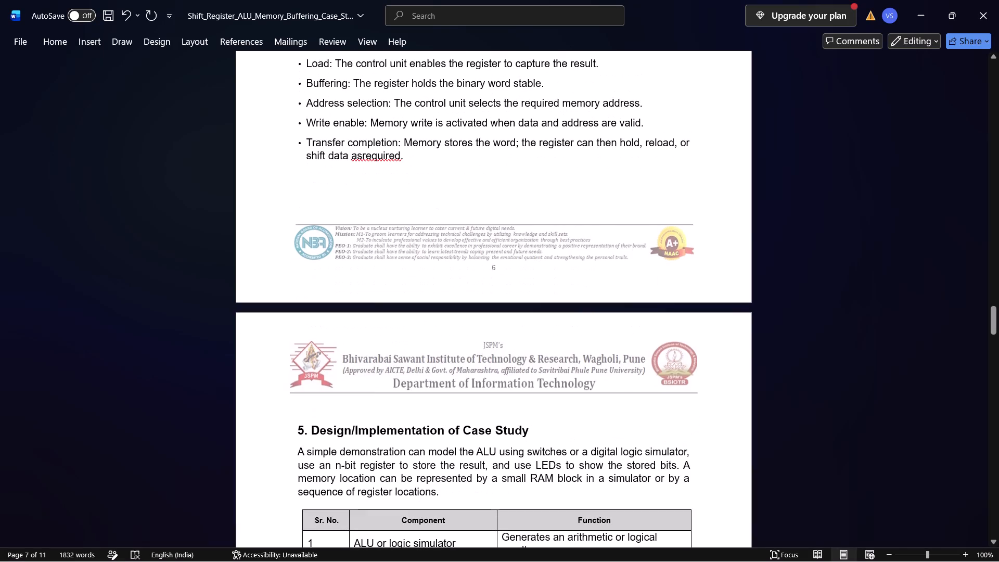
scroll(536, 195, right, 1)
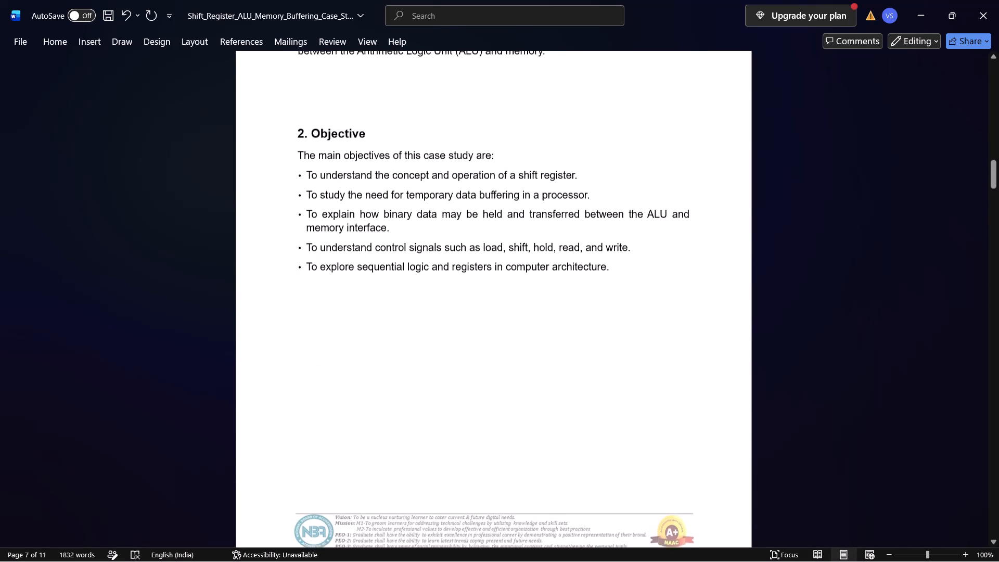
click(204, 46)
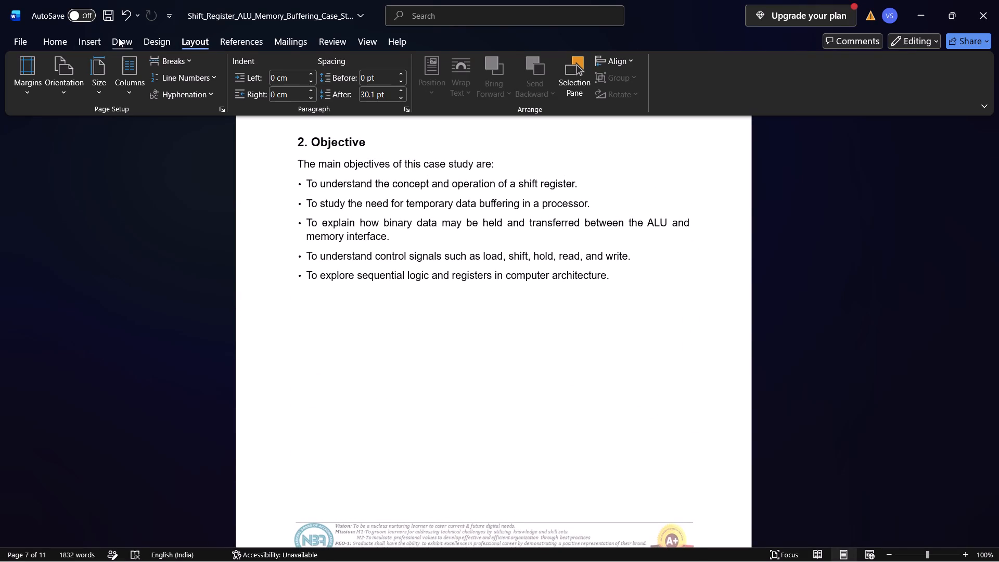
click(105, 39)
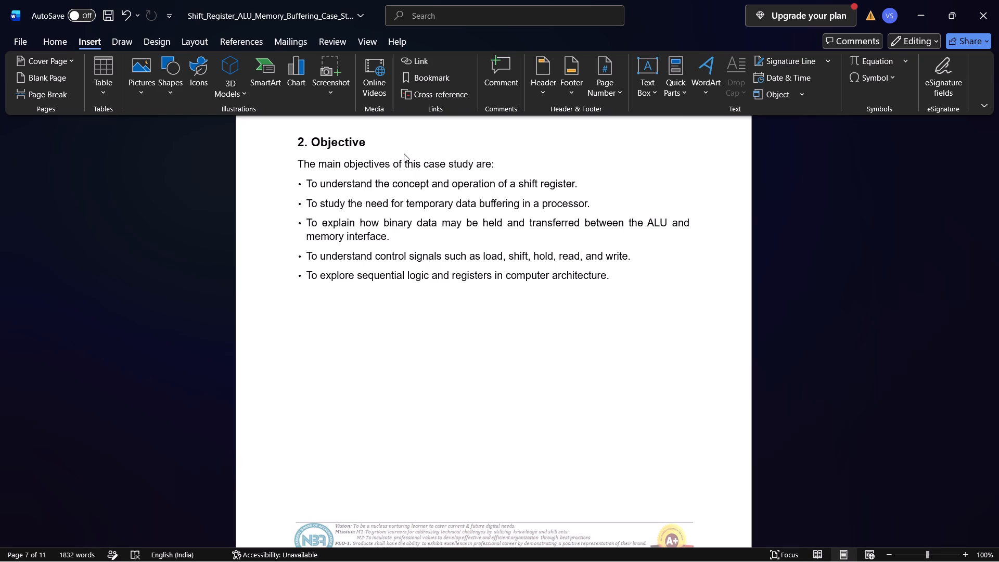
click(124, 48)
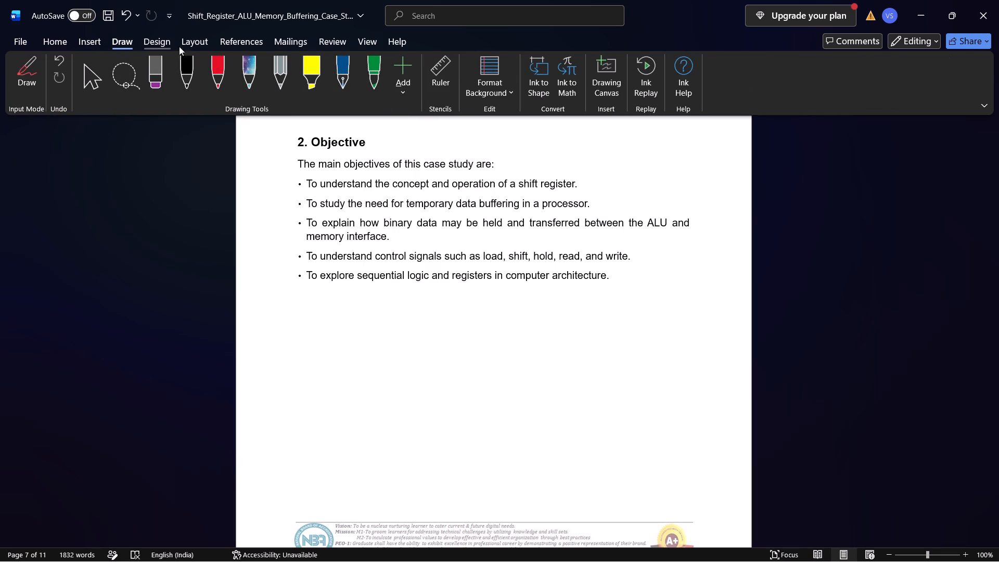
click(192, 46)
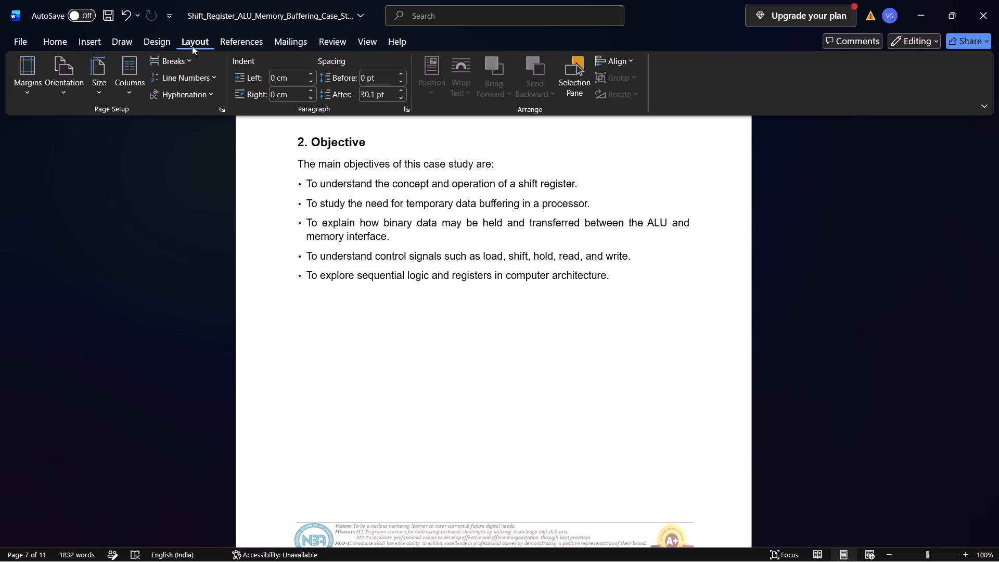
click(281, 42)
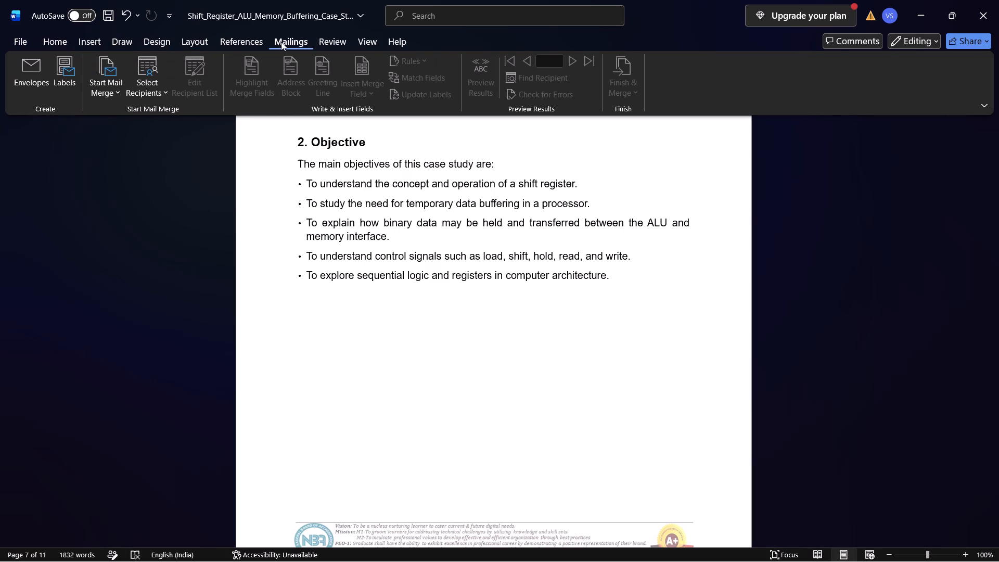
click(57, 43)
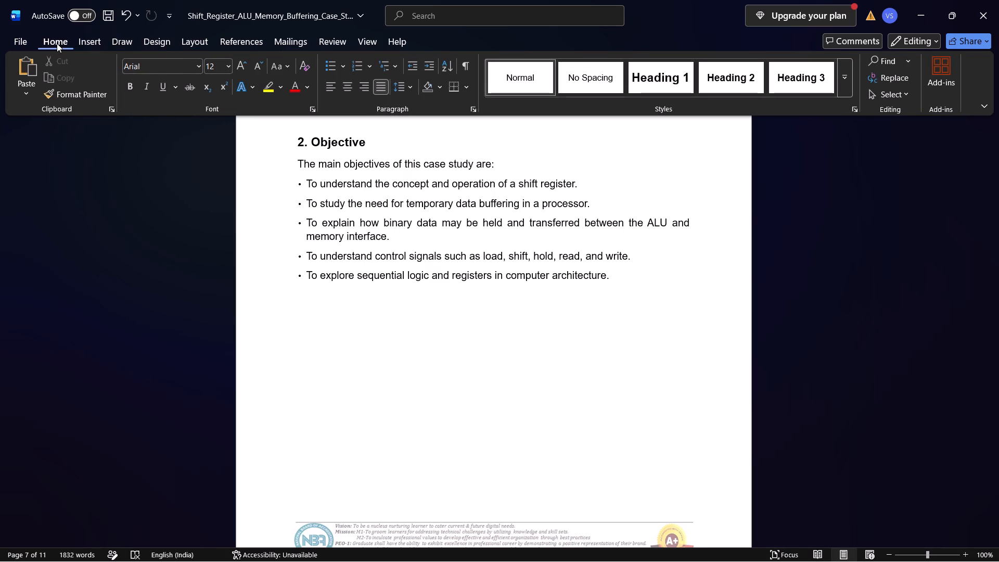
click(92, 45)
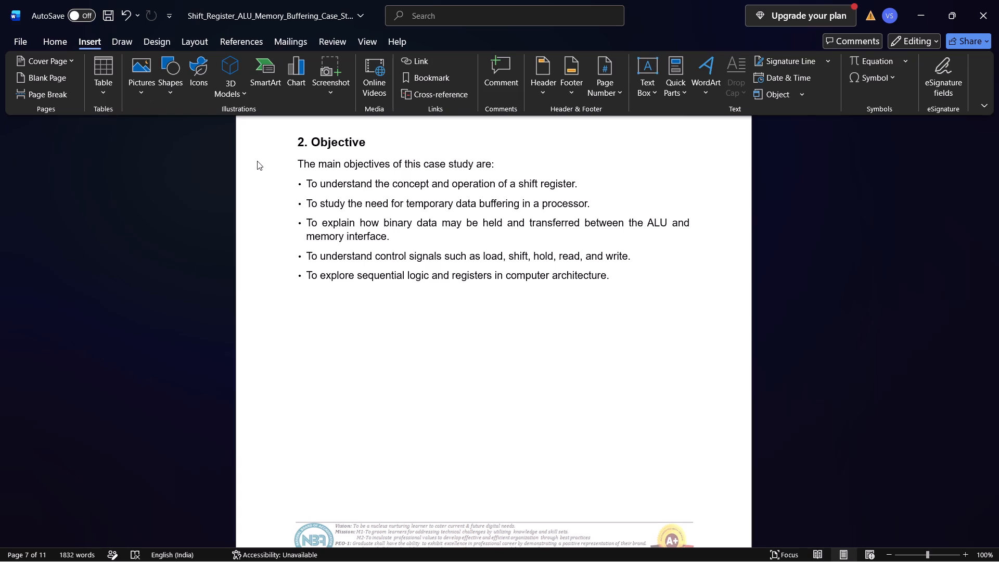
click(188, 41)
Apply a ½ pt solid page border in automatic color on all four sides of every page in the whole document.
click(158, 42)
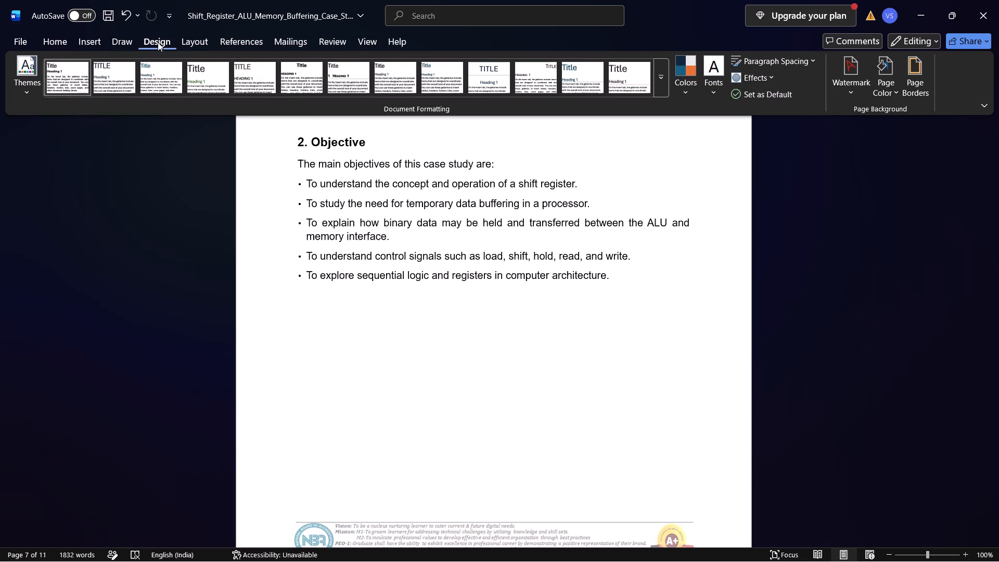
click(925, 81)
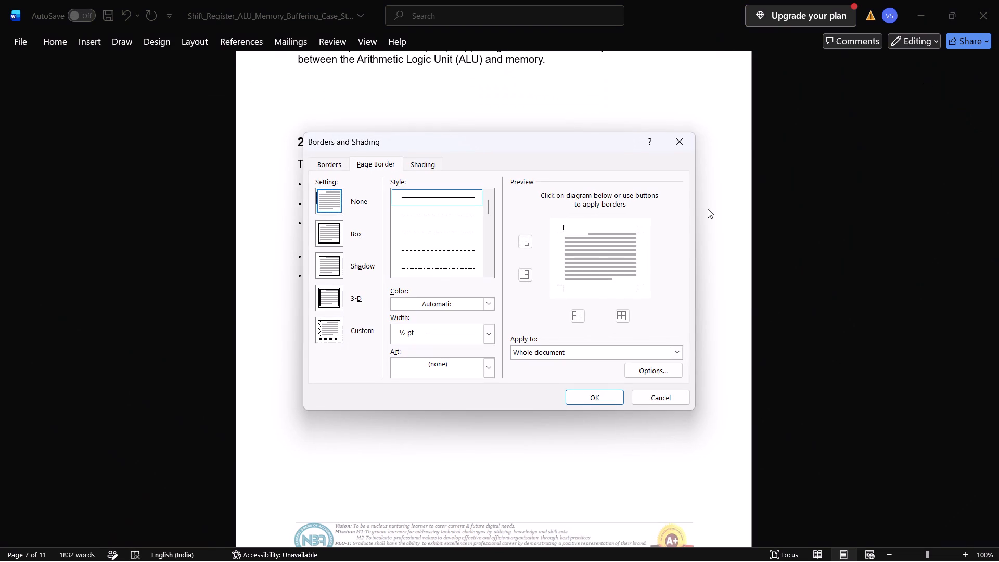
click(561, 246)
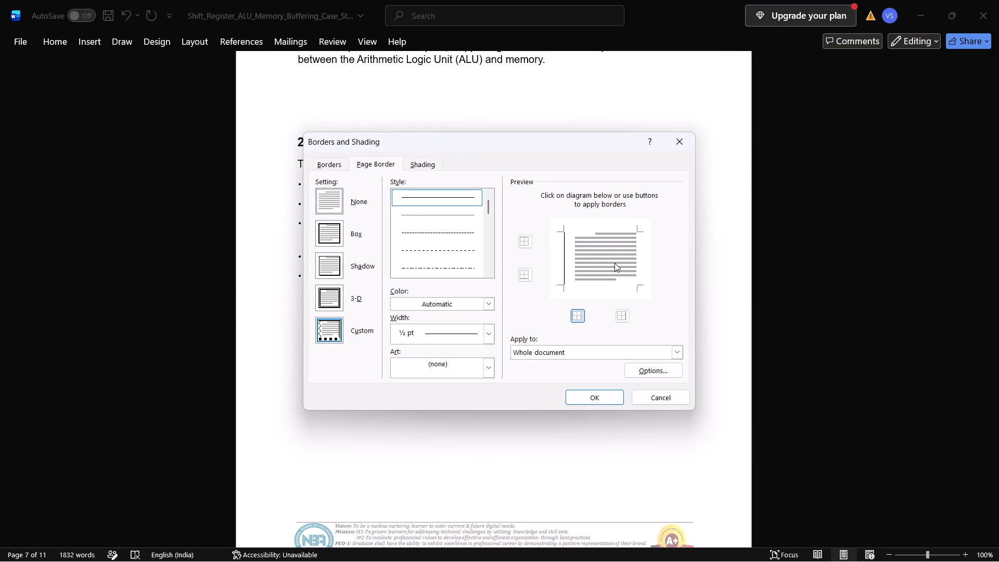
click(610, 287)
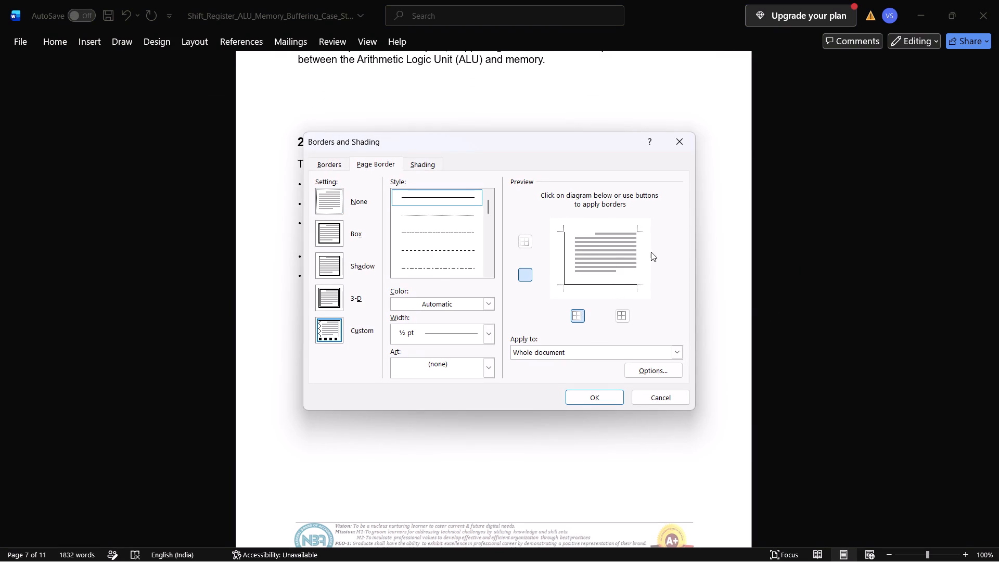
click(641, 253)
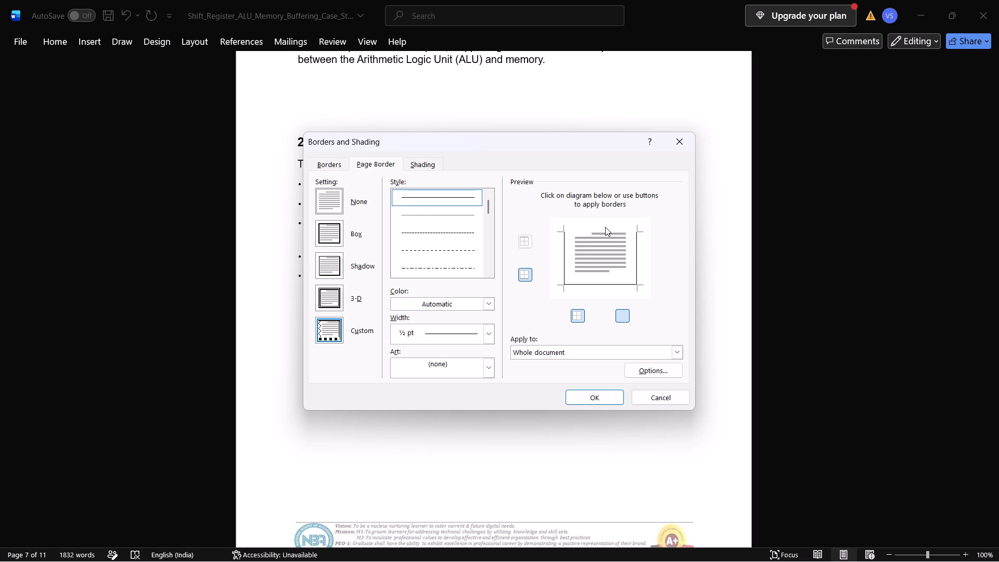
click(605, 227)
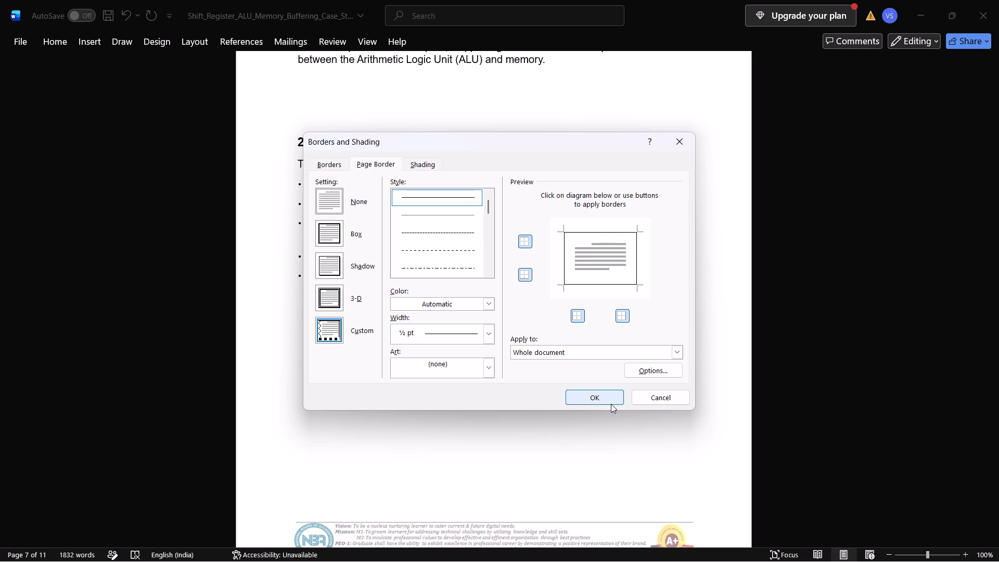
click(607, 399)
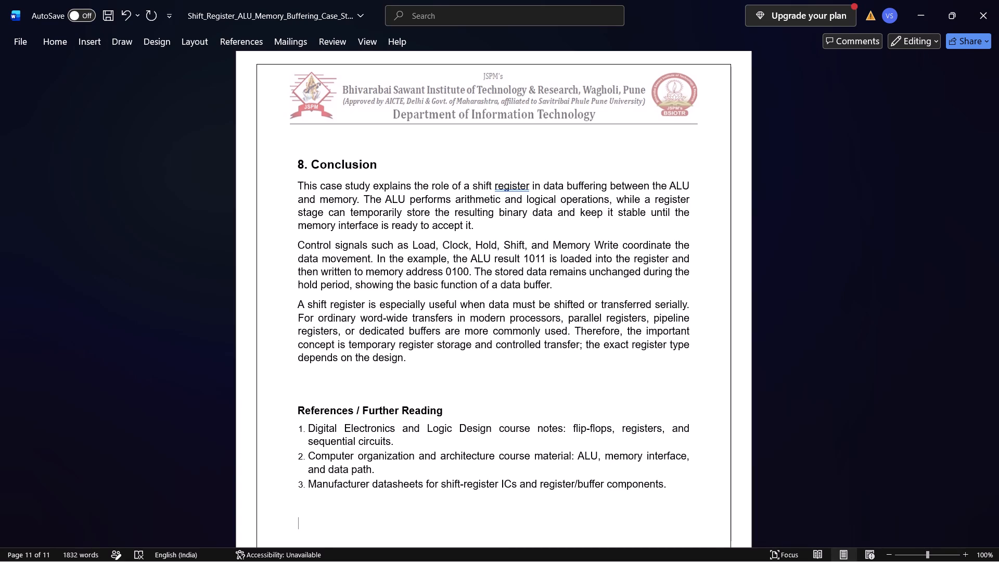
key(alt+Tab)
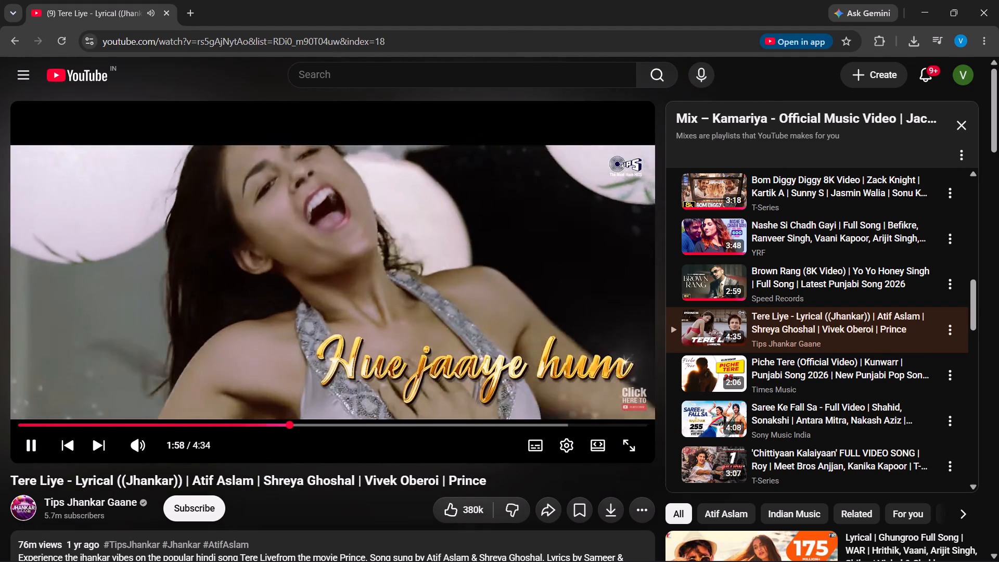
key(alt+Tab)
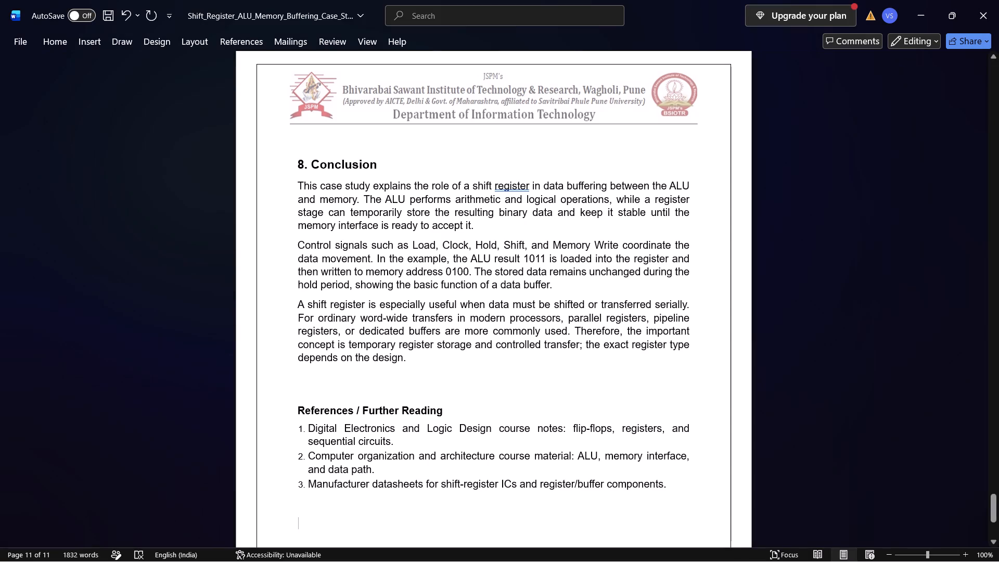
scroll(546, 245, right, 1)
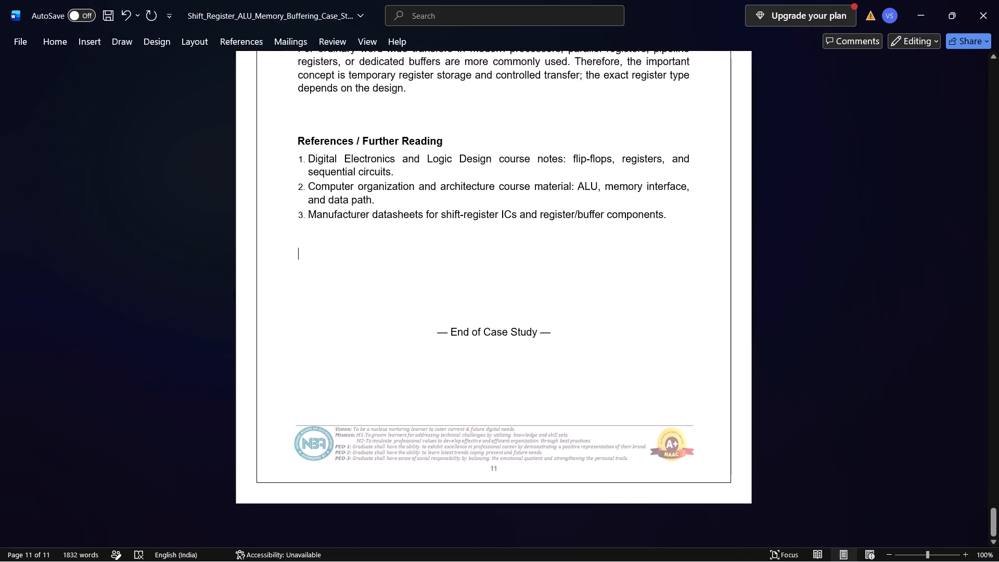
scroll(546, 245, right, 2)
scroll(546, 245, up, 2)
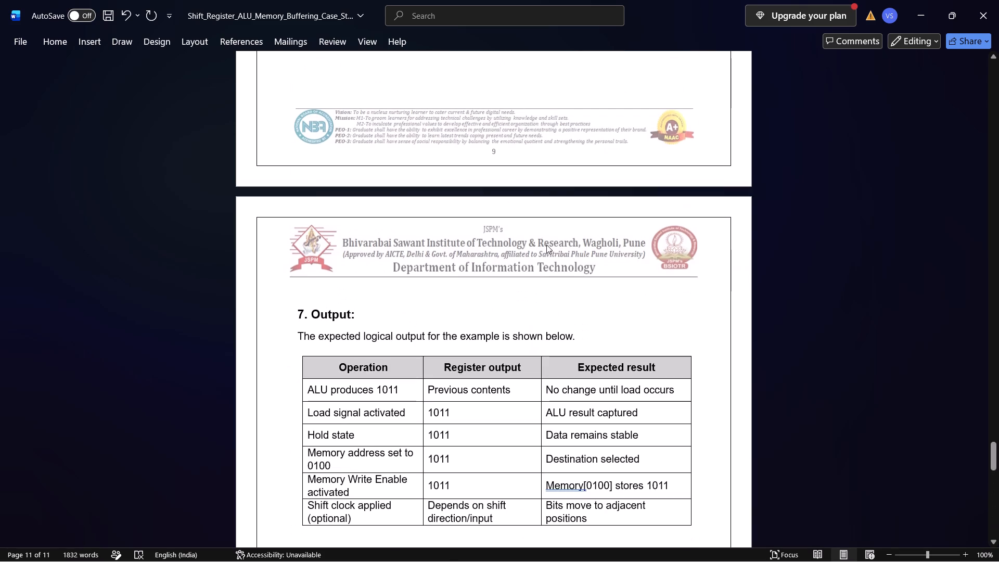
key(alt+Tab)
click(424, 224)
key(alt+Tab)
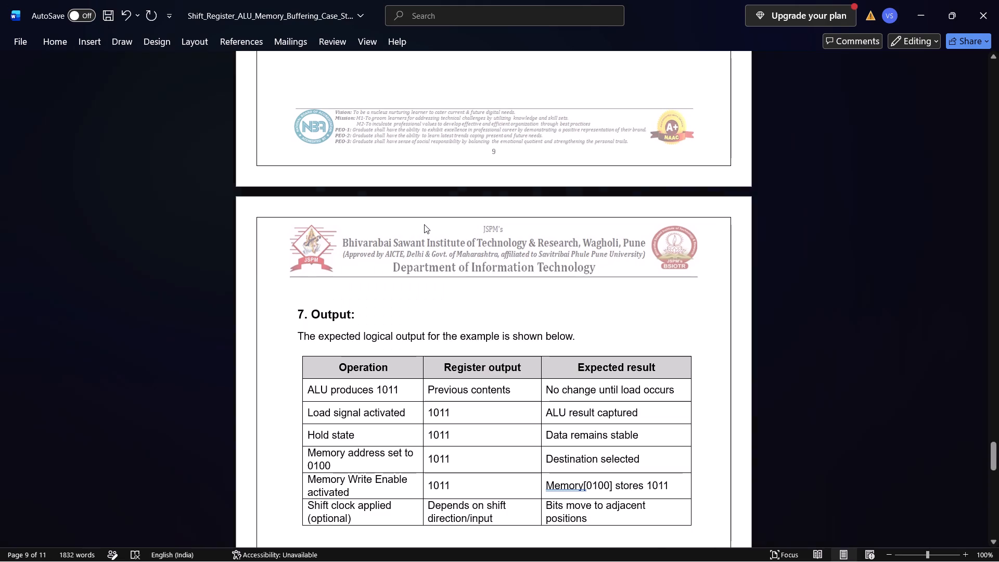
Examine the page border and content layout across the report, from the Output section up to the cover and through the opening sections.
scroll(424, 224, up, 11)
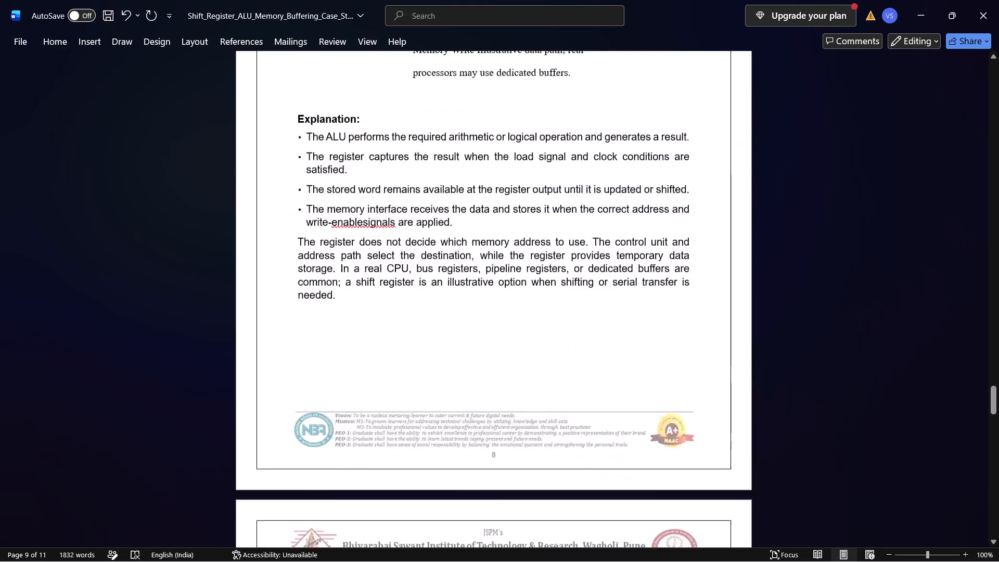
scroll(424, 224, up, 16)
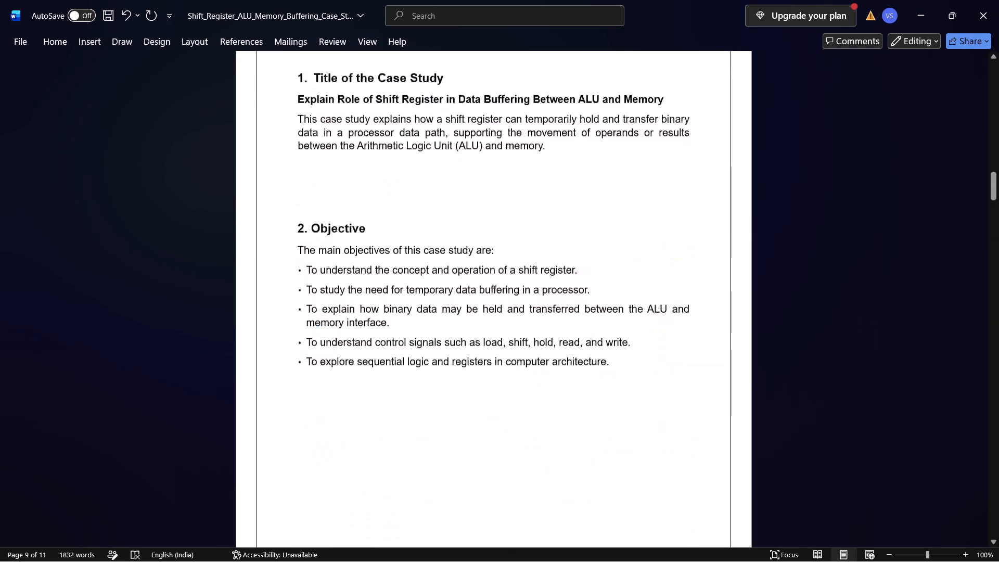
scroll(424, 224, up, 4)
scroll(545, 258, down, 2)
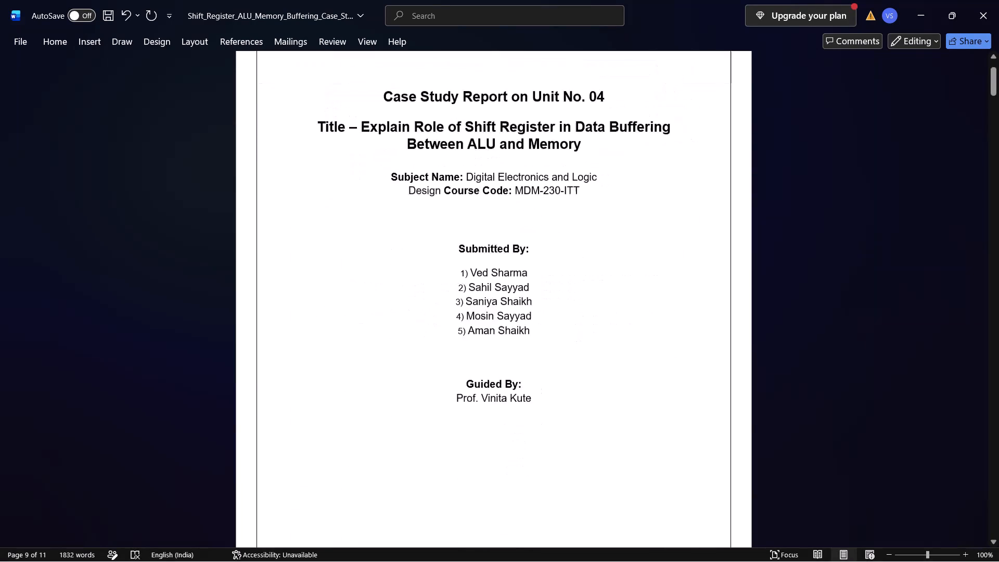
scroll(545, 258, down, 3)
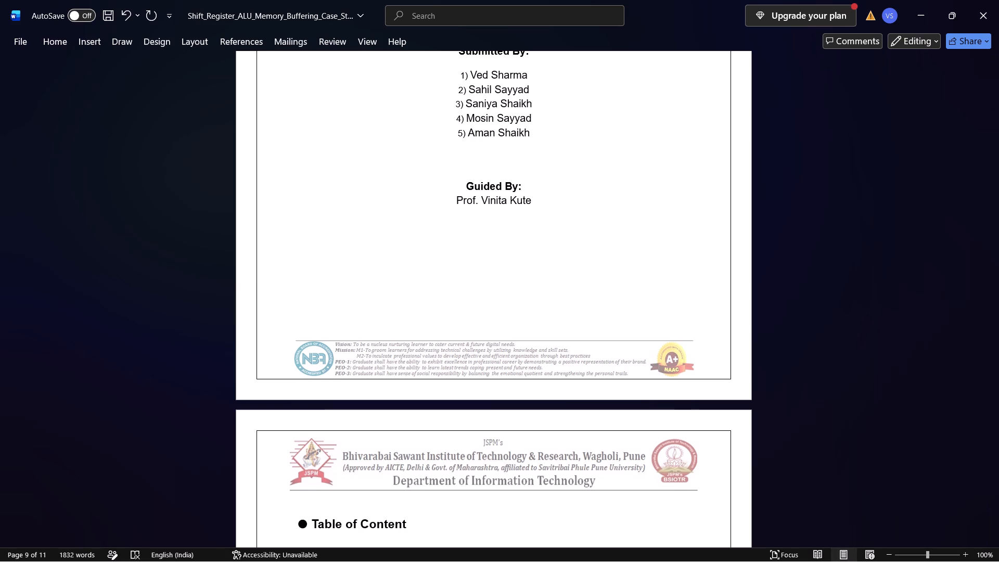
scroll(545, 258, down, 5)
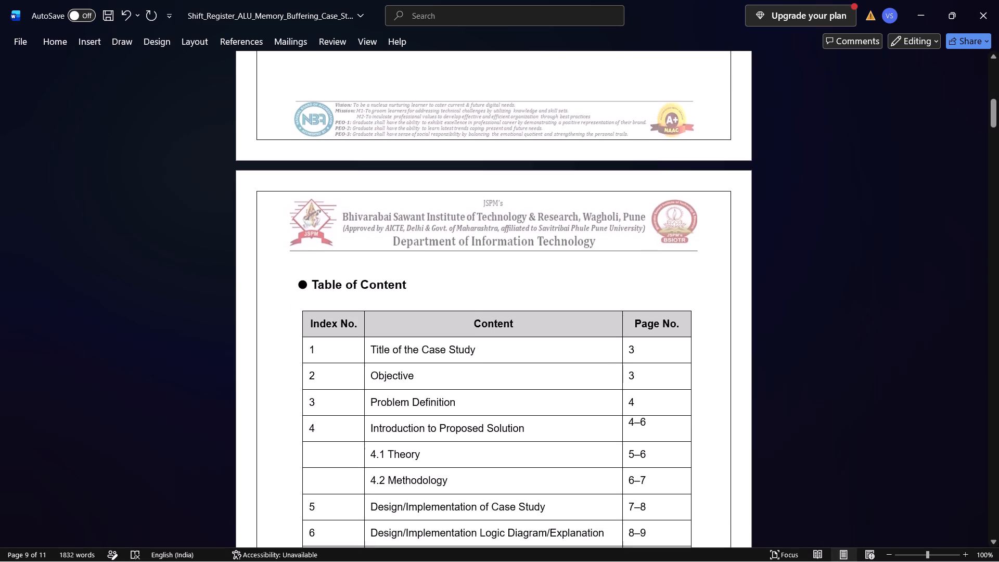
scroll(545, 258, down, 4)
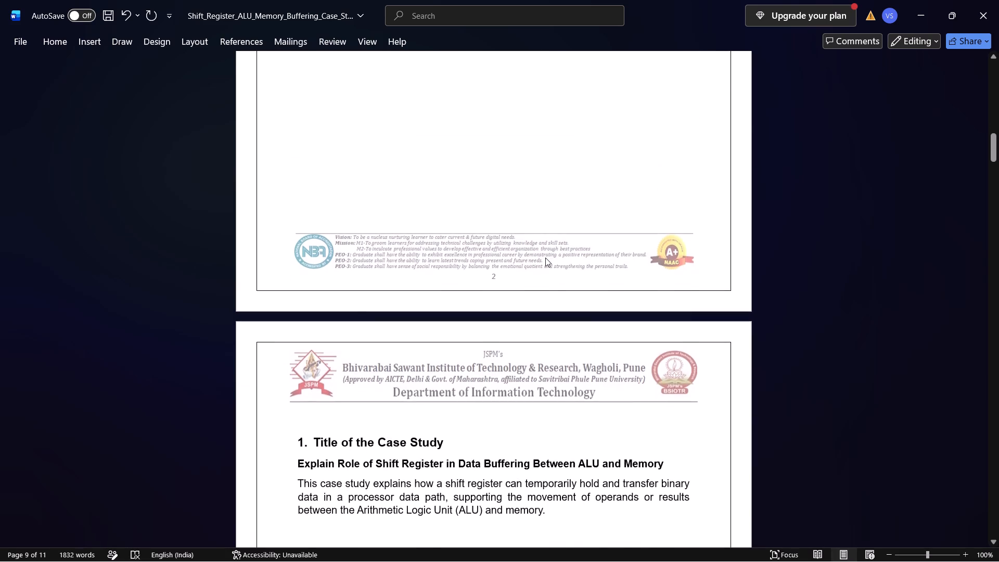
scroll(545, 258, down, 9)
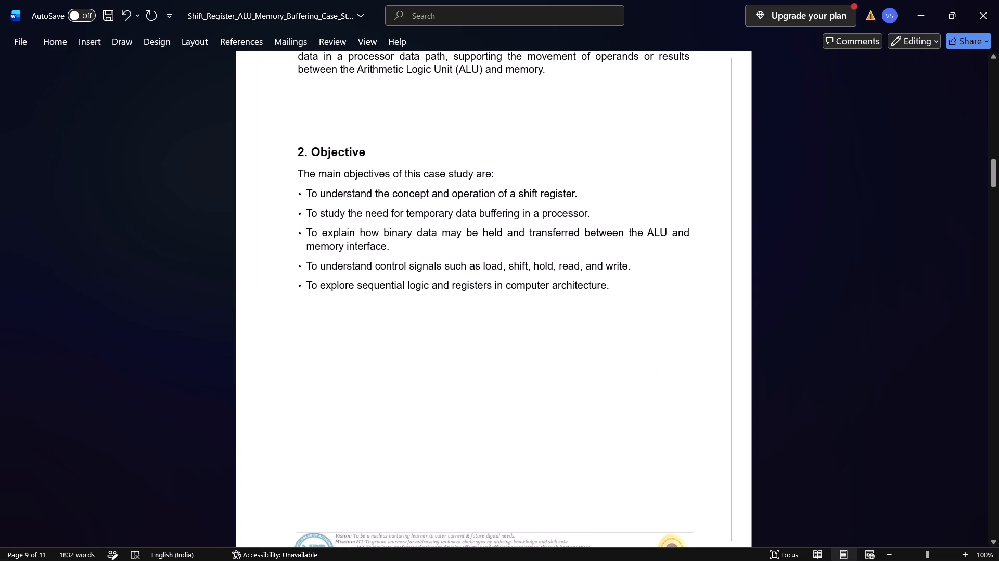
scroll(545, 258, right, 1)
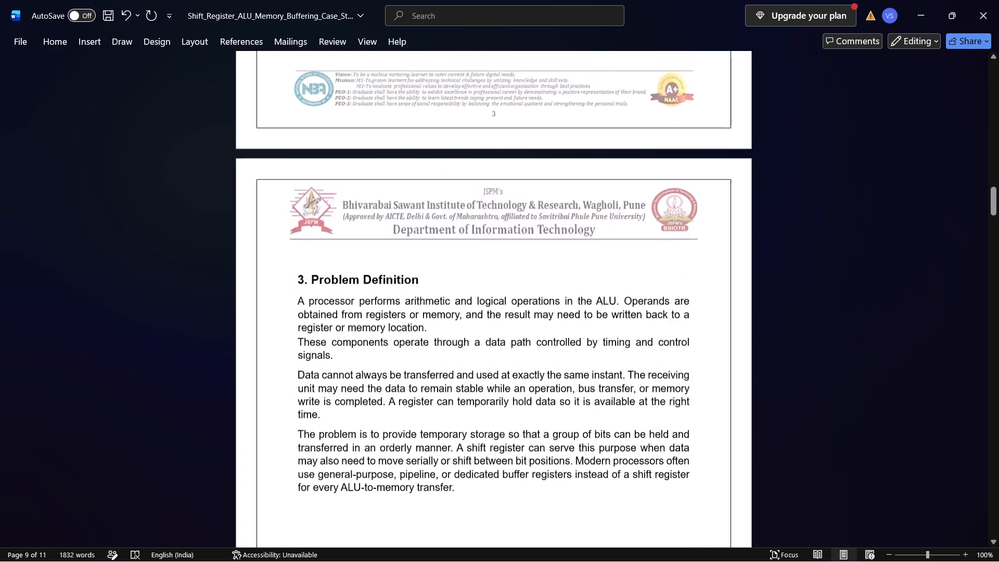
scroll(545, 258, right, 1)
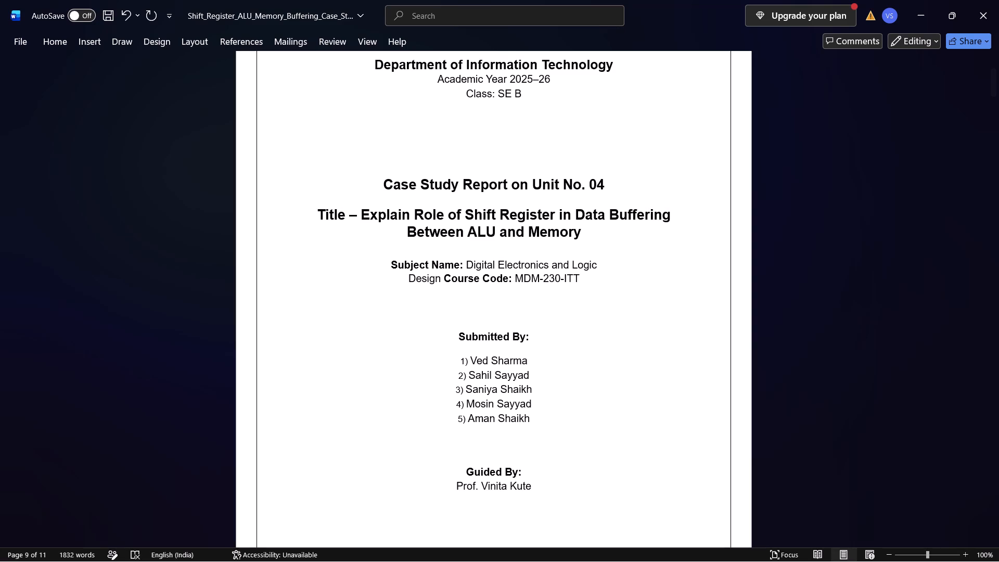
Save the report as a Word document named DELD_CS_VED_04 in the Downloads folder and close it.
scroll(585, 302, up, 3)
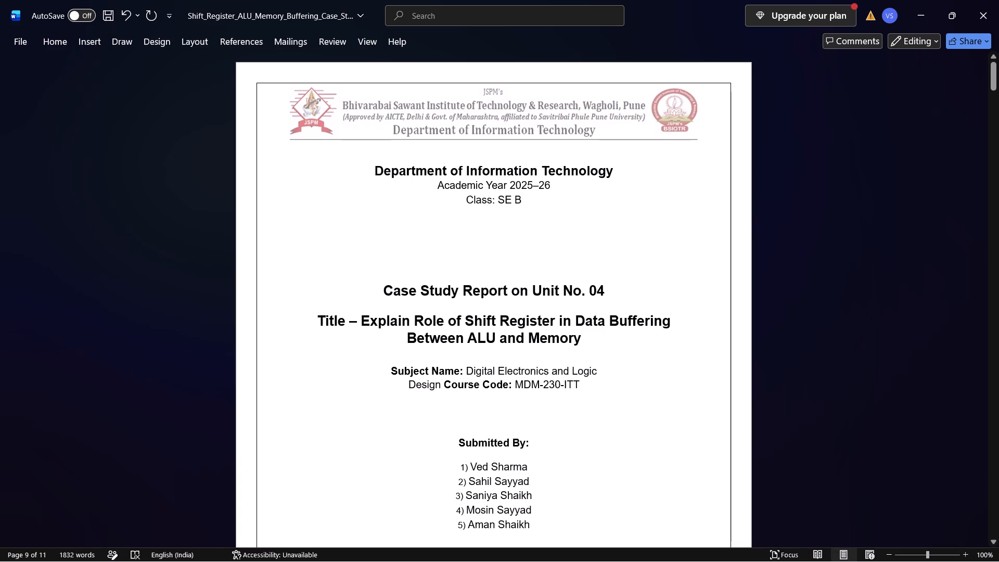
key(ctrl+s)
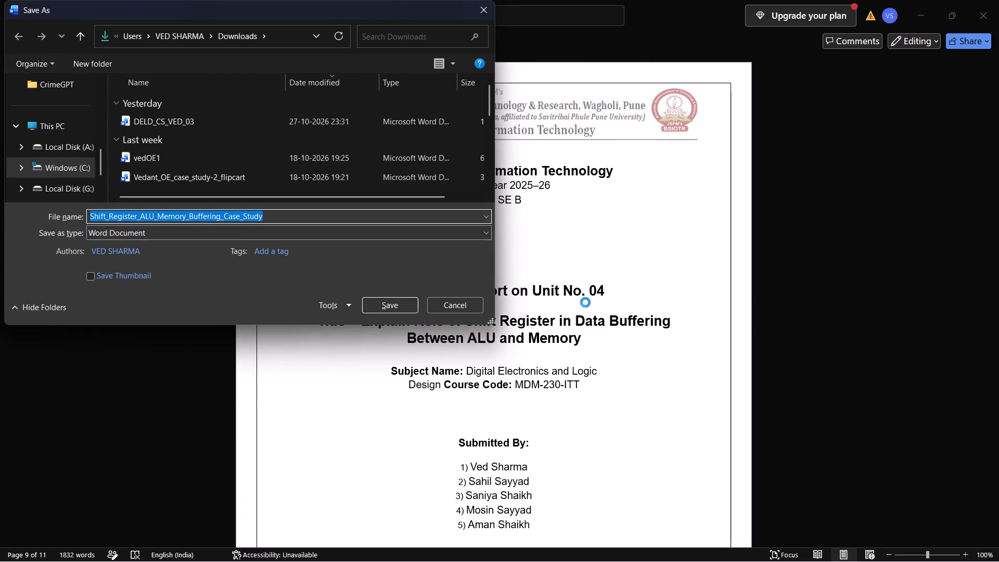
text(DELD)
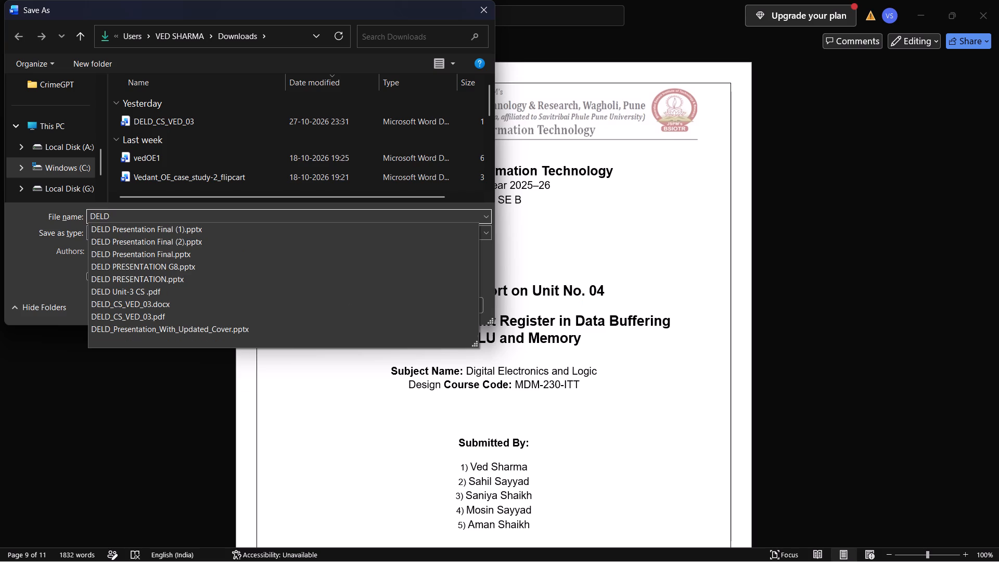
key(shift+underscore)
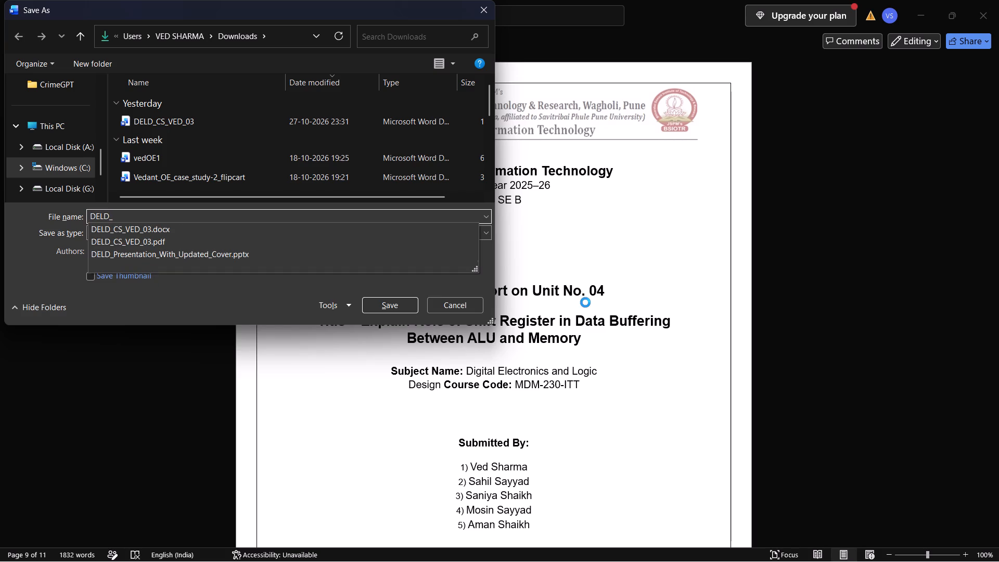
text(CS)
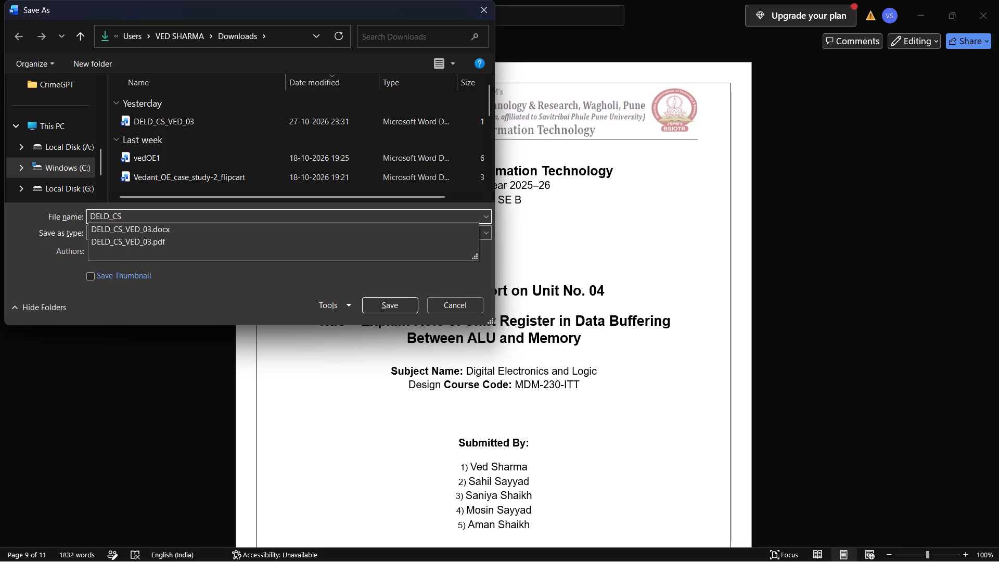
key(shift+underscore)
text(VED_)
key(0)
key(4)
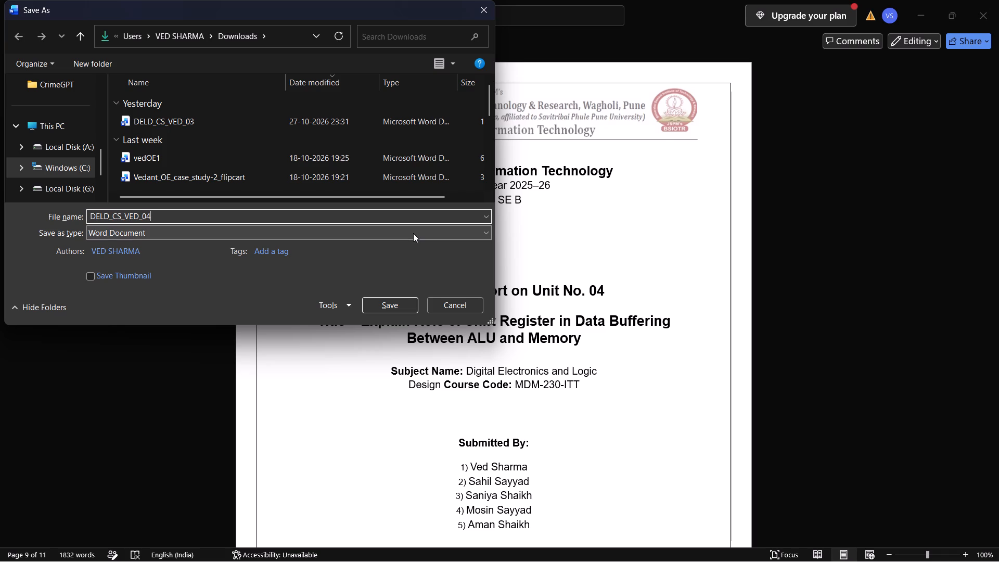
key(Return)
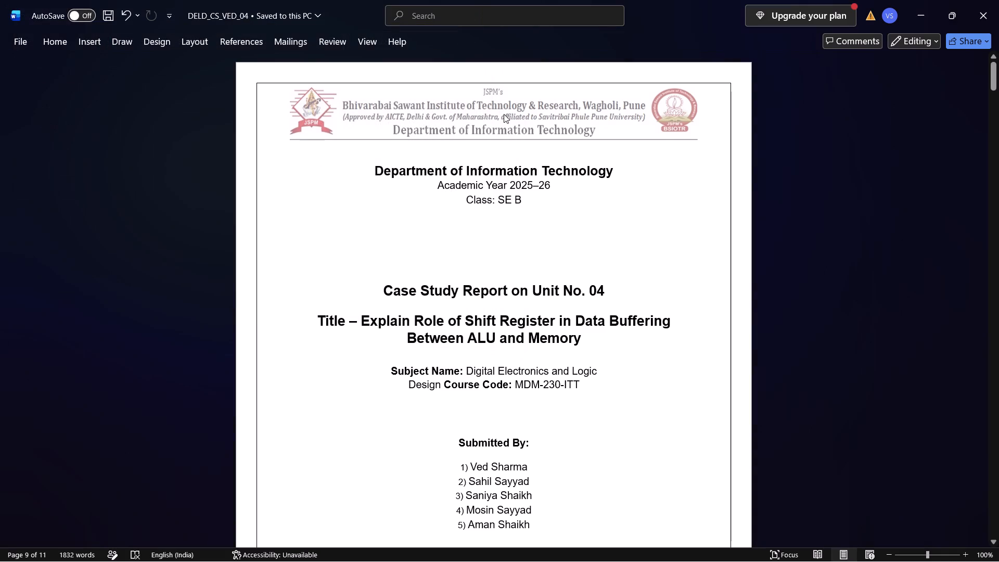
click(994, 2)
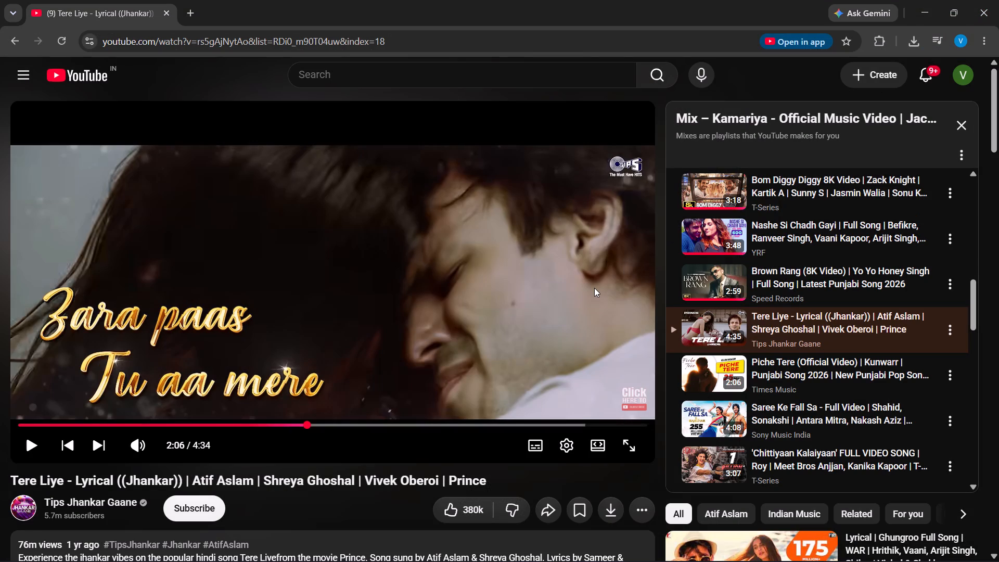
In Chrome, search for "word to pdf converter" in a new tab and open iLovePDF's Word to PDF tool.
click(187, 2)
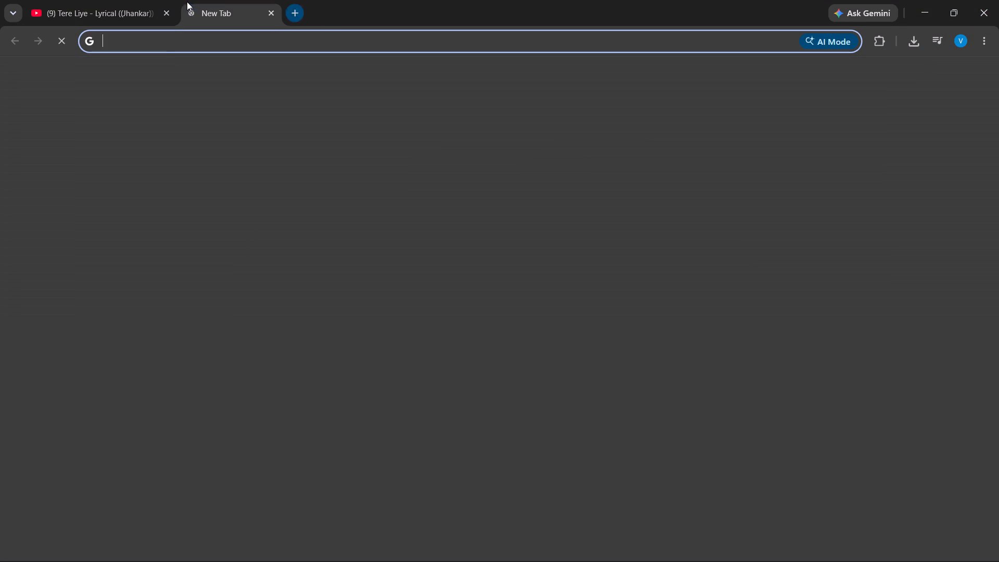
click(170, 50)
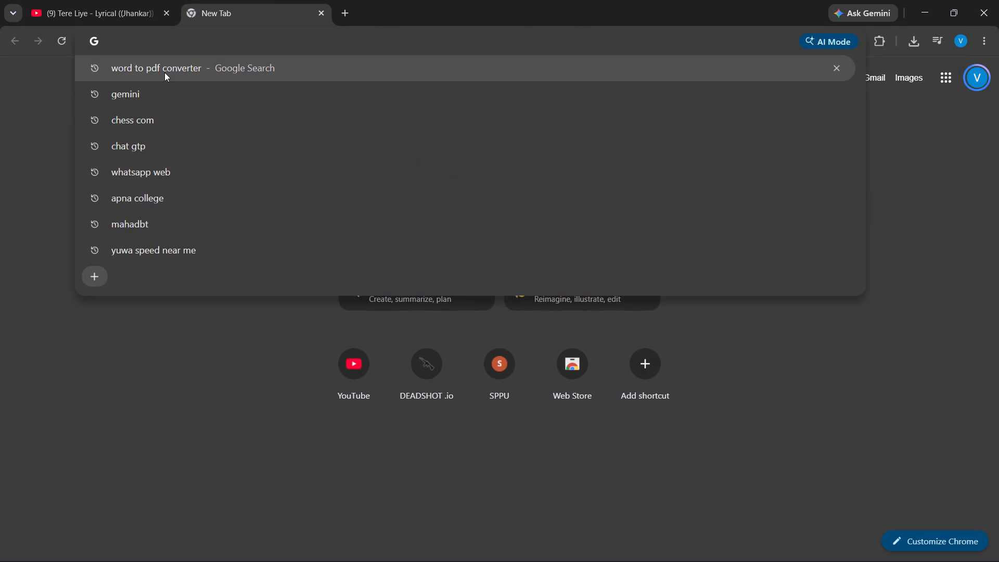
click(164, 72)
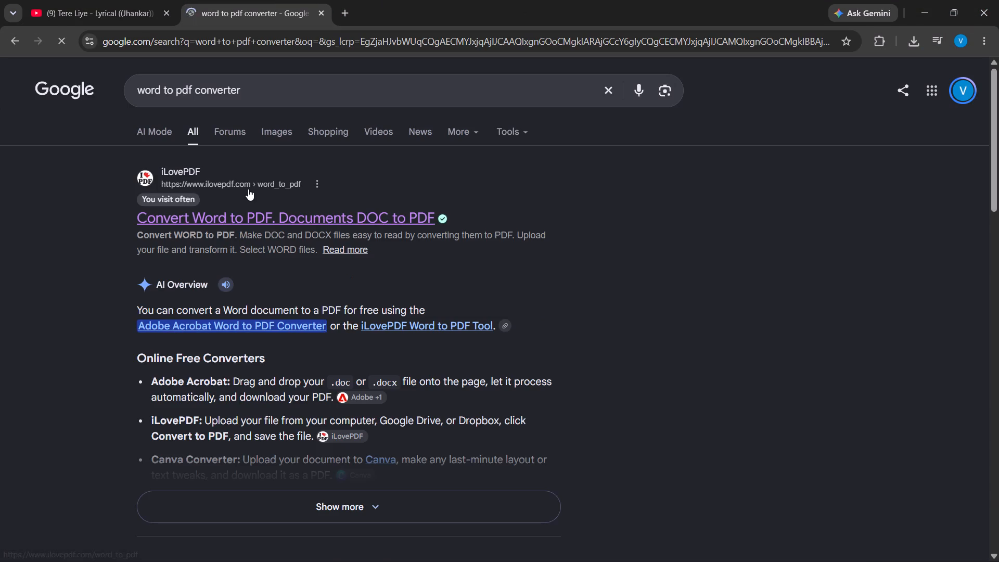
click(271, 211)
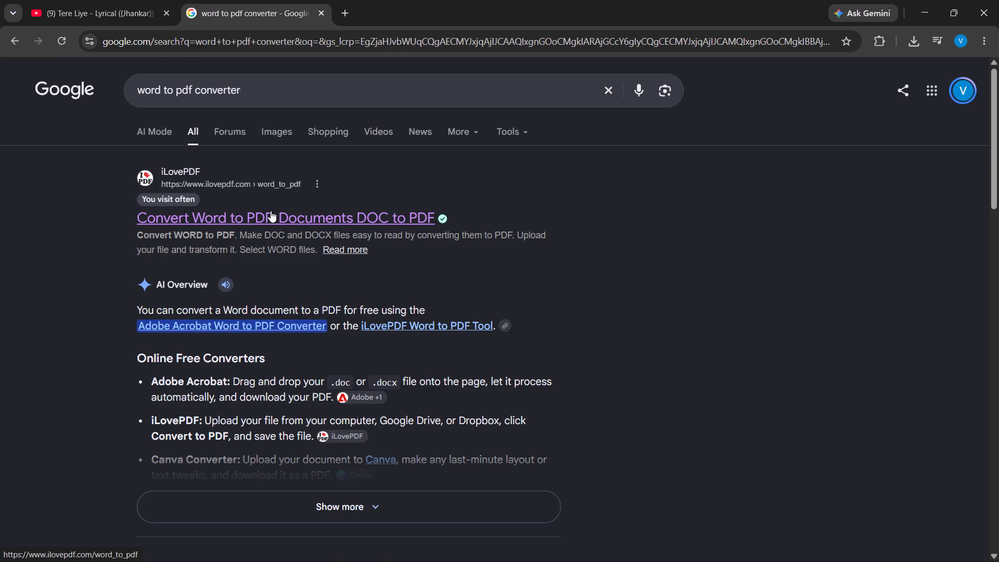
Convert the DELD_CS_VED_04 Word file from Downloads to PDF and download the result.
click(519, 219)
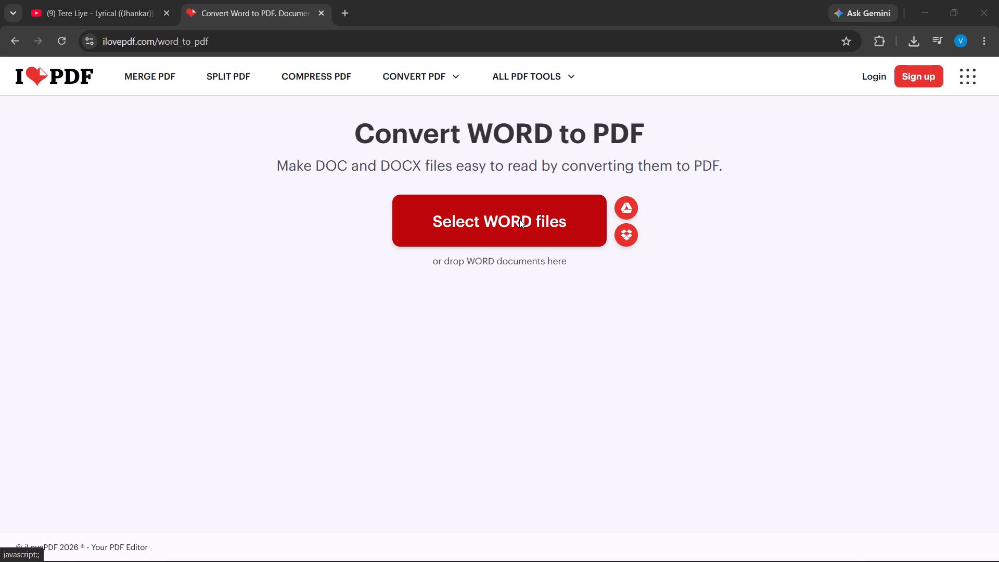
click(210, 123)
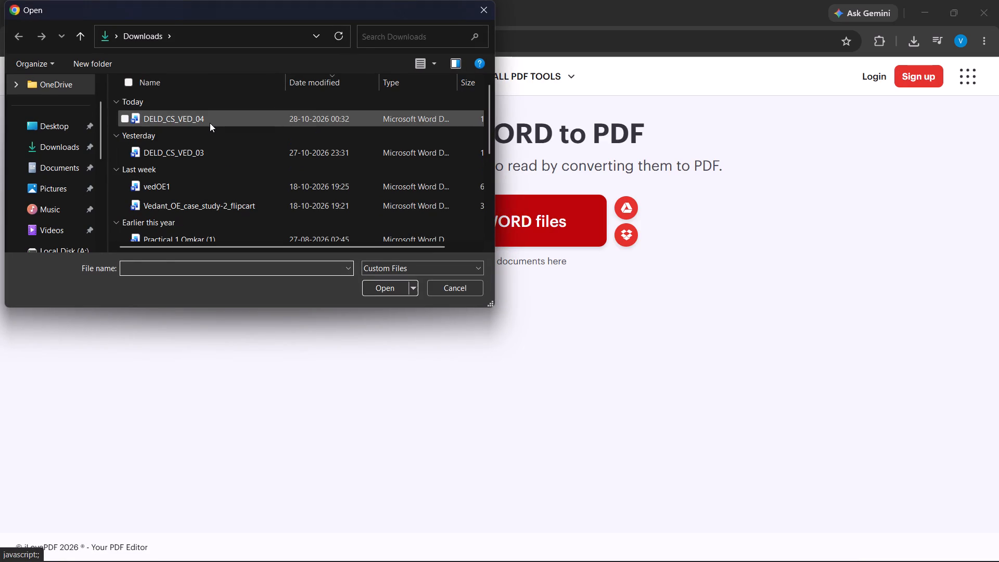
click(388, 291)
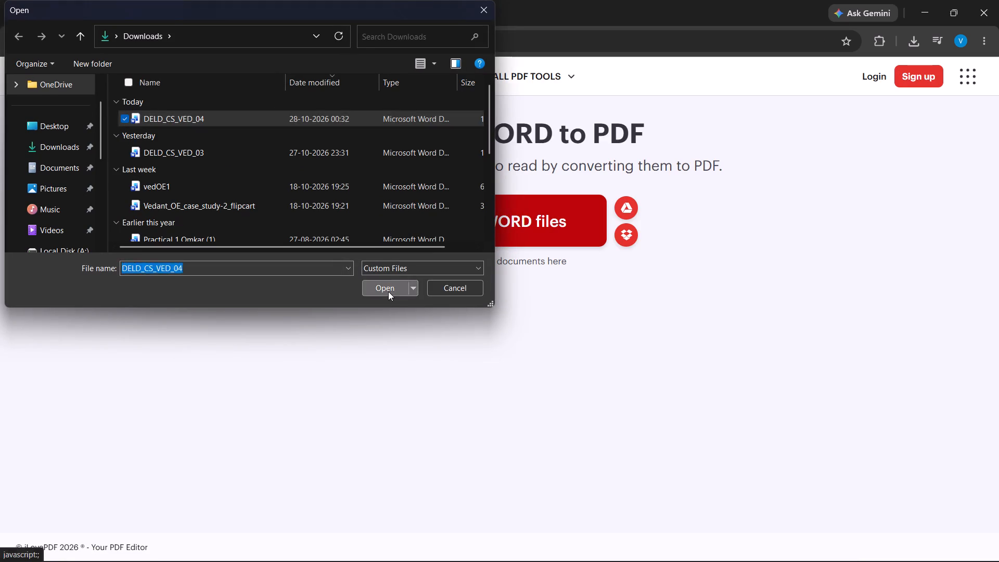
click(800, 534)
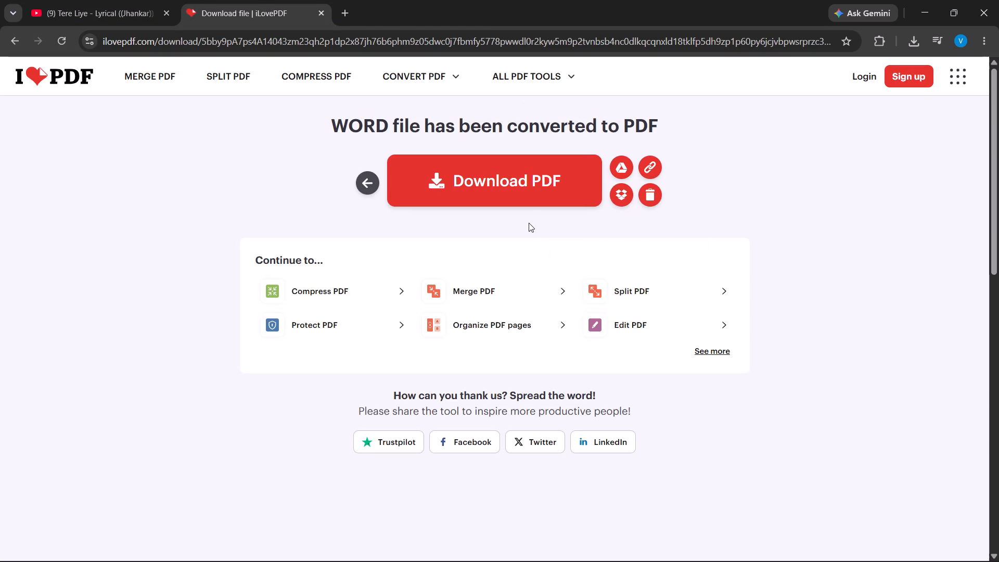
click(513, 201)
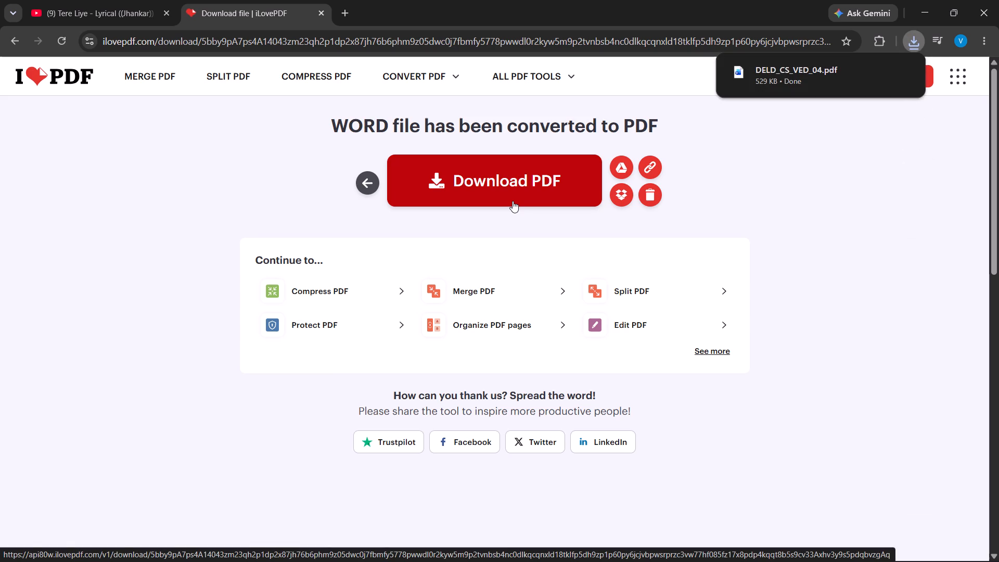
Open the downloaded DELD_CS_VED_04.pdf and examine its layout, borders and diagrams from the cover page through the references.
double_click(788, 75)
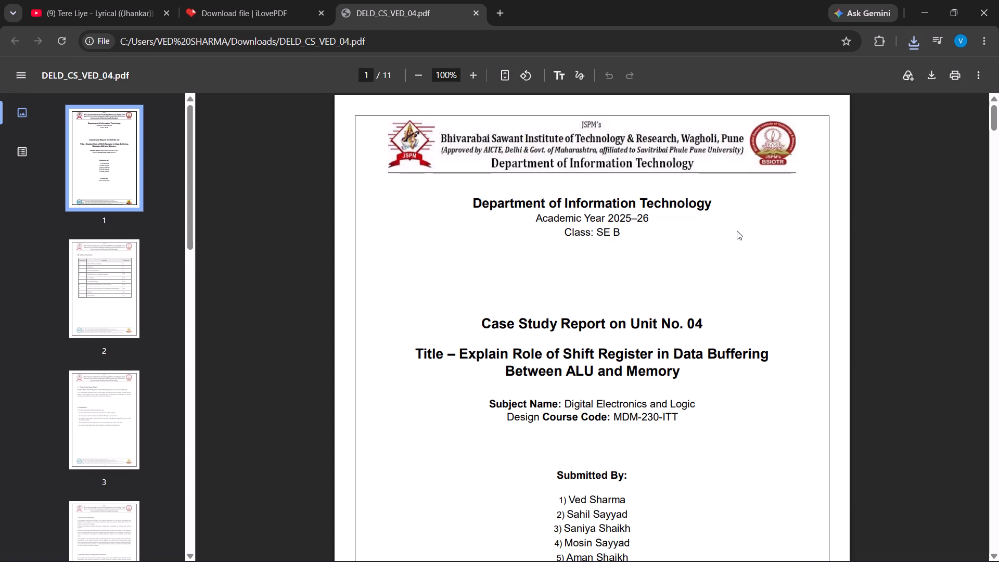
scroll(737, 231, down, 6)
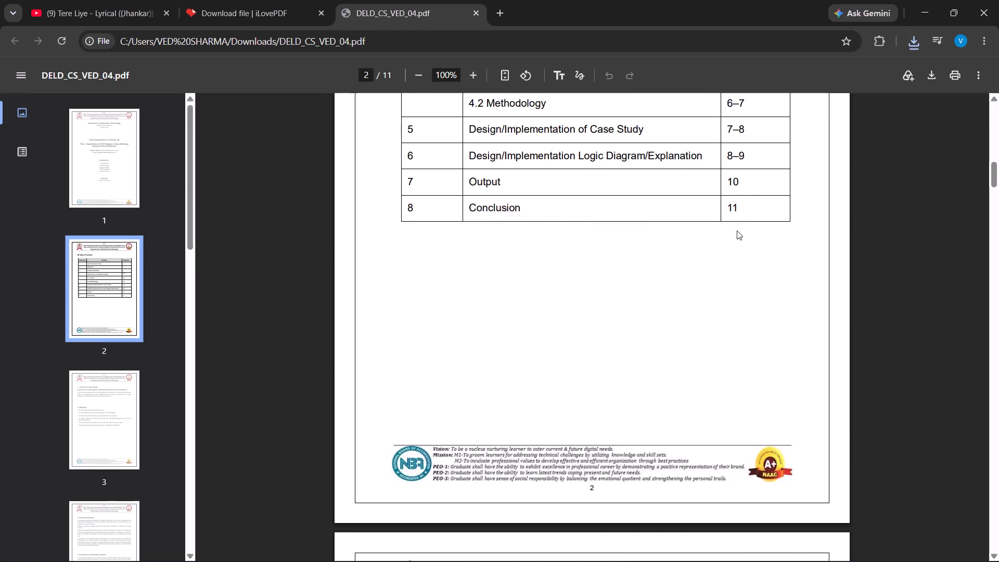
scroll(737, 231, down, 8)
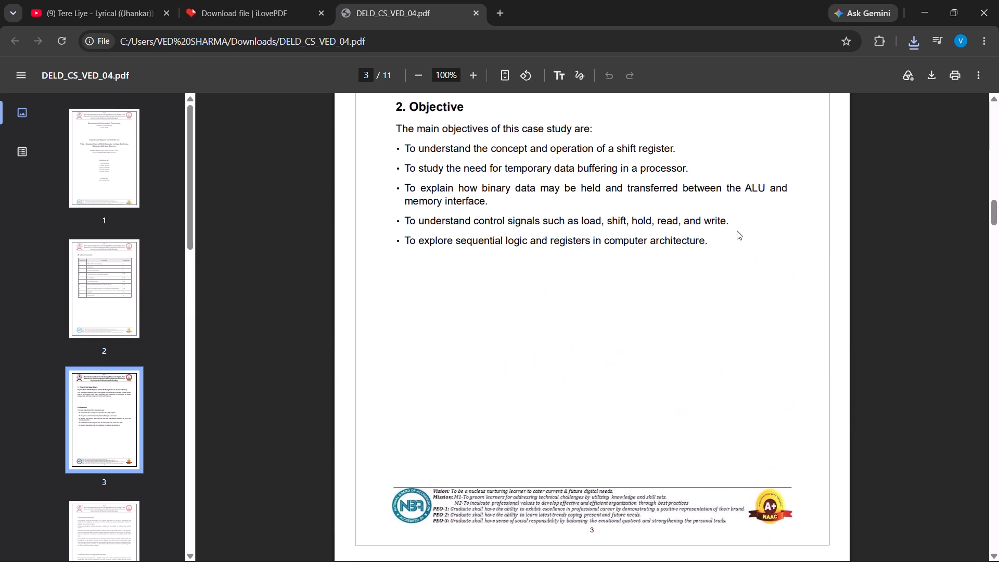
scroll(737, 231, down, 7)
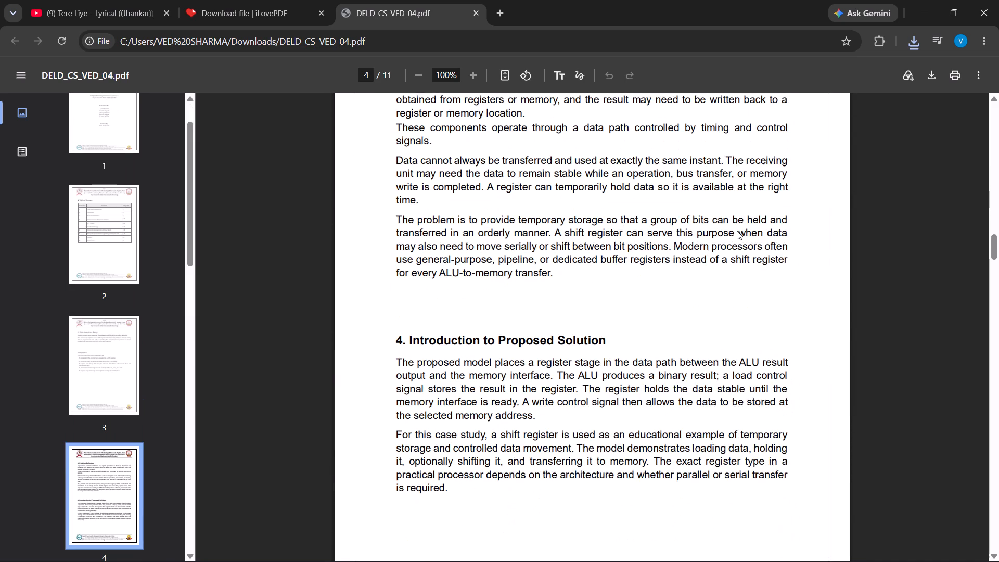
scroll(737, 231, down, 16)
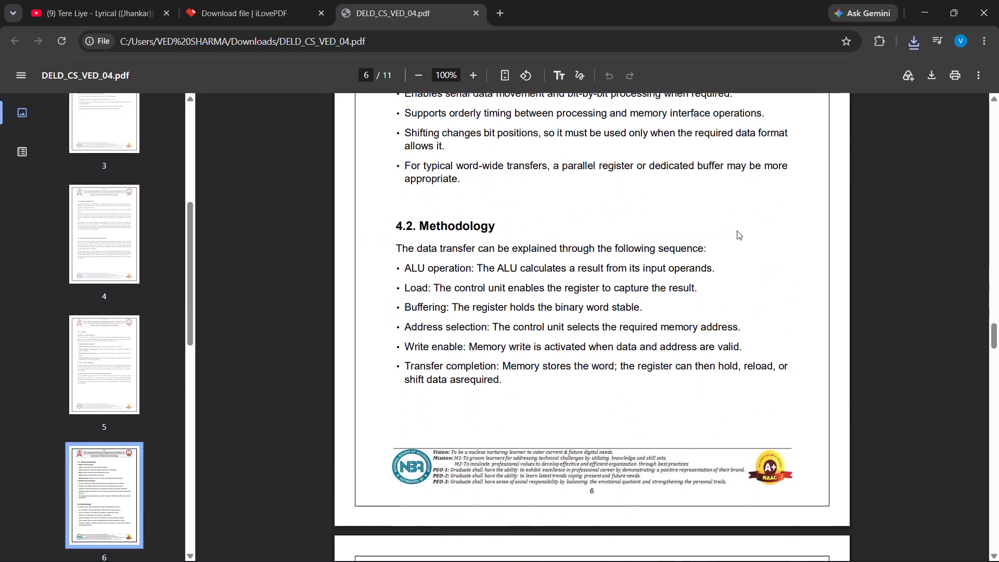
scroll(737, 231, down, 14)
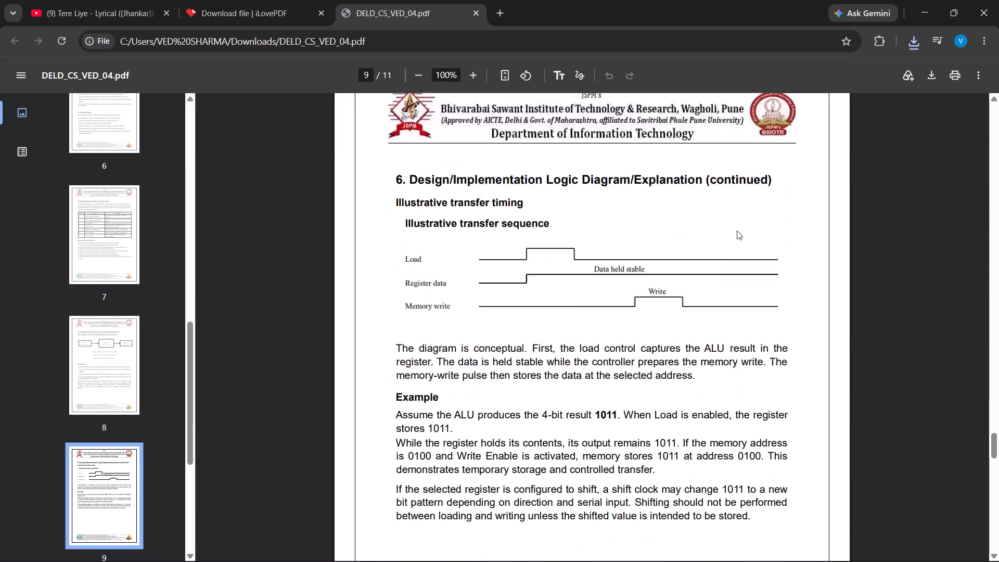
scroll(737, 231, down, 3)
right_click(737, 231)
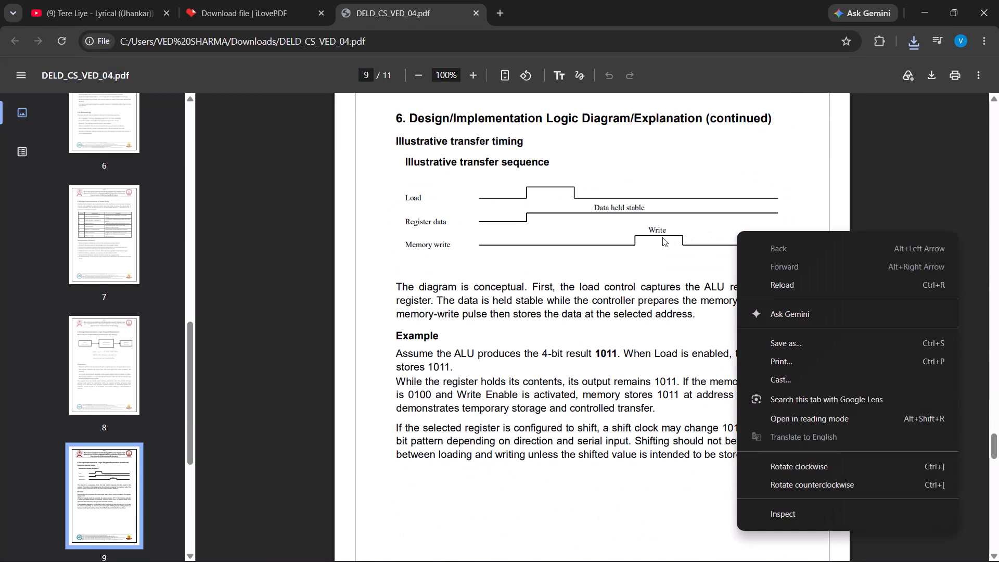
click(662, 237)
scroll(662, 237, down, 5)
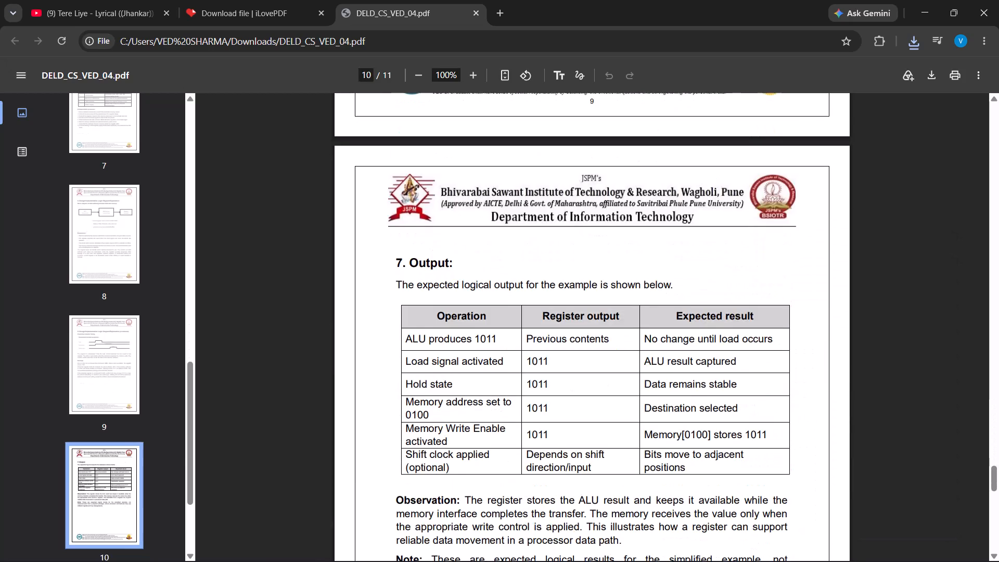
scroll(662, 237, down, 9)
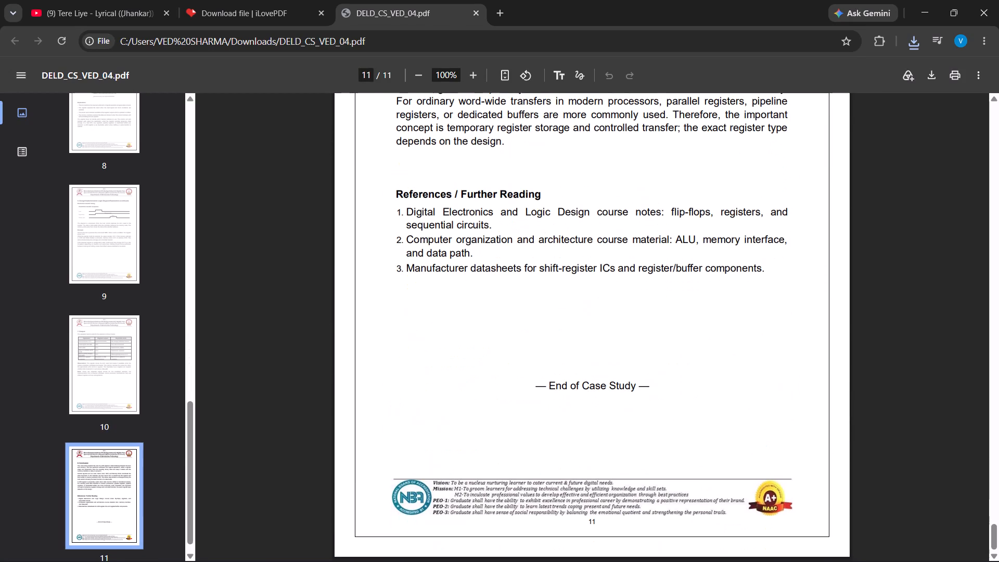
scroll(662, 237, down, 3)
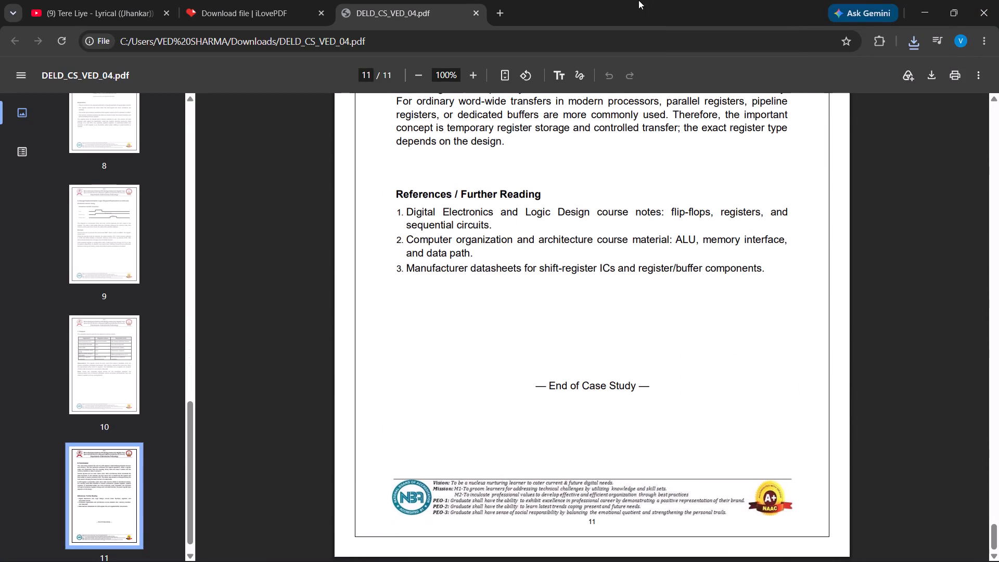
Close the iLovePDF download page and the PDF, and close the browser window.
click(325, 15)
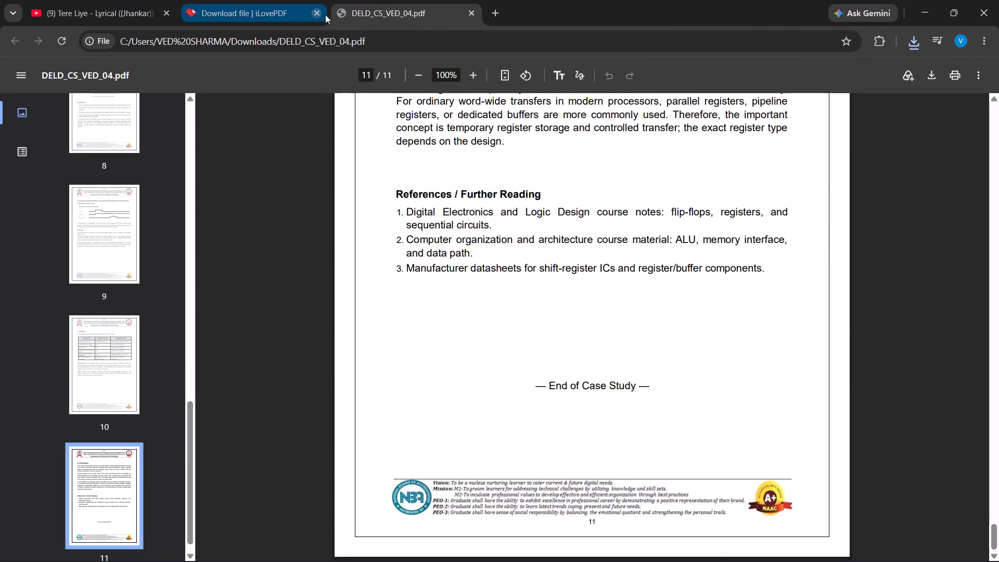
click(325, 15)
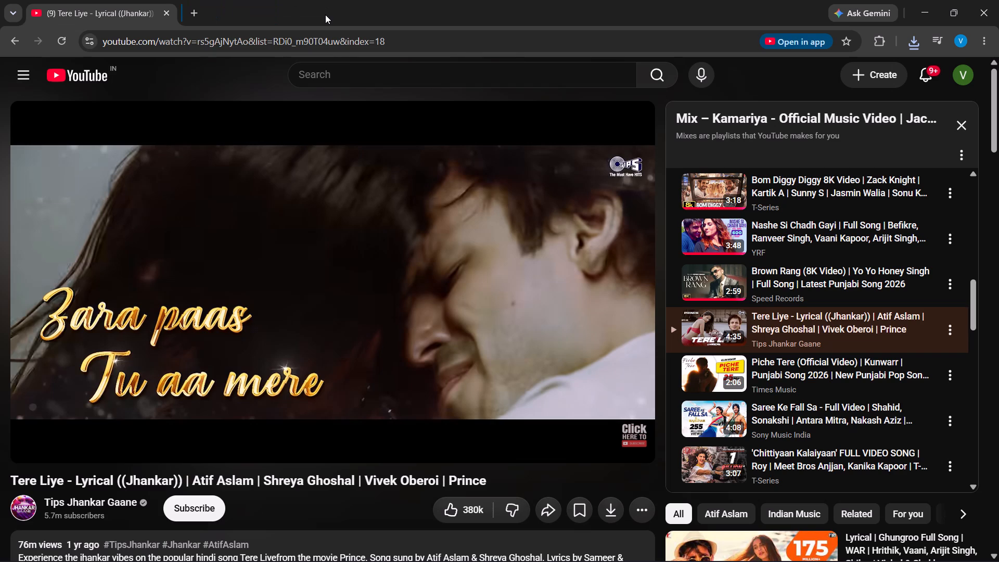
key(alt+Tab)
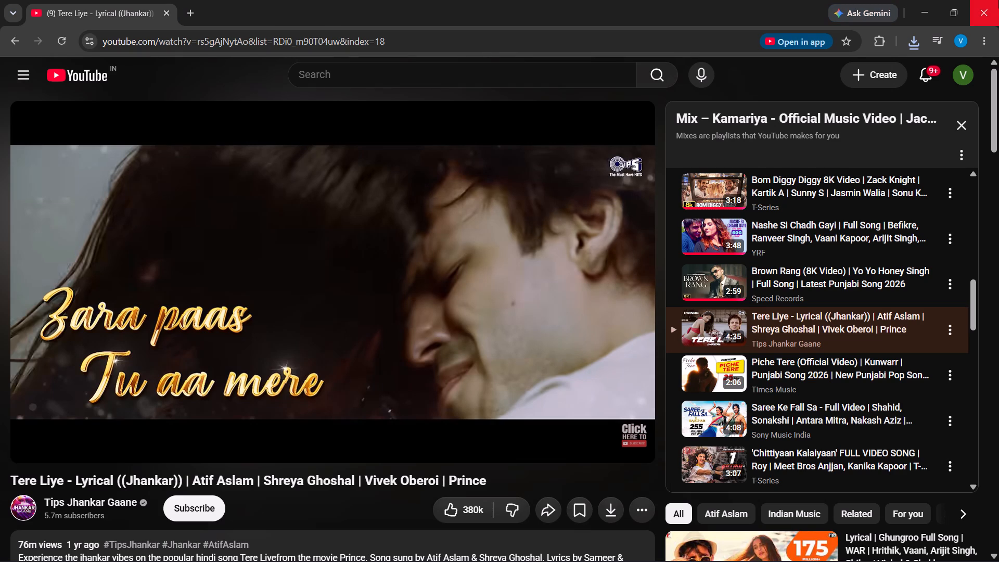
click(998, 0)
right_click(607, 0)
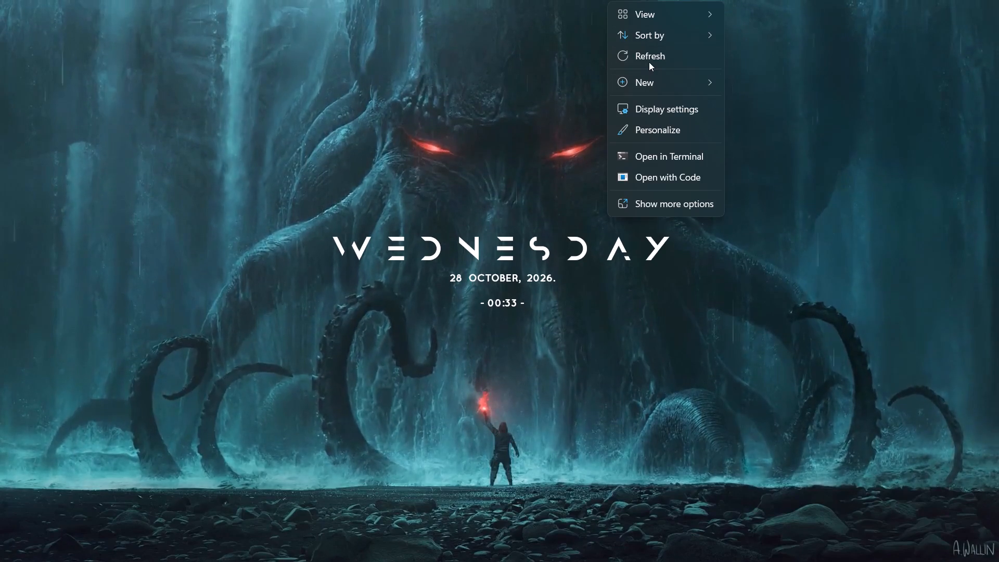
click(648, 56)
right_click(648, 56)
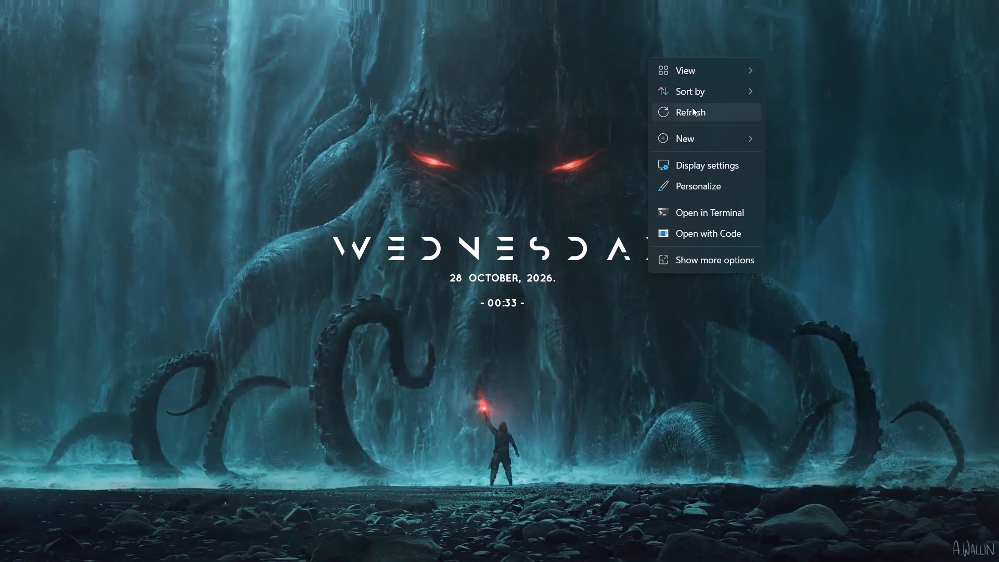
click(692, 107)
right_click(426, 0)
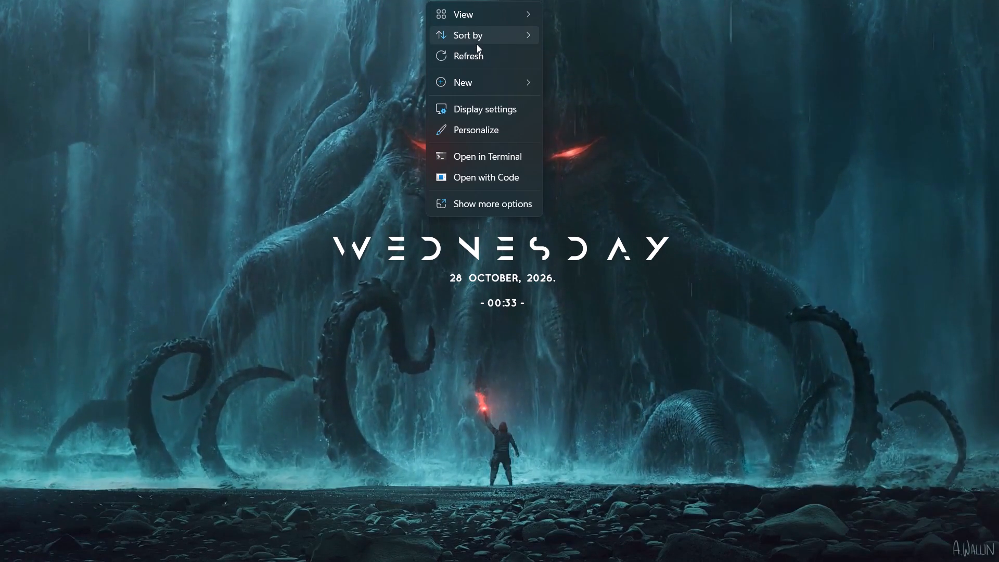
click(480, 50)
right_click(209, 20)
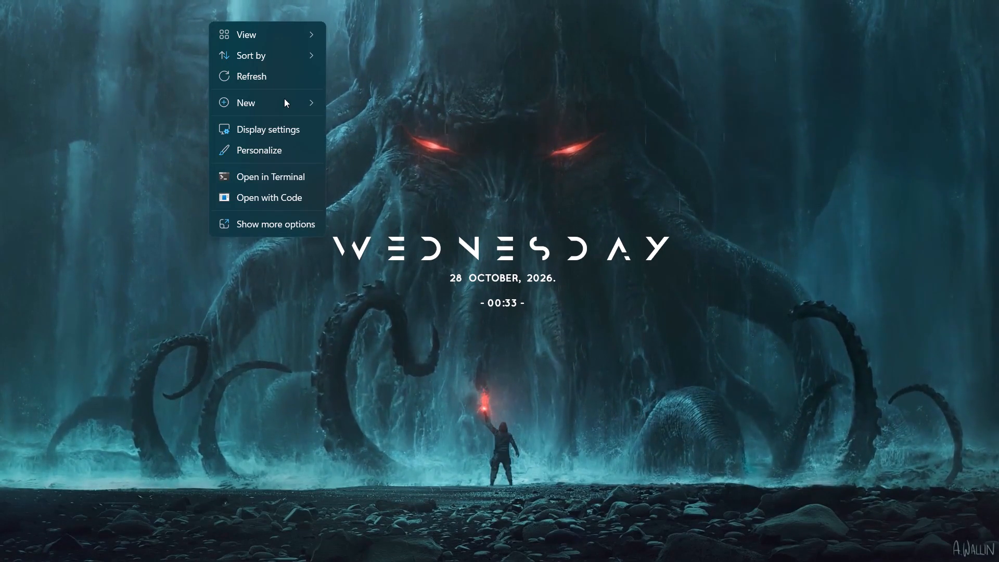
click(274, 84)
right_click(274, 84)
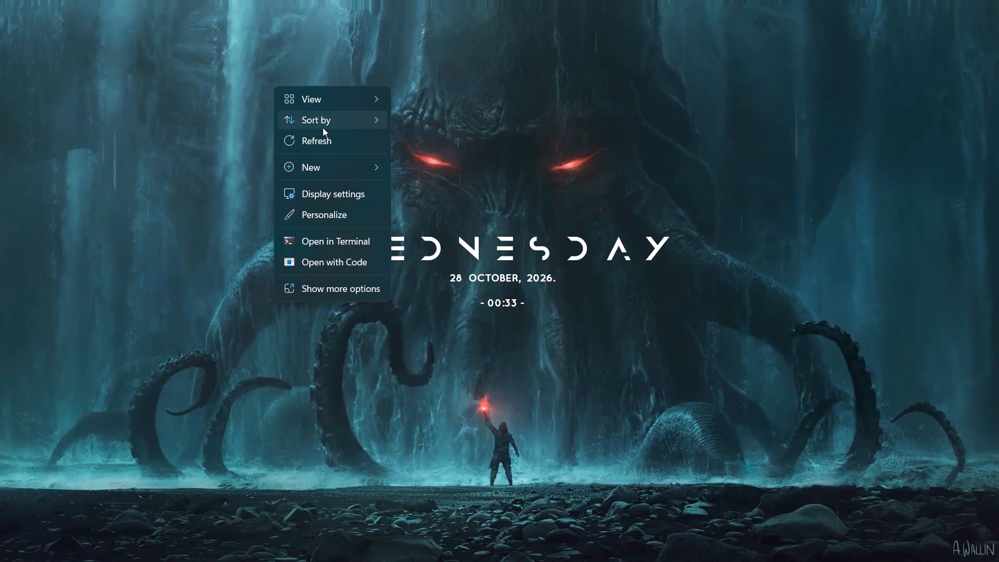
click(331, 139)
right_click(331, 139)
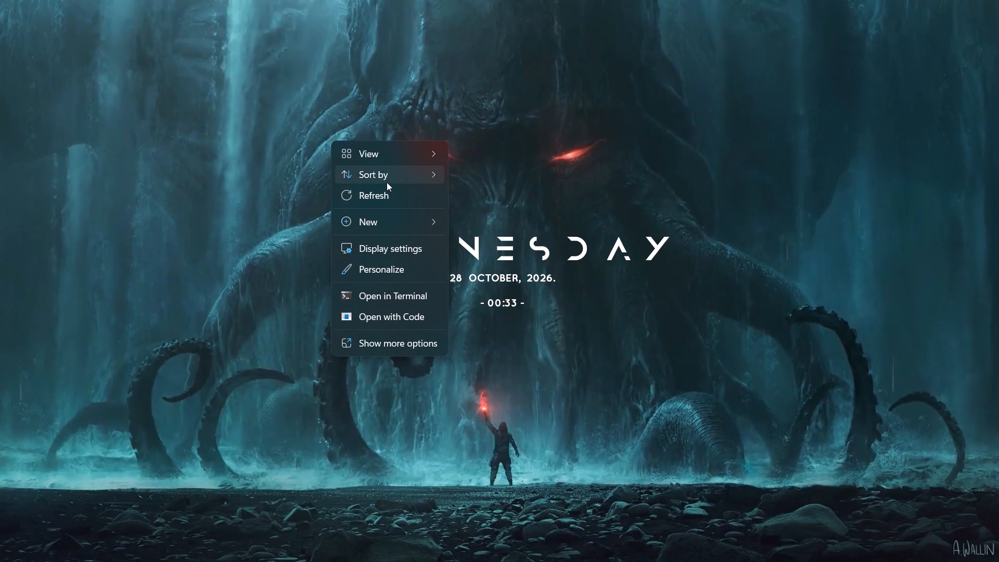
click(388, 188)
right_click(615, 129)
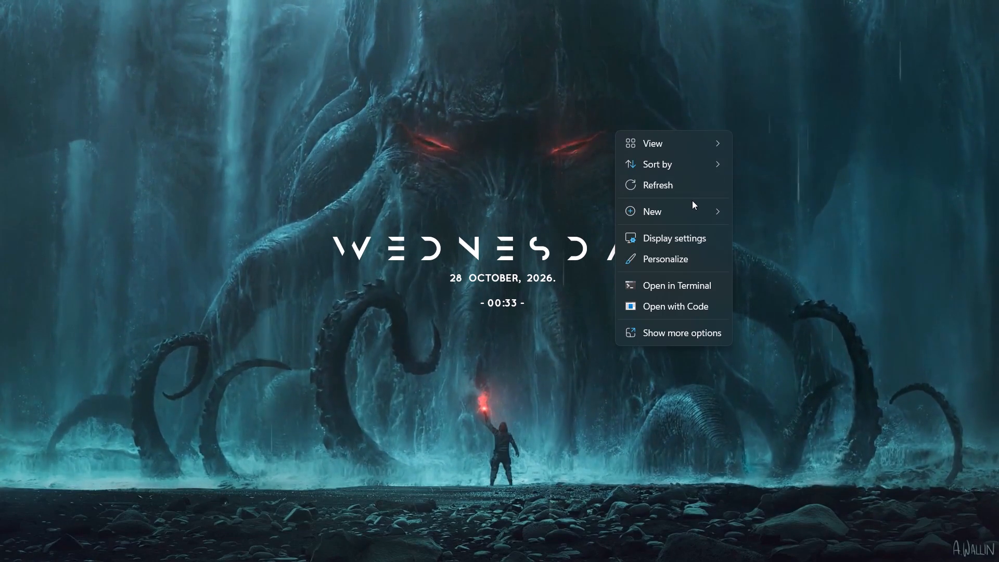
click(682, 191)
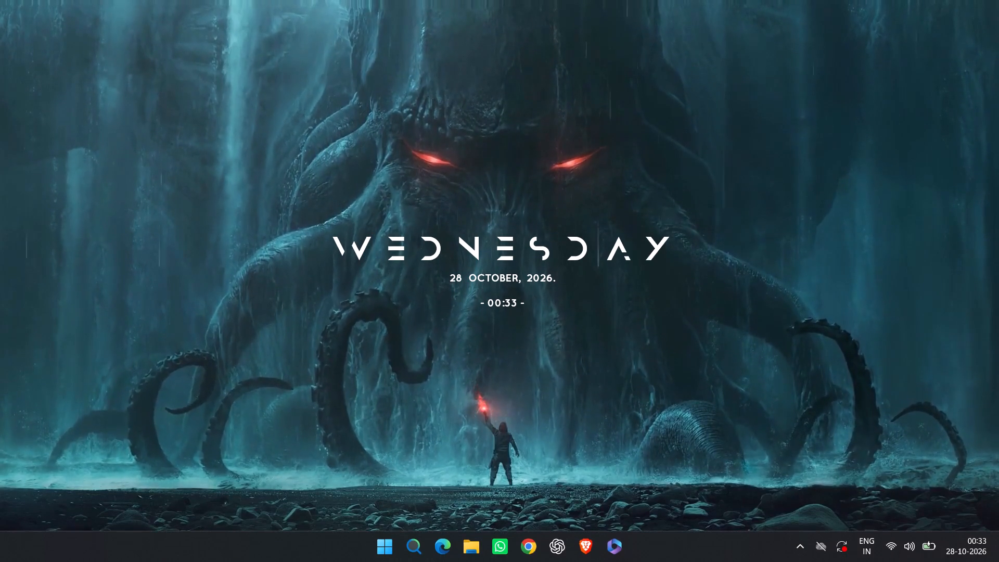
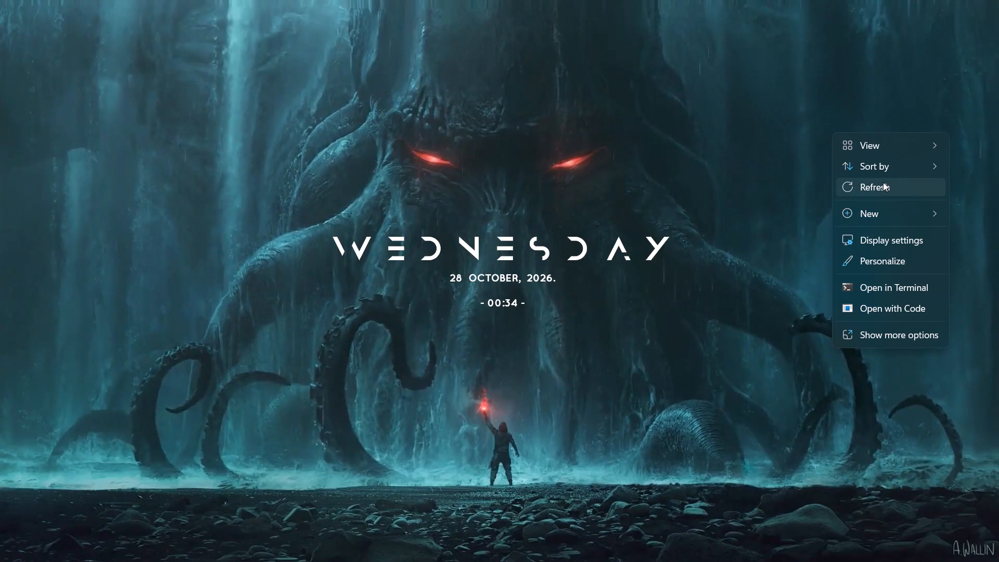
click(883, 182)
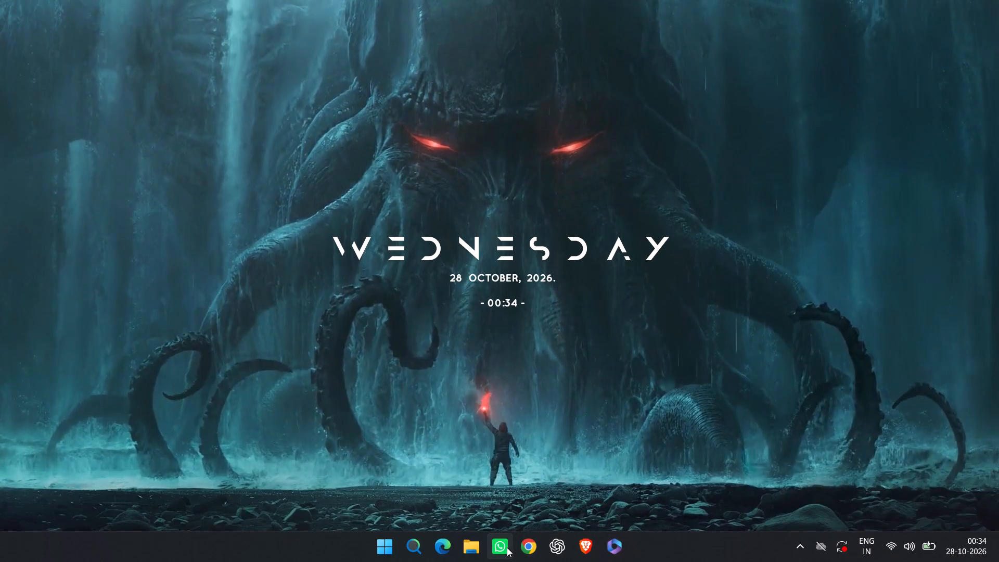
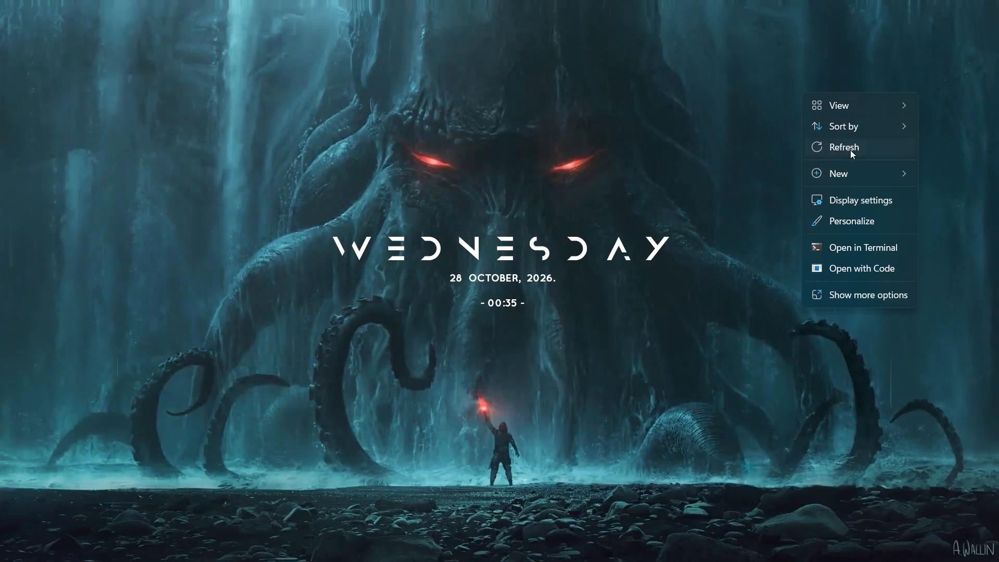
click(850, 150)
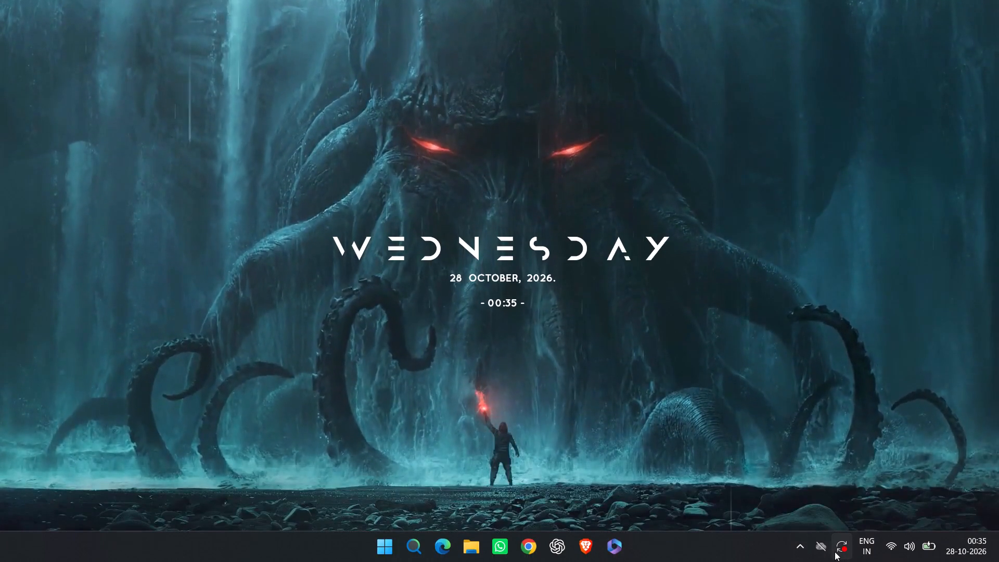
Open the Windows Update page in Settings to view the update status.
click(835, 552)
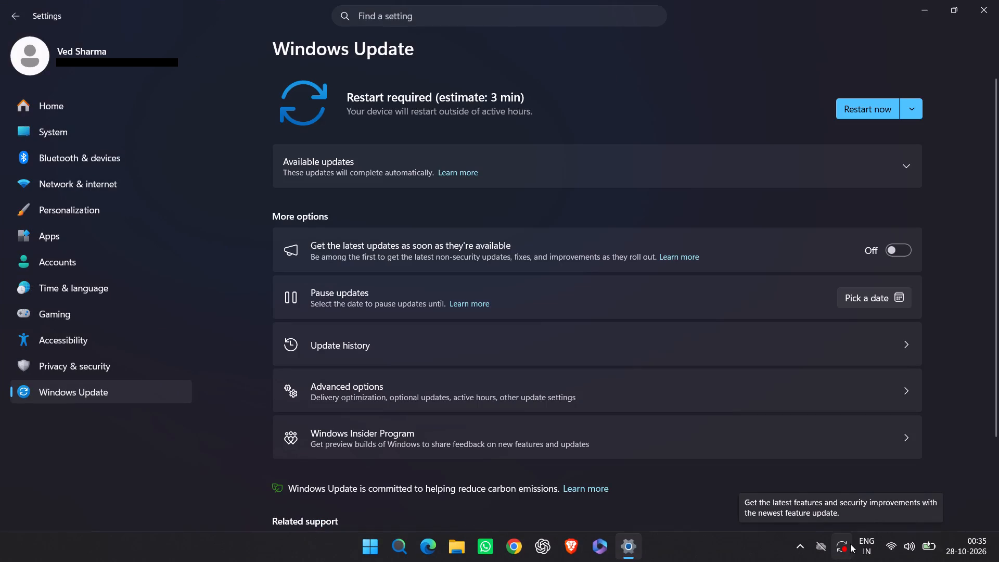
click(843, 546)
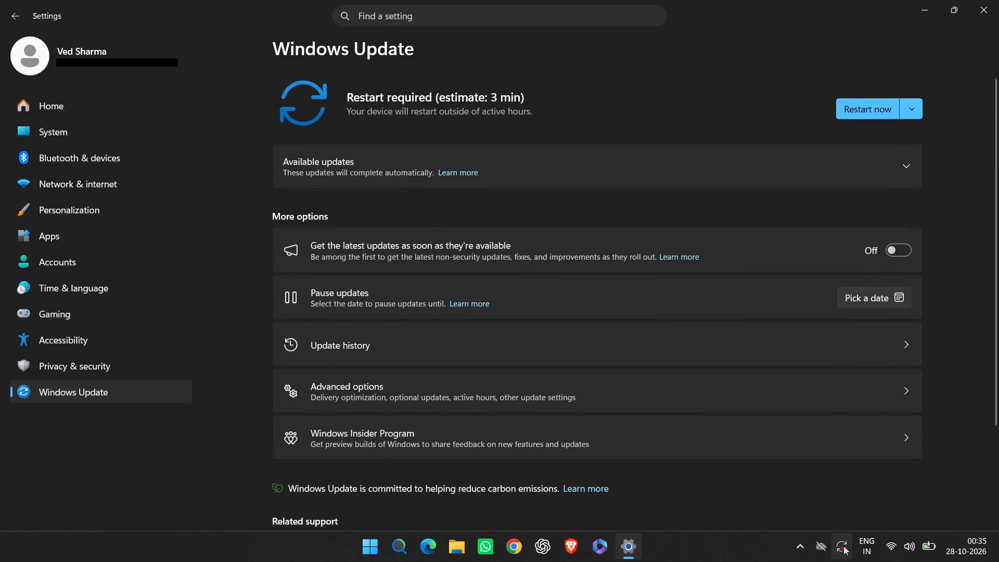